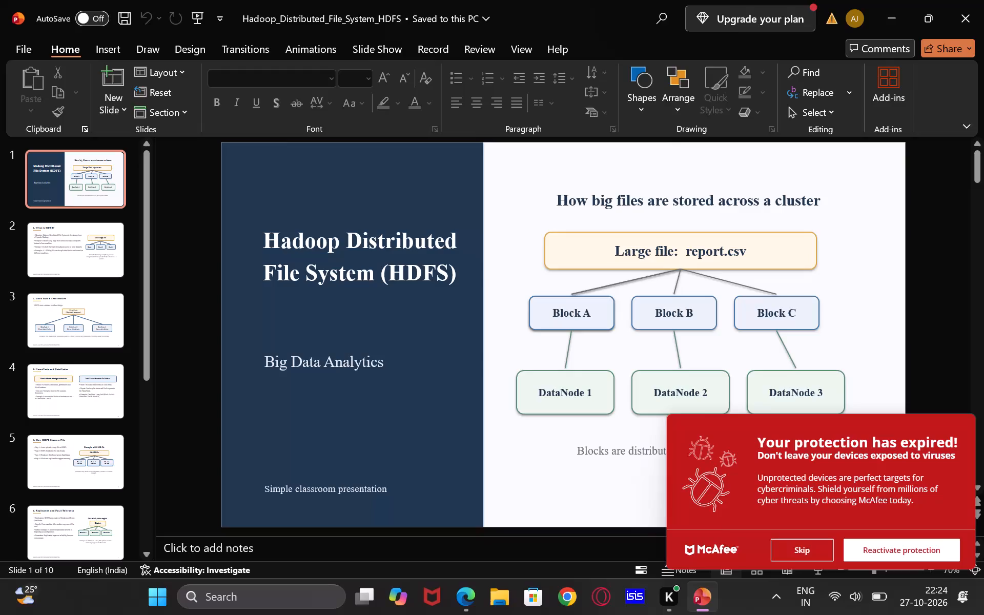
Dismiss the McAfee protection notification covering the slide.
left_click(793, 557)
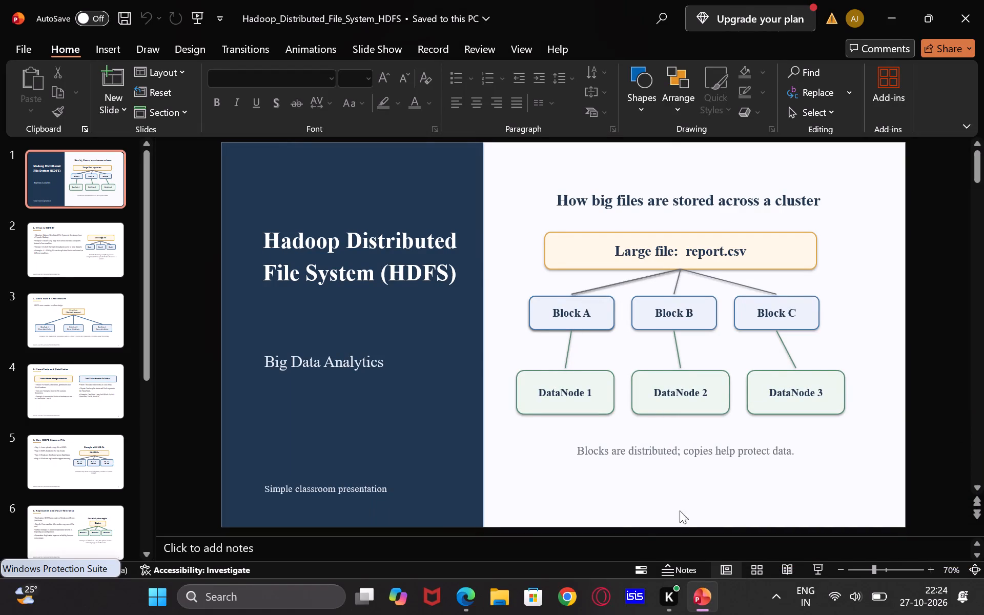
Cut the dark blue background panel behind the presentation title on slide 1.
left_click(468, 327)
right_click(468, 327)
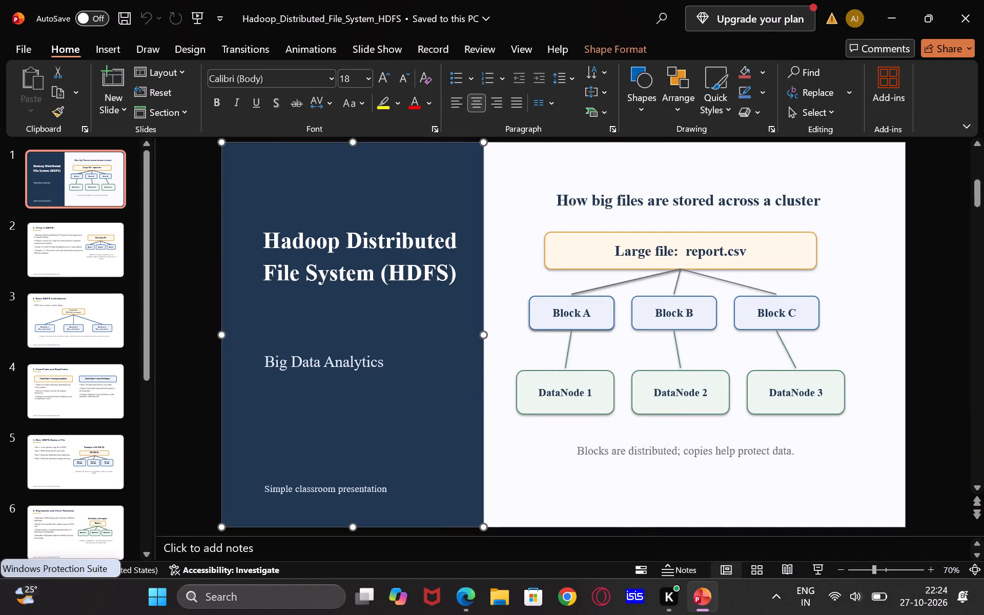
left_click(519, 186)
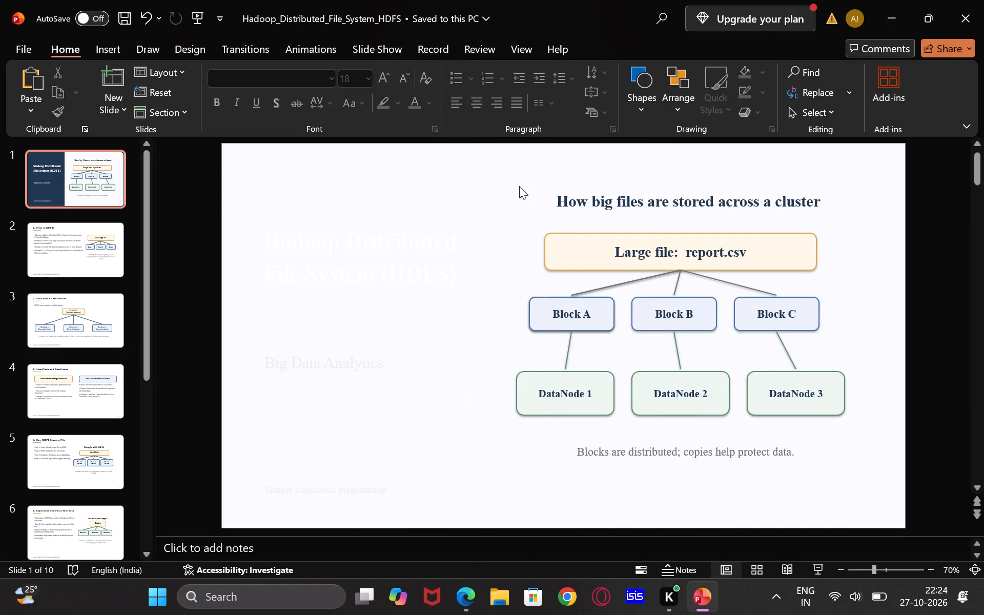
left_click(619, 225)
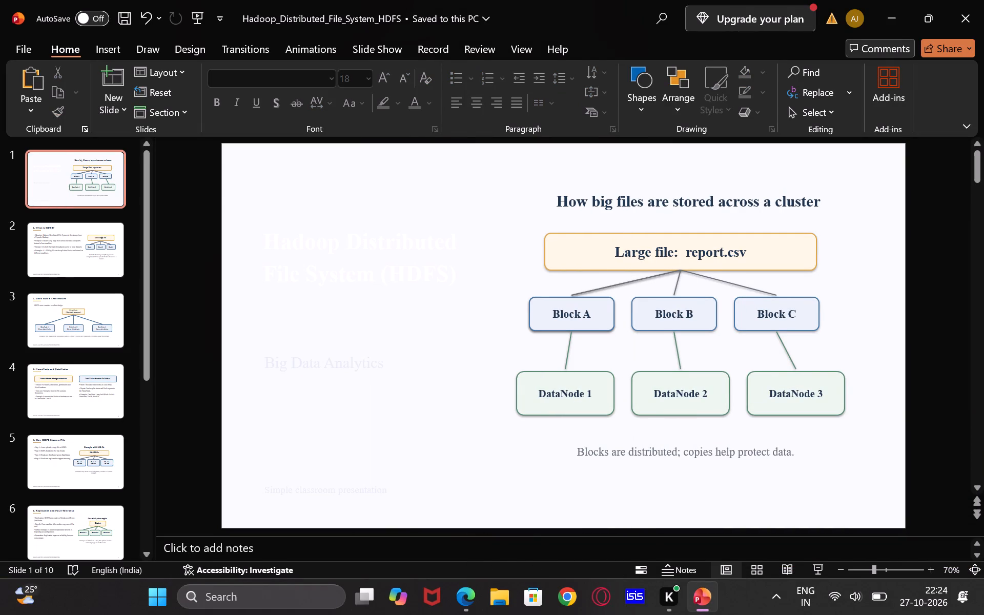
Delete the heading "How big files are stored across a cluster" from slide 1.
left_click(593, 204)
left_click_drag(558, 203, 854, 446)
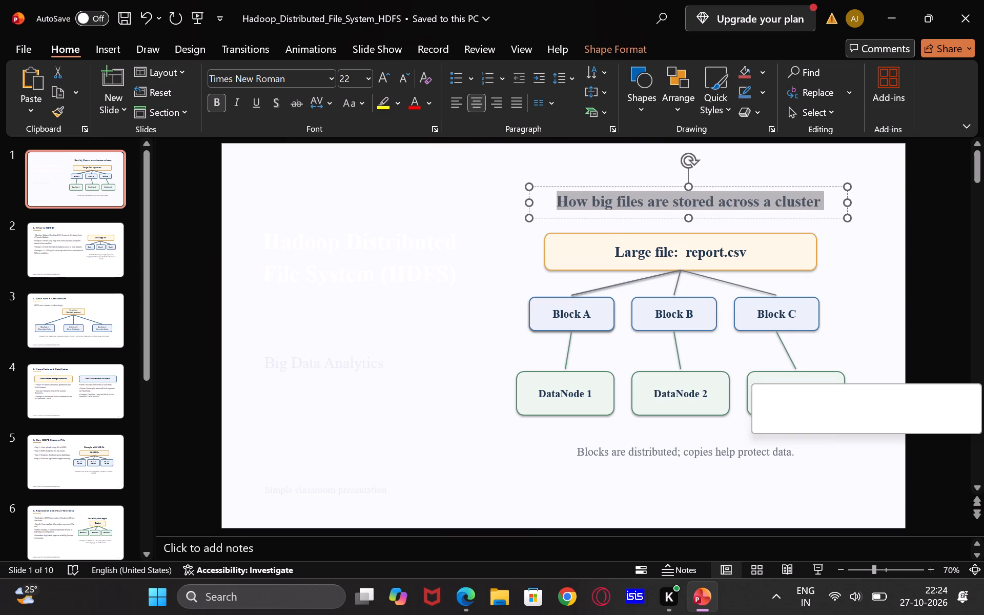
key("BackSpace")
left_click(721, 351)
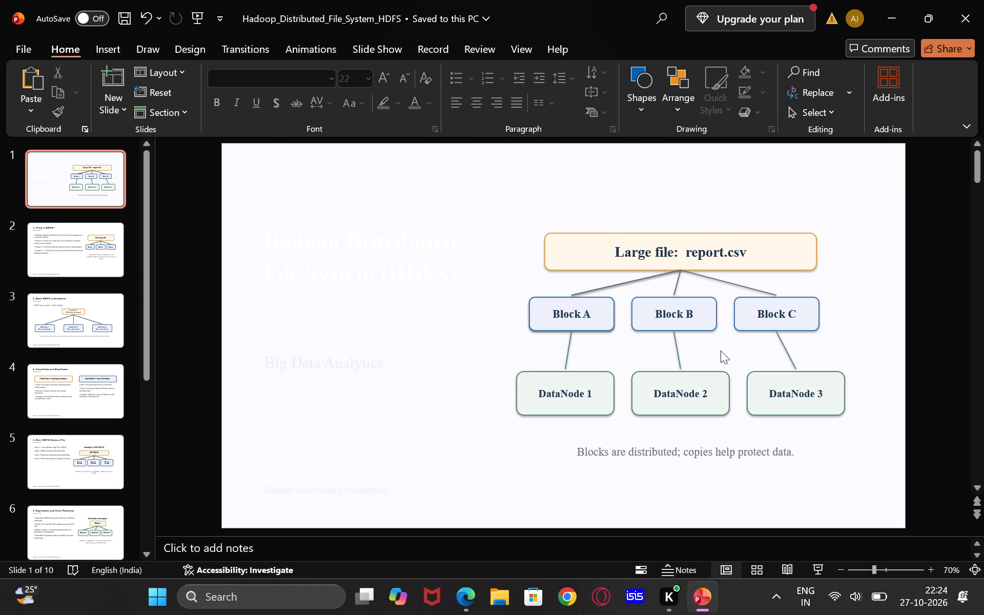
left_click(721, 351)
Delete all remaining objects on slide 1, including the title texts, the diagram and its caption.
left_click(667, 255)
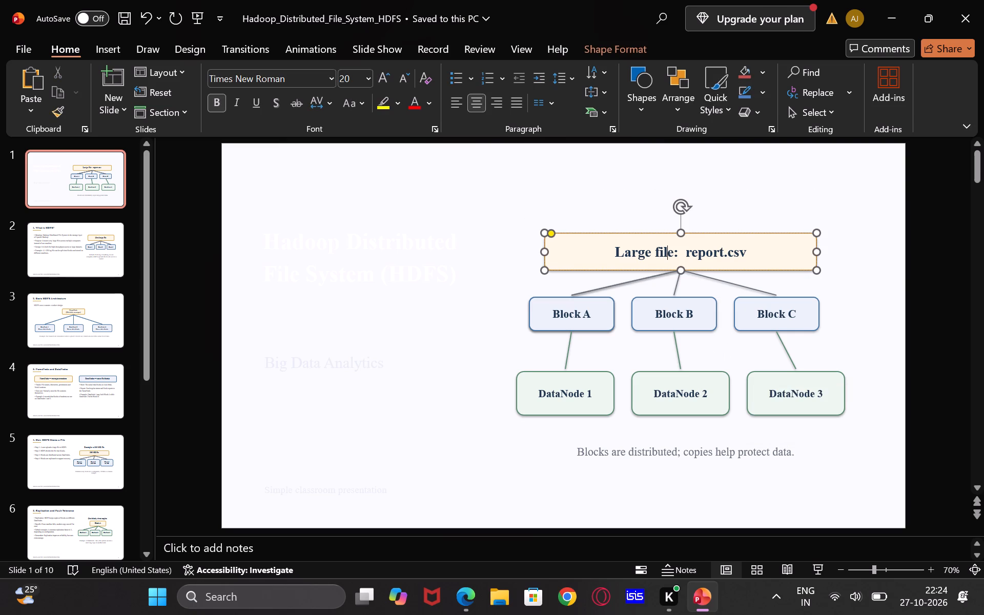
left_click(683, 331)
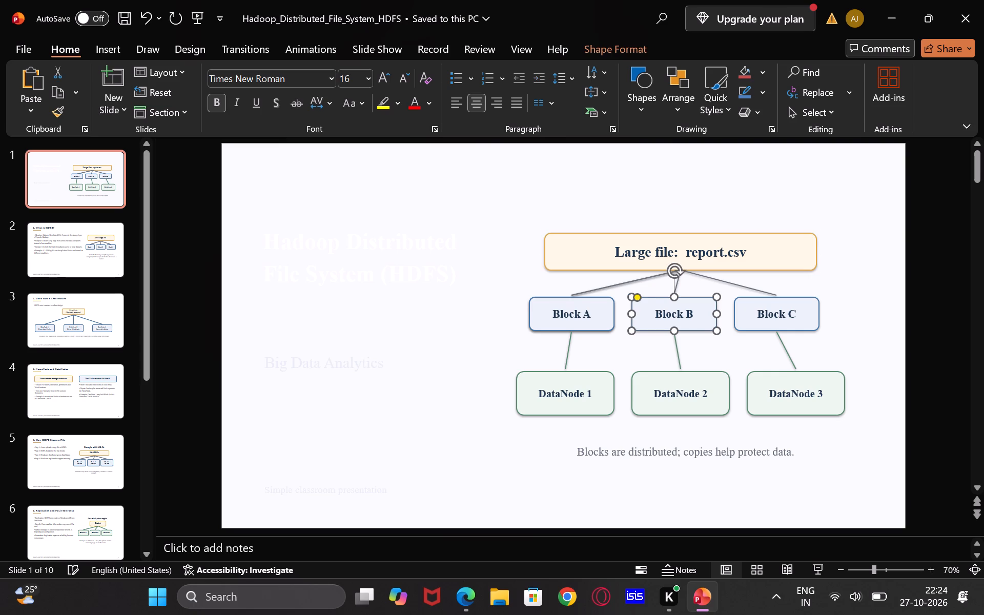
left_click(580, 267)
key("ctrl+a")
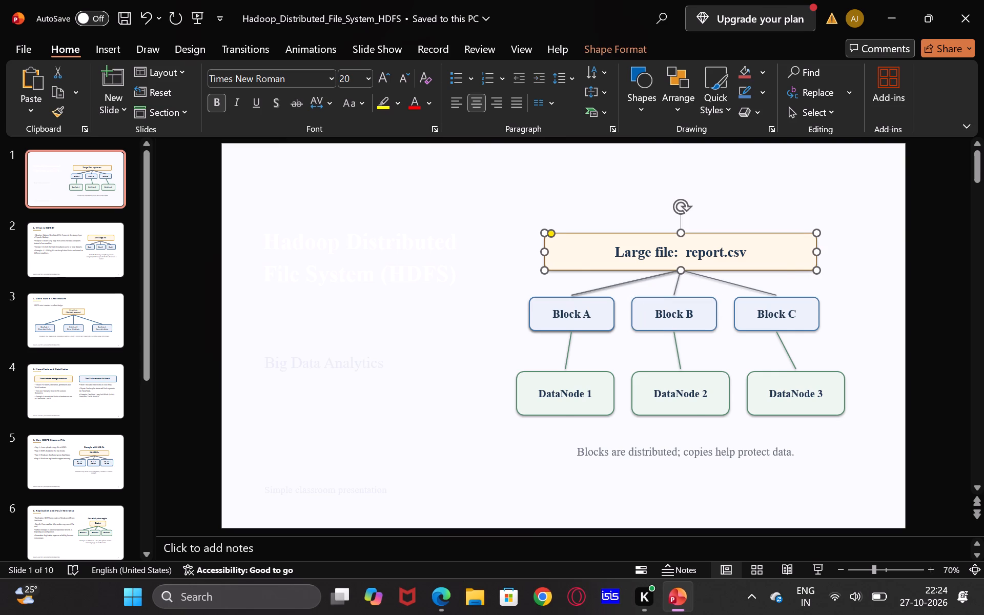
key("BackSpace")
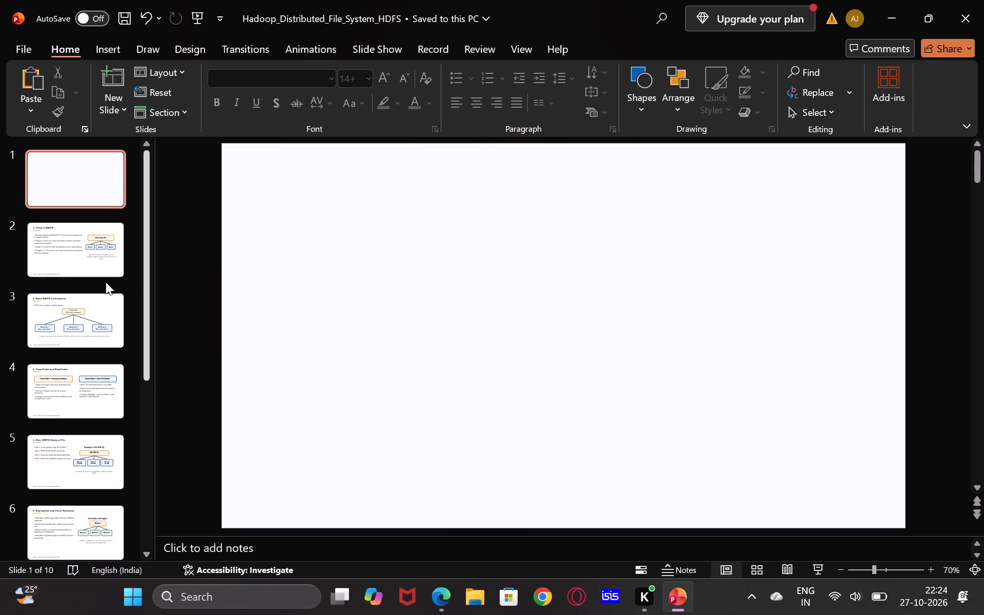
Delete the orange accent line under the "1. What is HDFS?" title on slide 2.
left_click(88, 257)
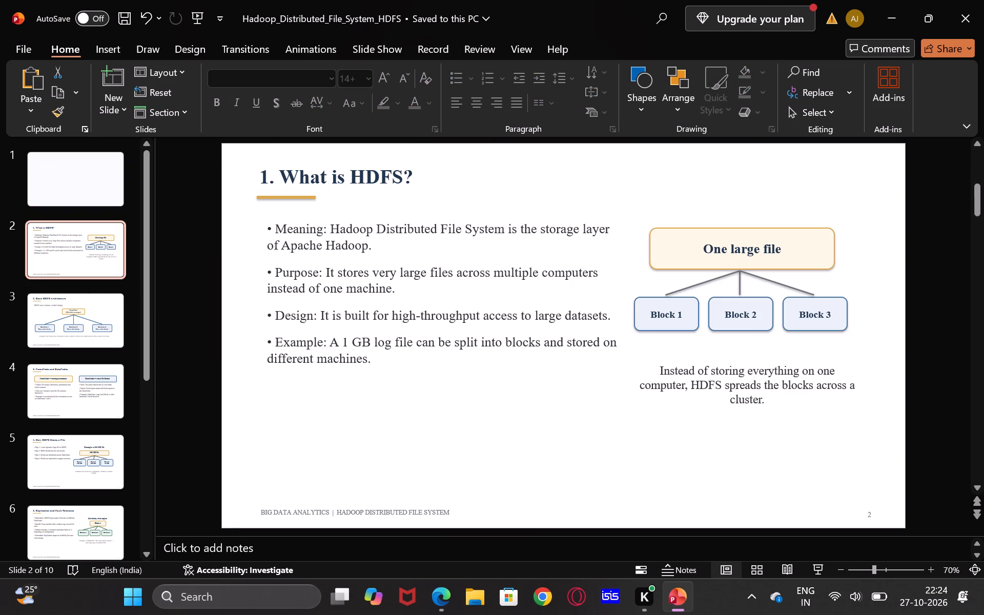
left_click(305, 200)
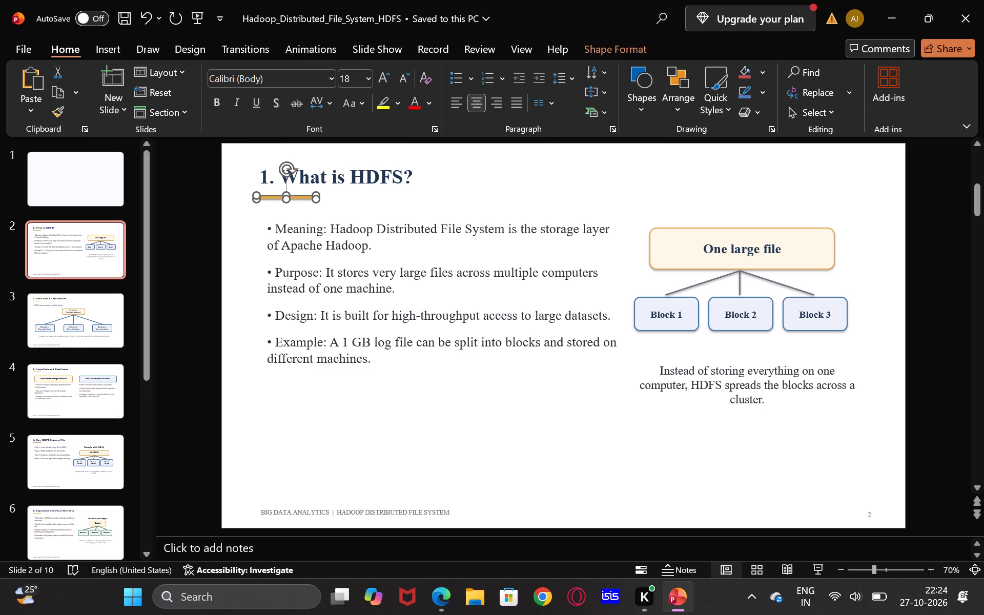
key("Delete")
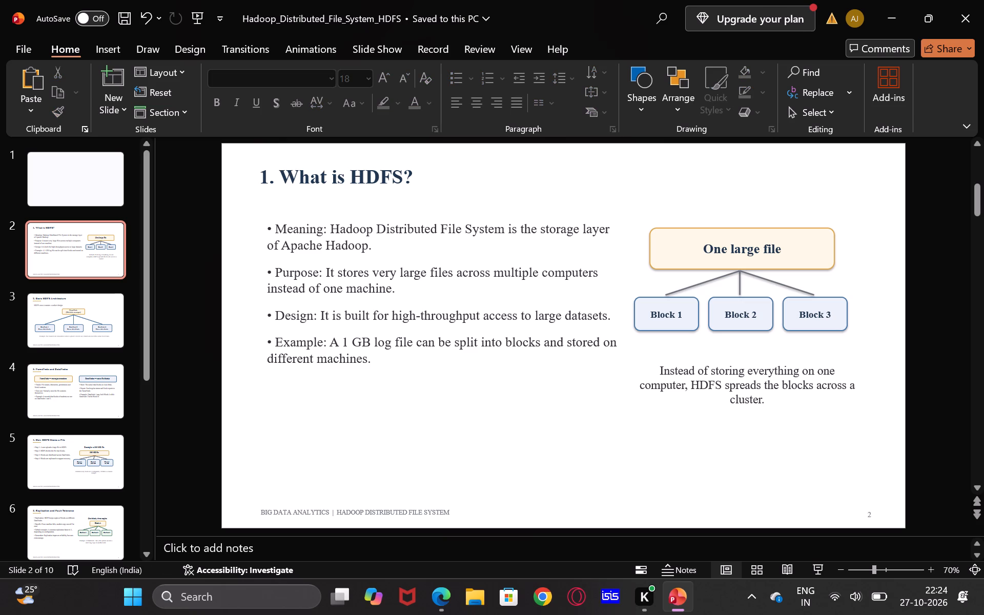
Clear the footer text "BIG DATA ANALYTICS | HADOOP DISTRIBUTED FILE SYSTEM" from slide 2.
left_click(419, 511)
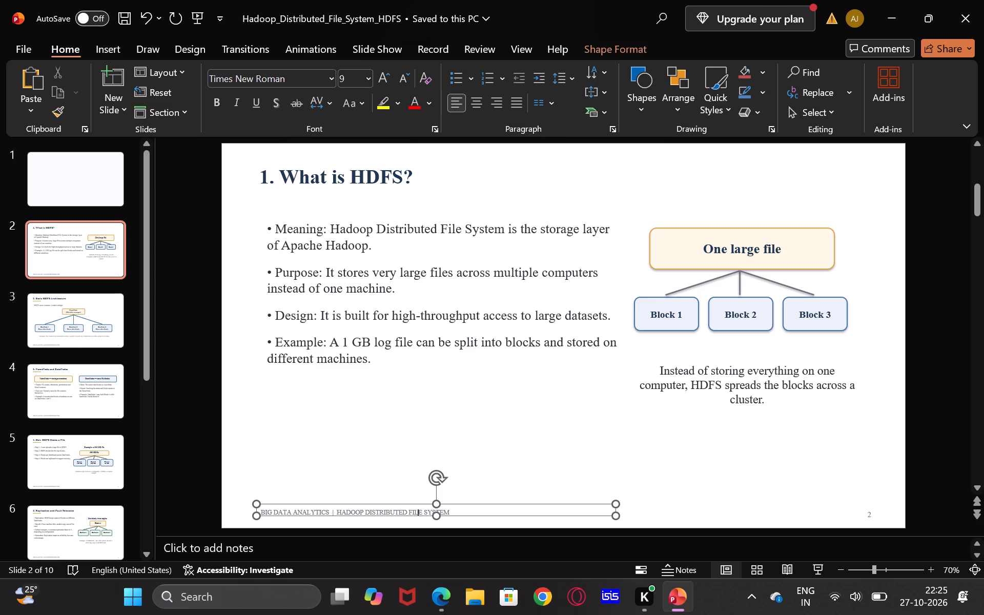
key("Delete")
key("Delete")
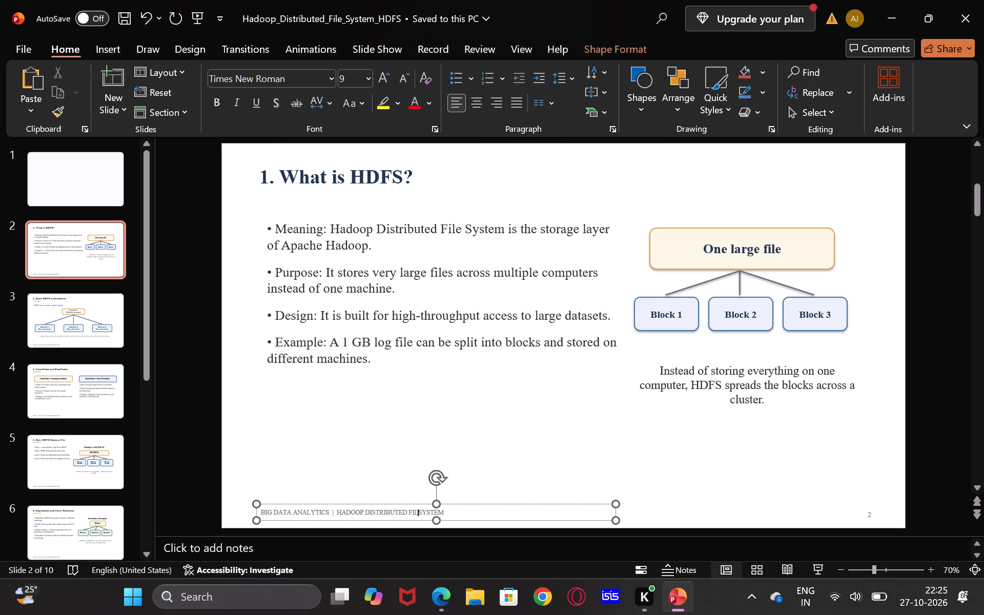
key("ctrl+a")
key("Delete")
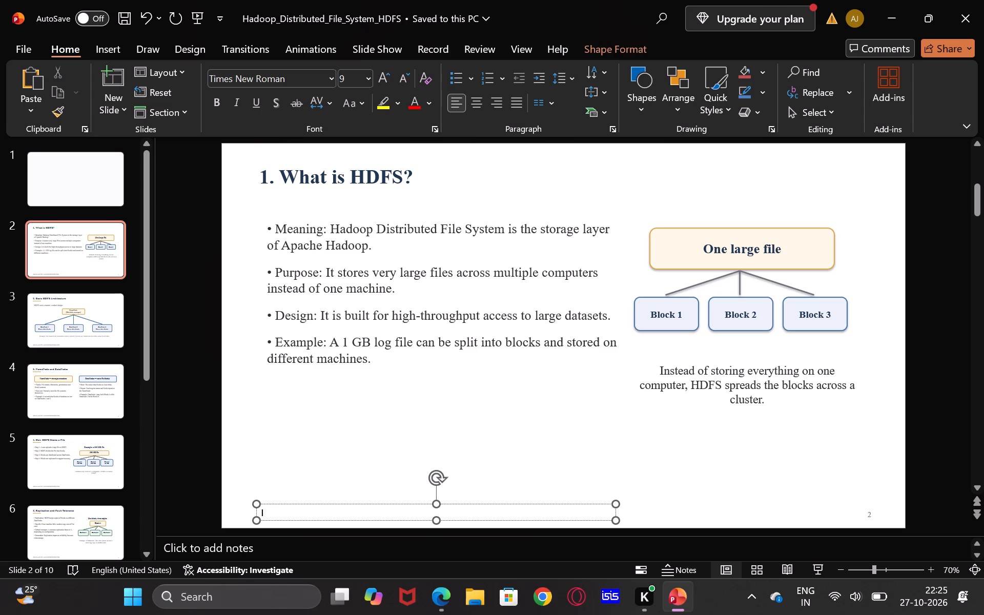
left_click(469, 459)
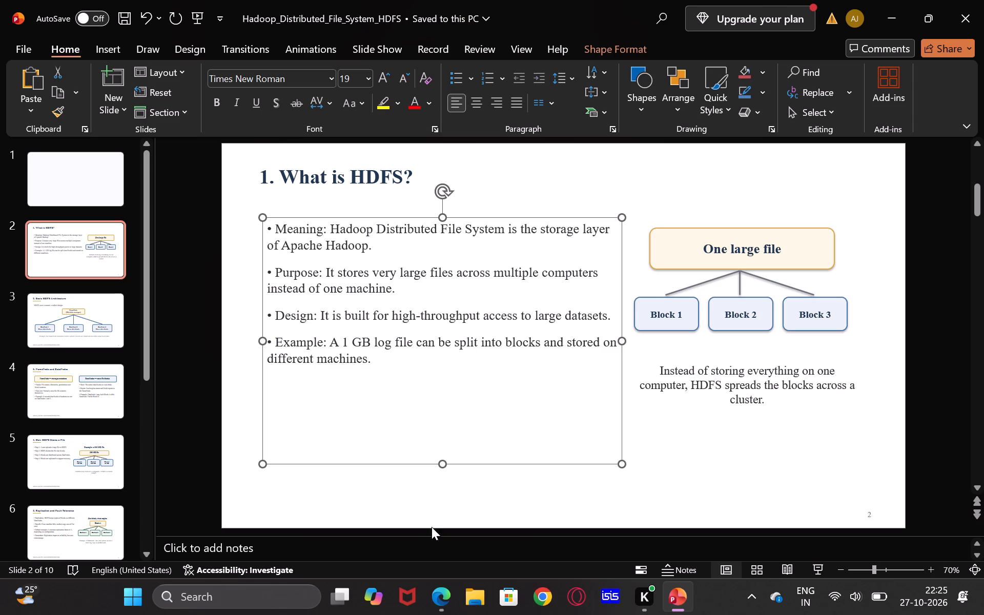
left_click(448, 506)
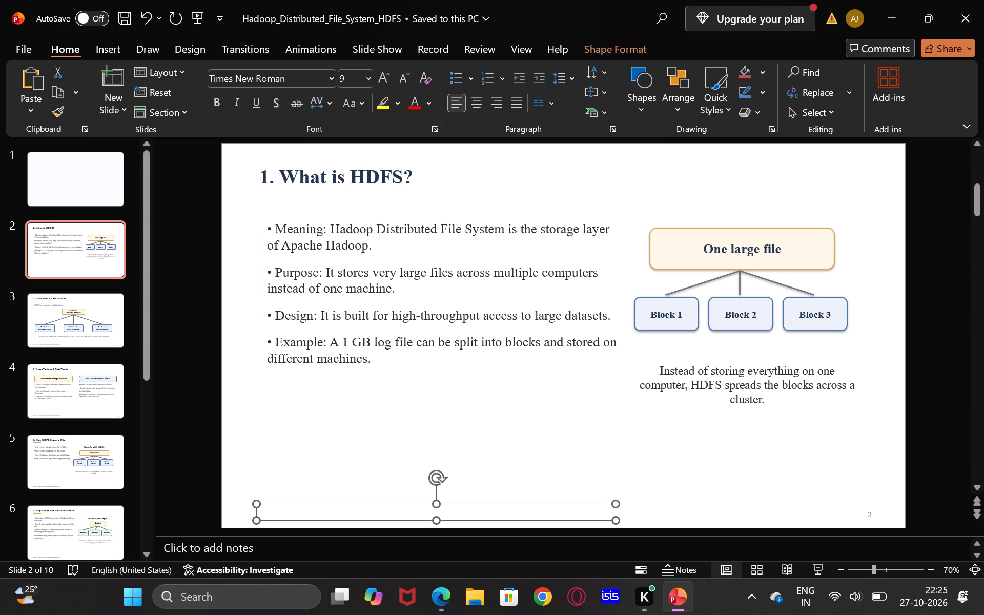
Delete the orange accent line under the "2. Basic HDFS Architecture" title on slide 3.
left_click(66, 308)
left_click(290, 201)
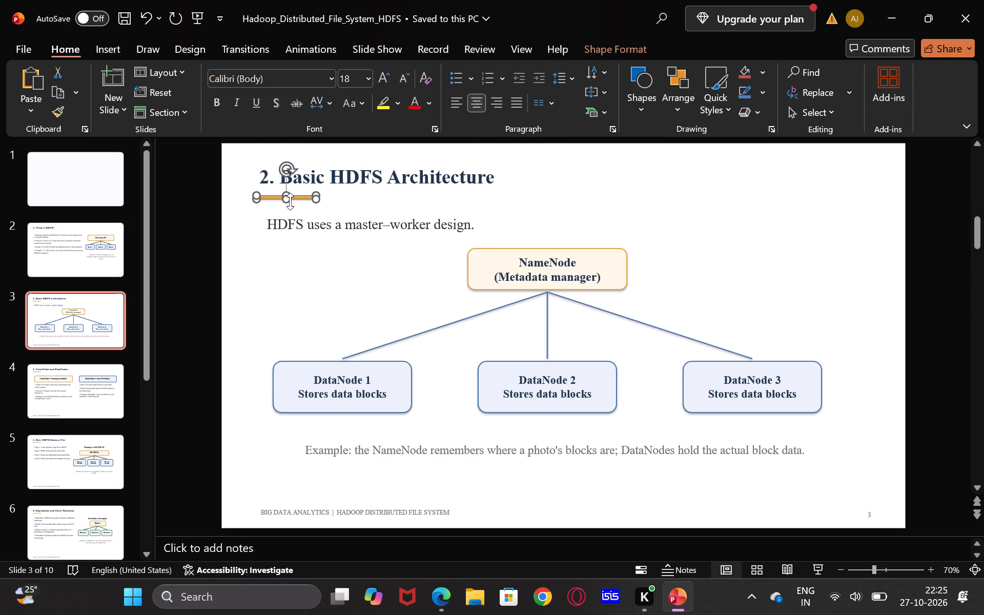
key("Delete")
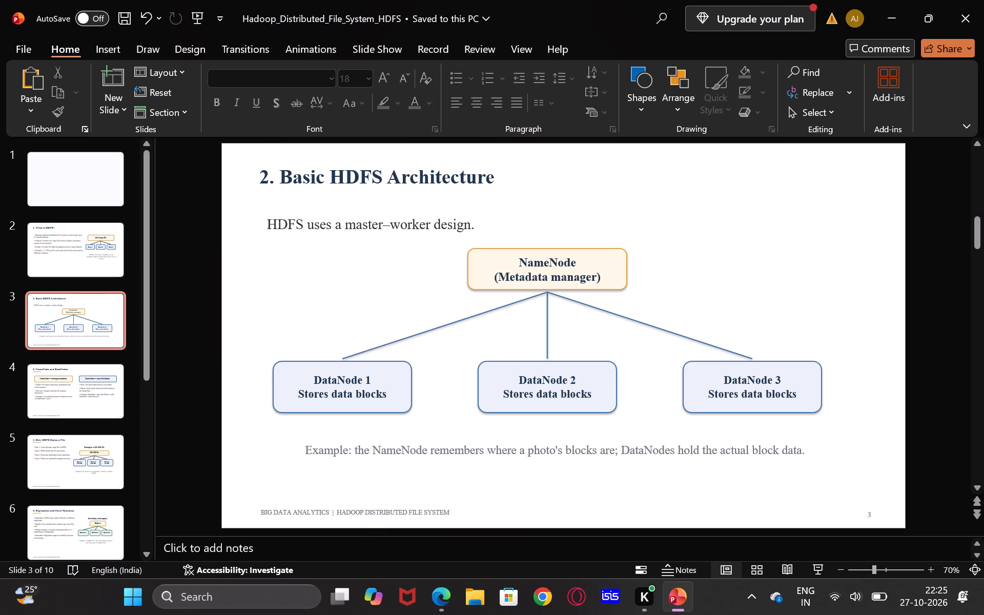
Clear the footer text "BIG DATA ANALYTICS | HADOOP DISTRIBUTED FILE SYSTEM" from slide 3.
left_click(379, 512)
key("ctrl+a")
key("BackSpace")
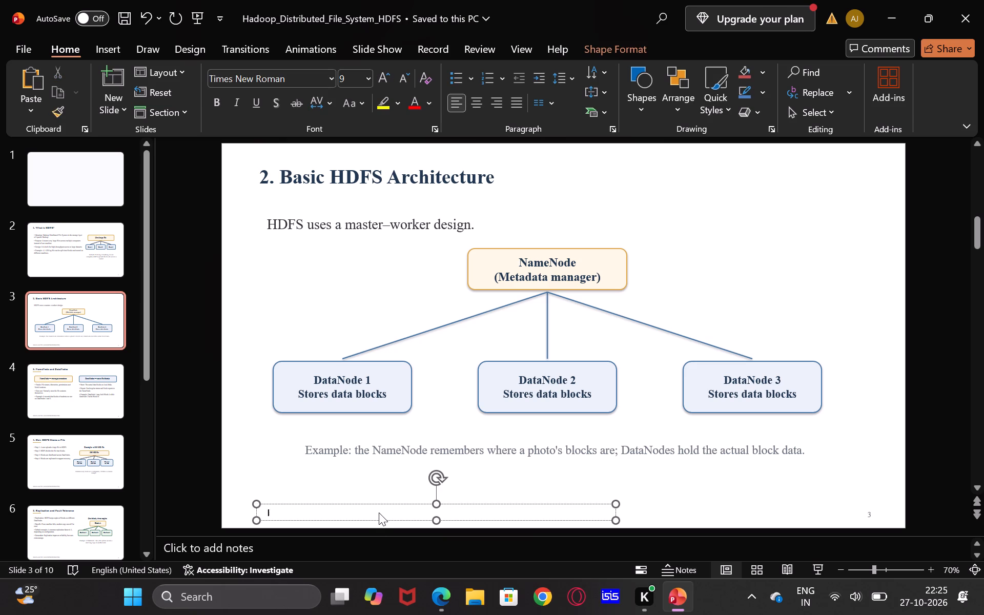
left_click(292, 463)
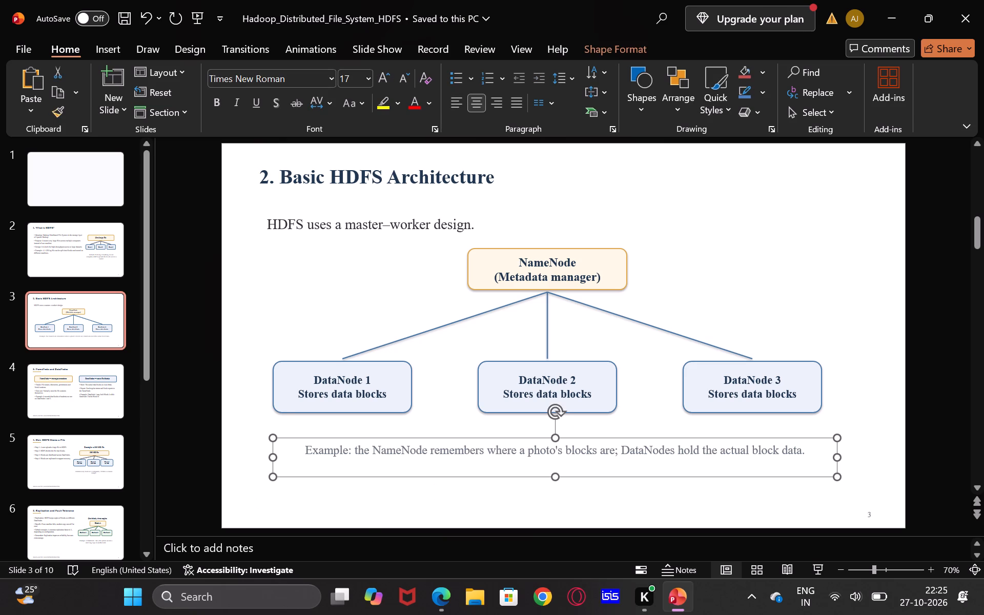
left_click(378, 515)
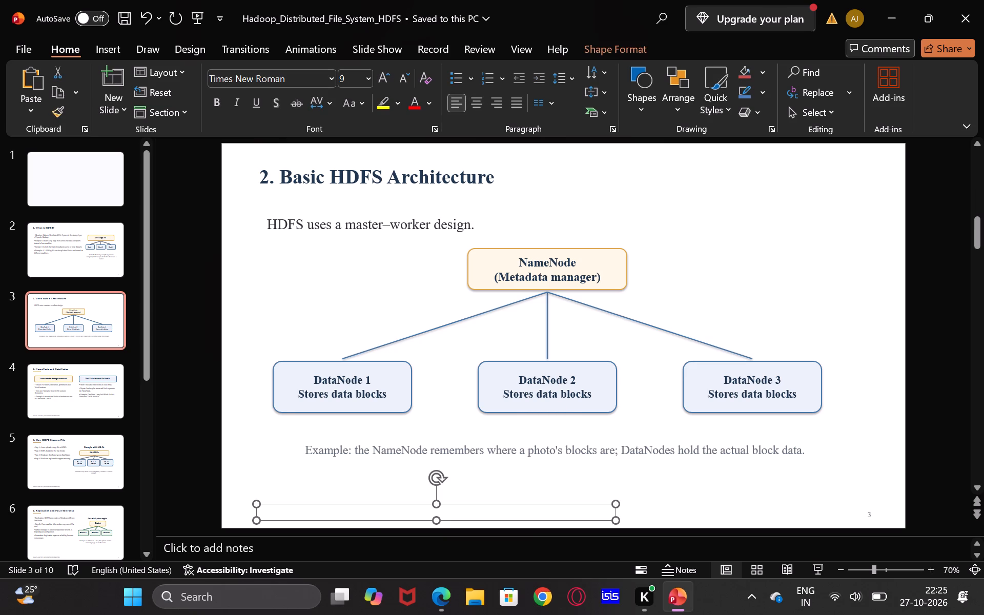
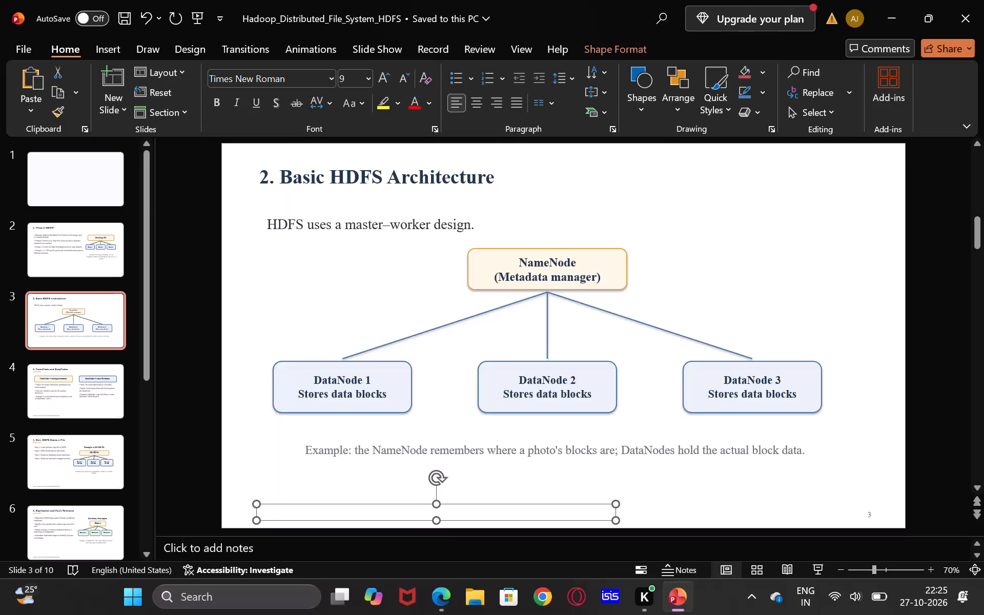
Delete the orange accent line under the "3. NameNode and DataNodes" title on slide 4.
left_click(84, 388)
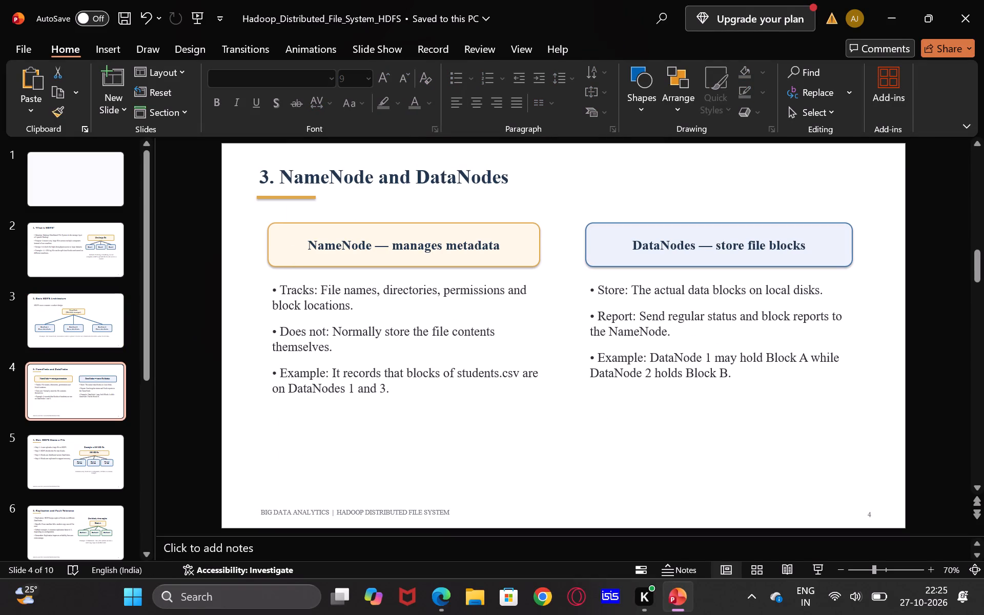
left_click(300, 194)
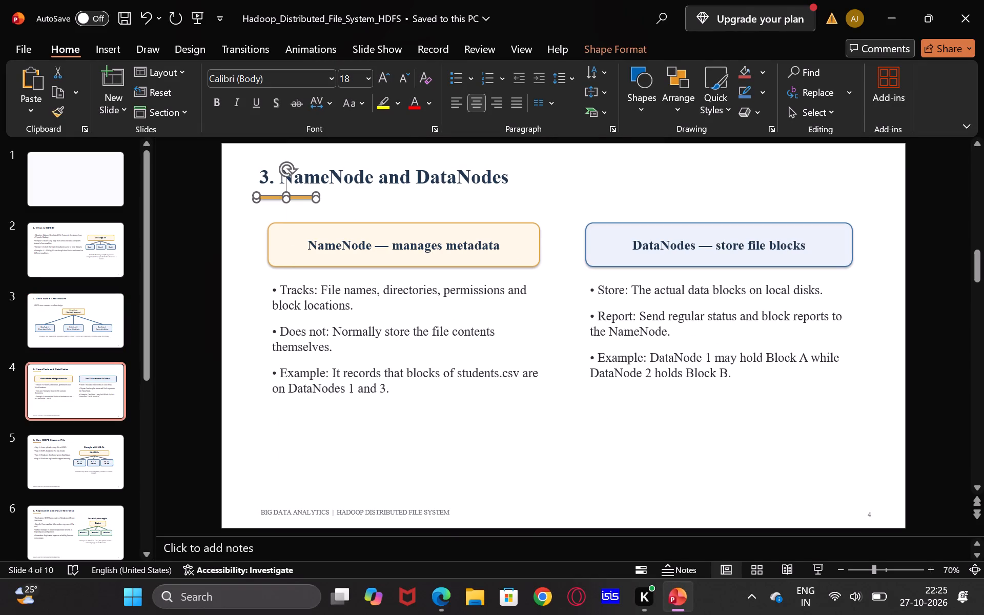
key("Delete")
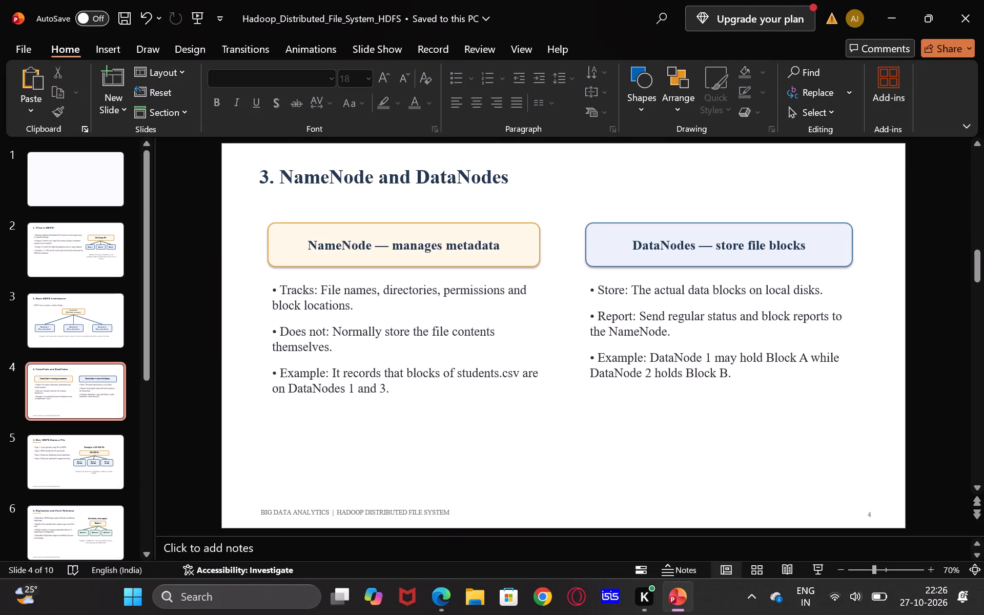
Clear the footer text "BIG DATA ANALYTICS | HADOOP DISTRIBUTED FILE SYSTEM" from slide 4.
left_click(369, 510)
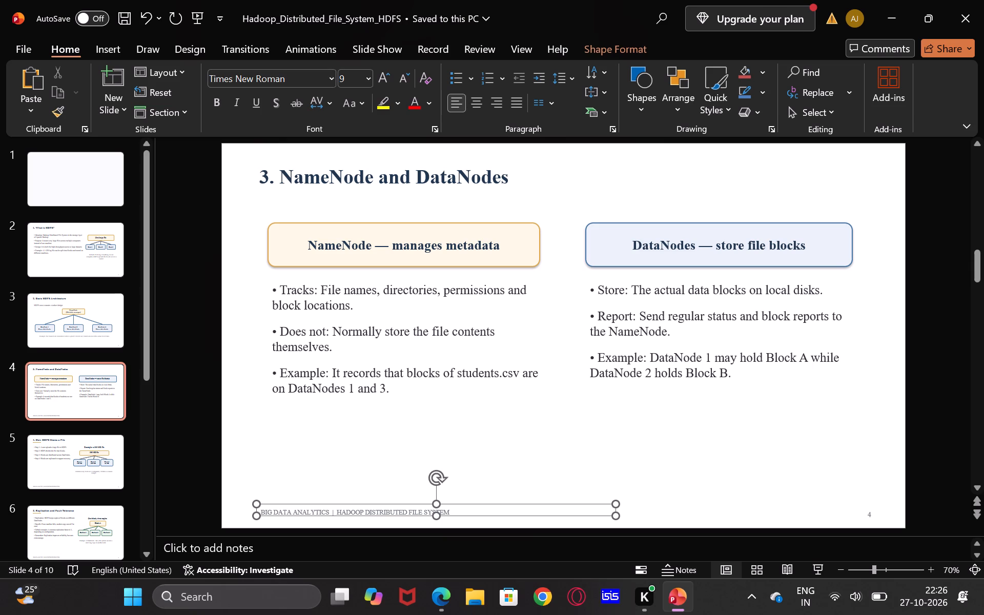
key("ctrl+a")
key("Delete")
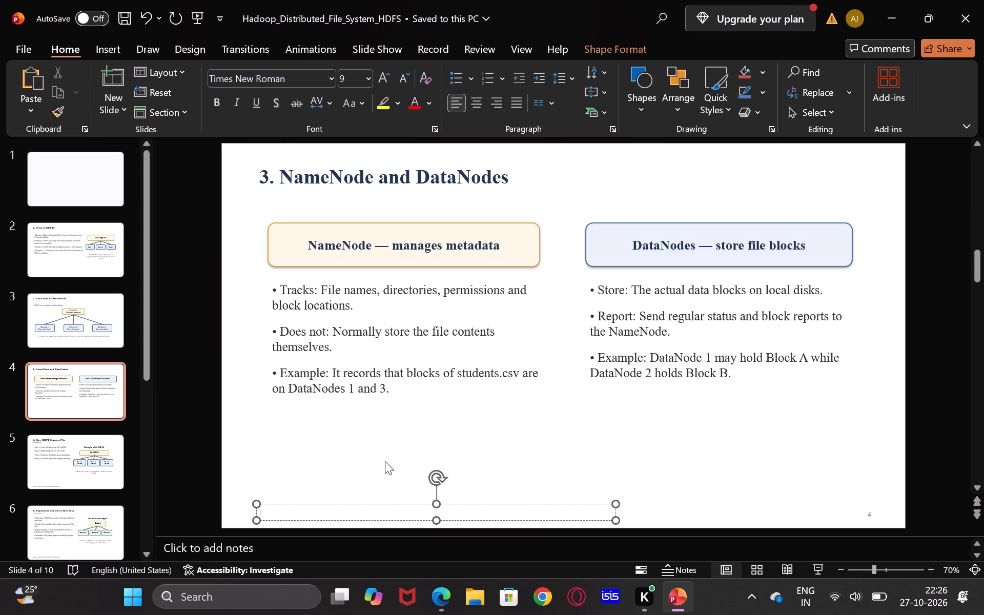
Empty the orange "NameNode — manages metadata" heading box on slide 4 and cut the box from the slide.
left_click(478, 259)
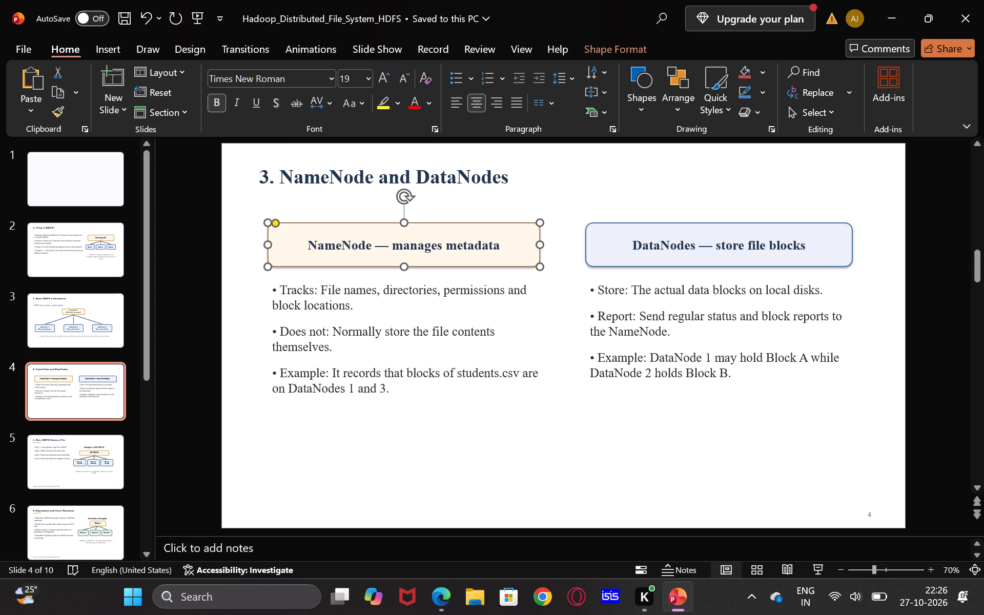
left_click(396, 391)
left_click(643, 466)
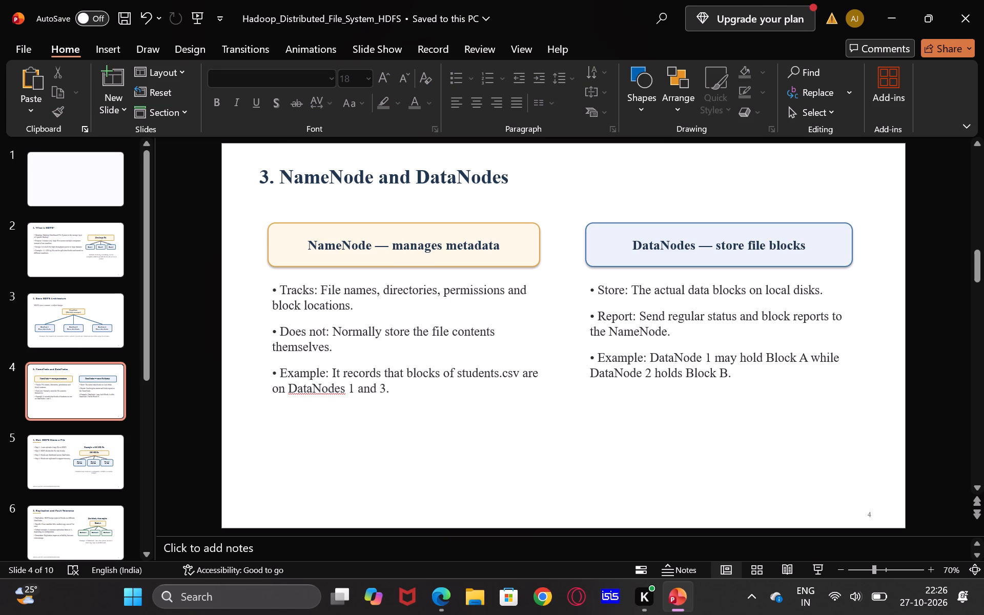
left_click_drag(499, 248, 339, 249)
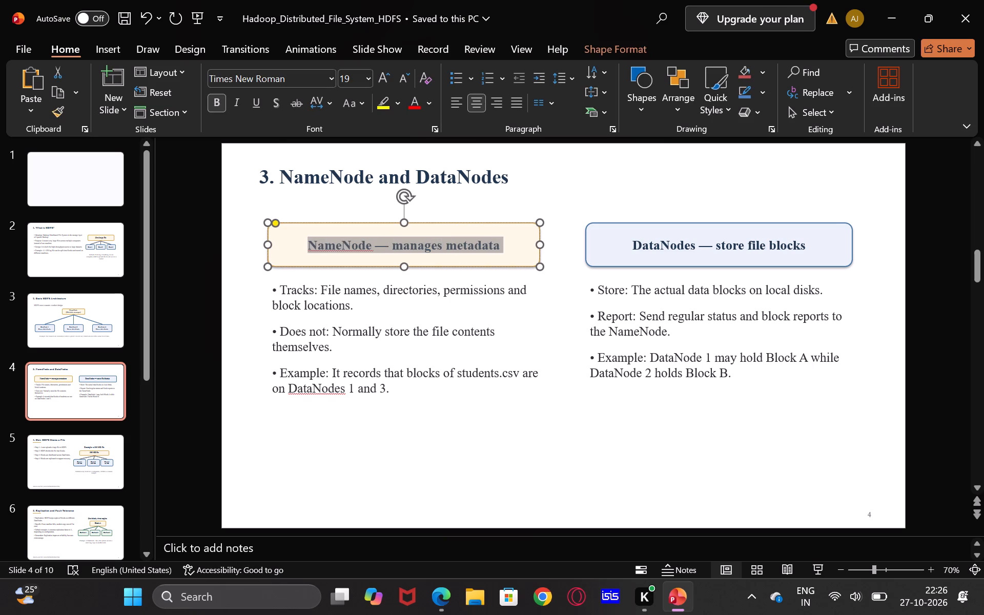
left_click_drag(339, 249, 317, 252)
key("BackSpace")
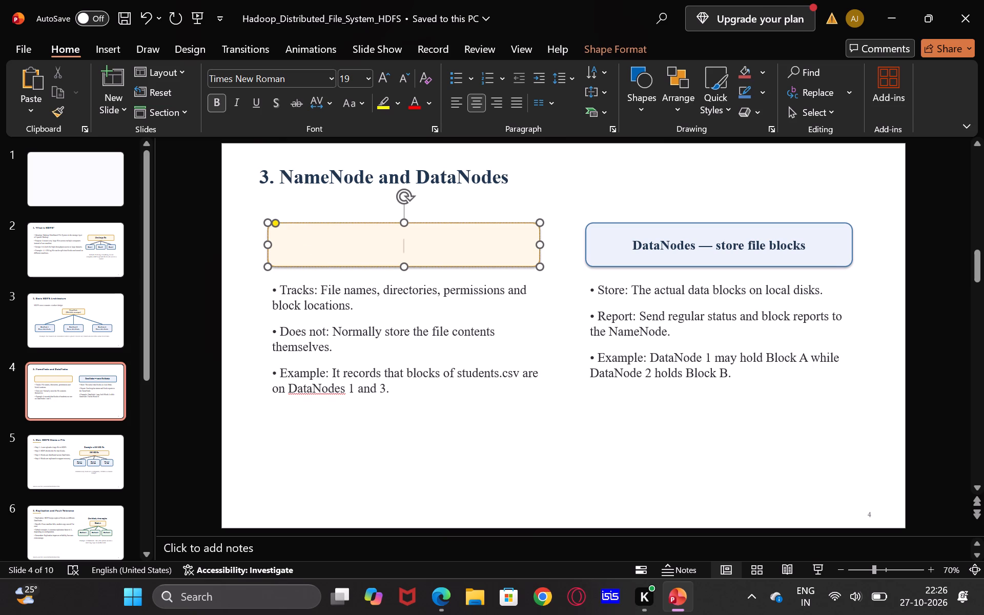
right_click(317, 252)
left_click(353, 196)
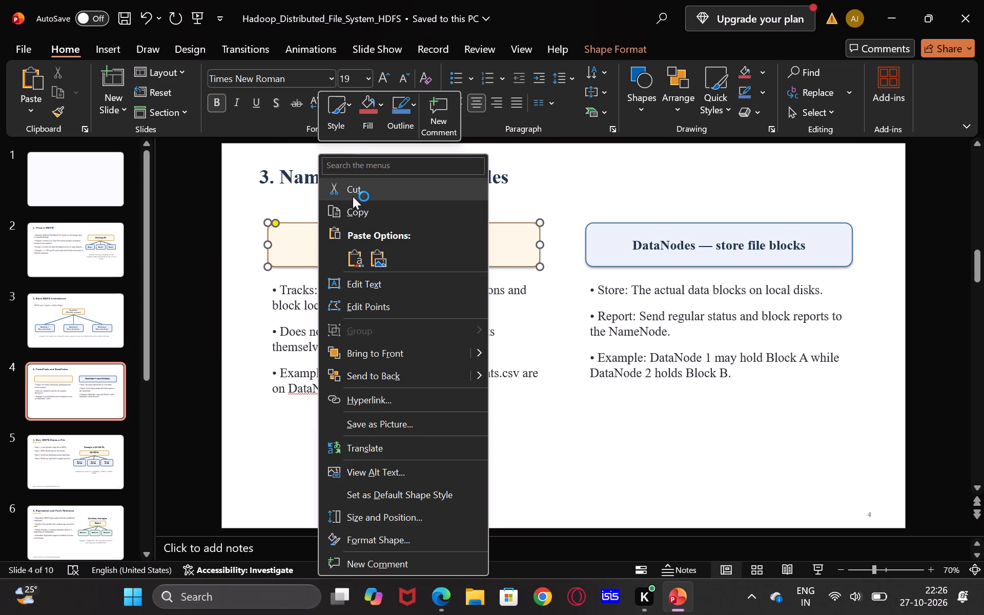
Move the NameNode bullet text box up into the space left by its removed heading box.
left_click(274, 289)
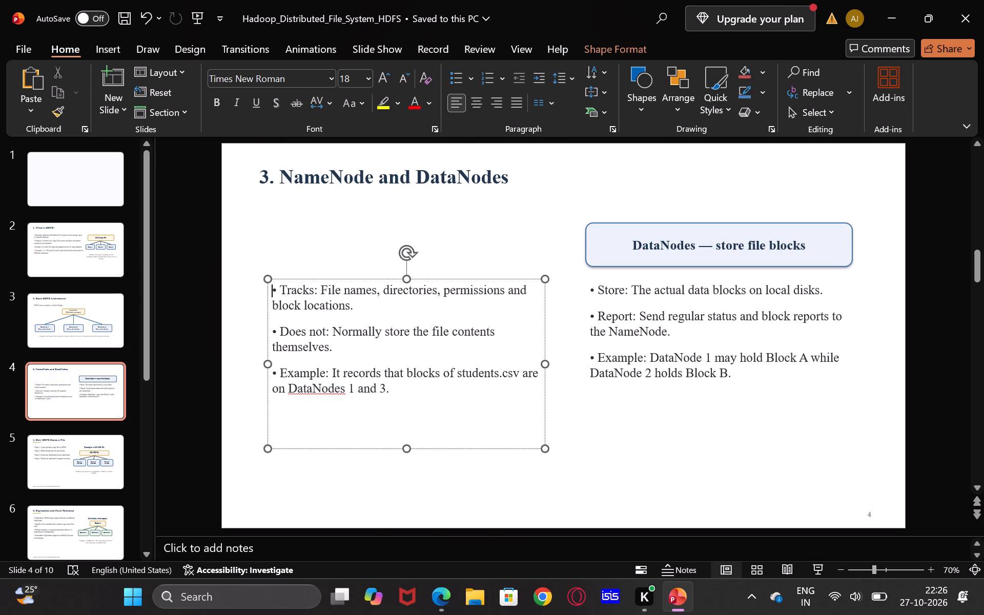
left_click_drag(422, 280, 428, 229)
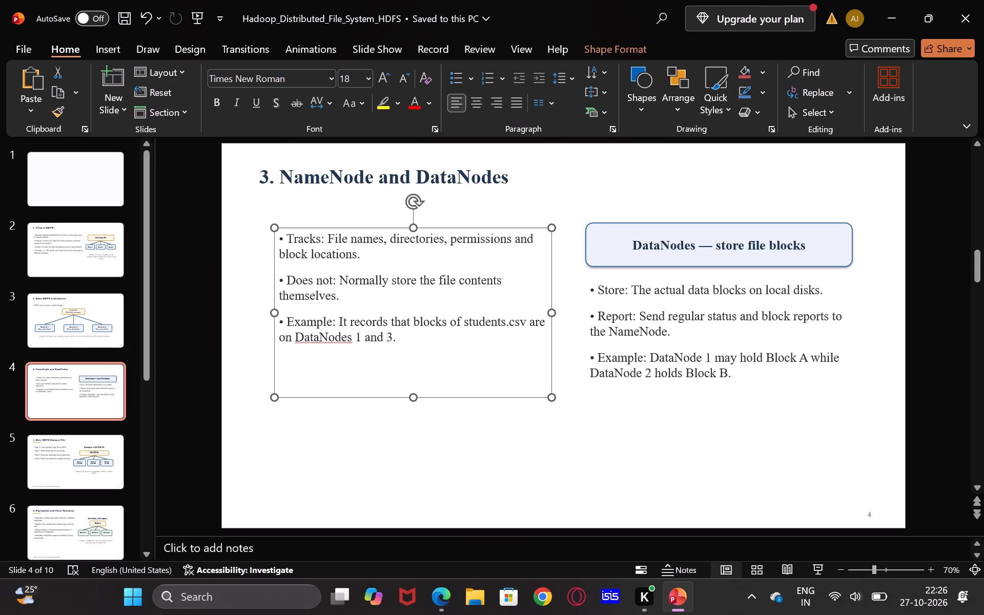
Delete the blue "DataNodes — store file blocks" heading box on slide 4.
left_click(698, 263)
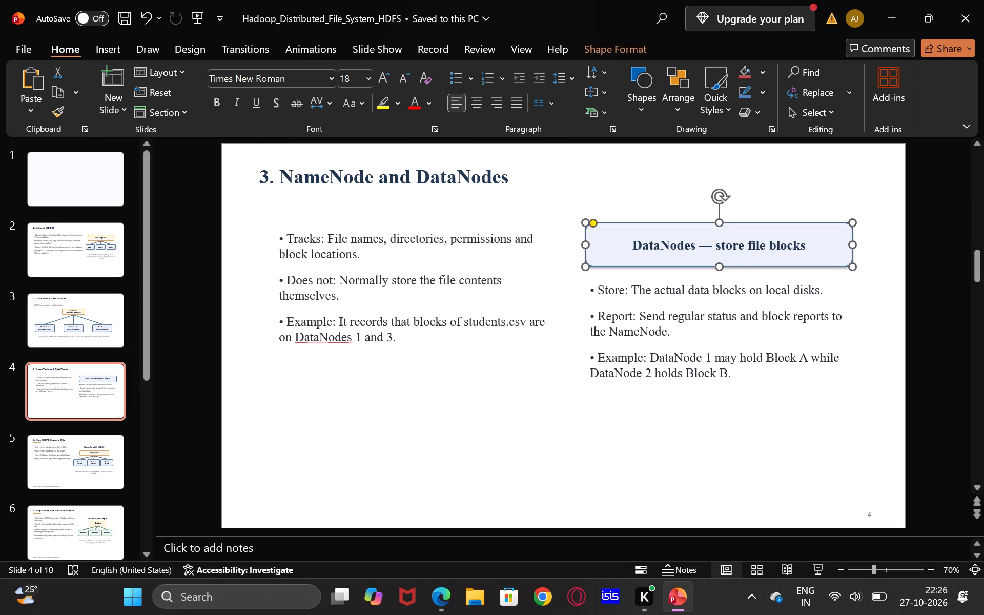
key("Delete")
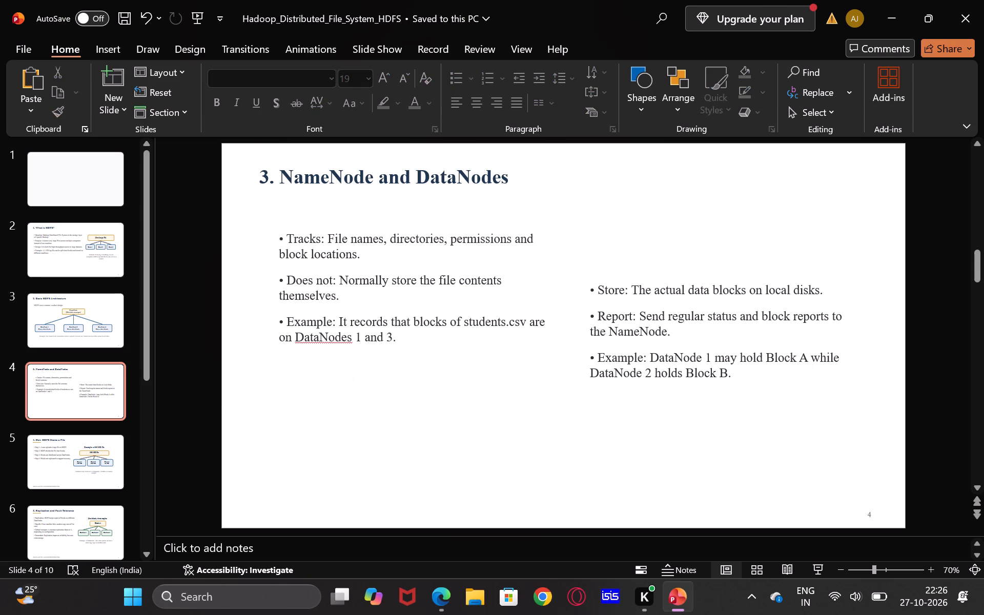
Move the DataNodes bullet text box up and slightly right so its top lines up with the NameNode bullets.
left_click(728, 336)
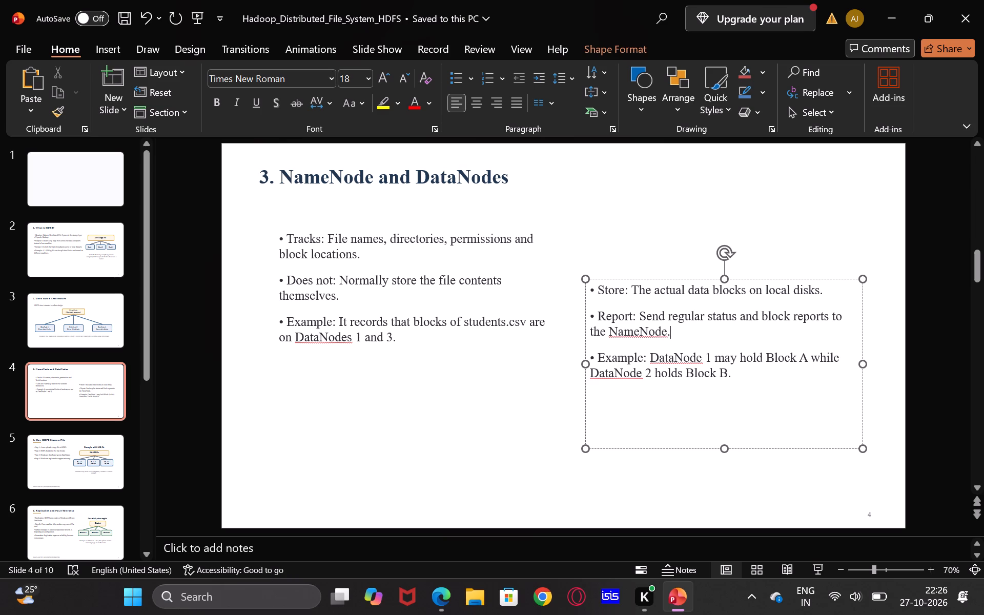
left_click_drag(734, 281, 754, 227)
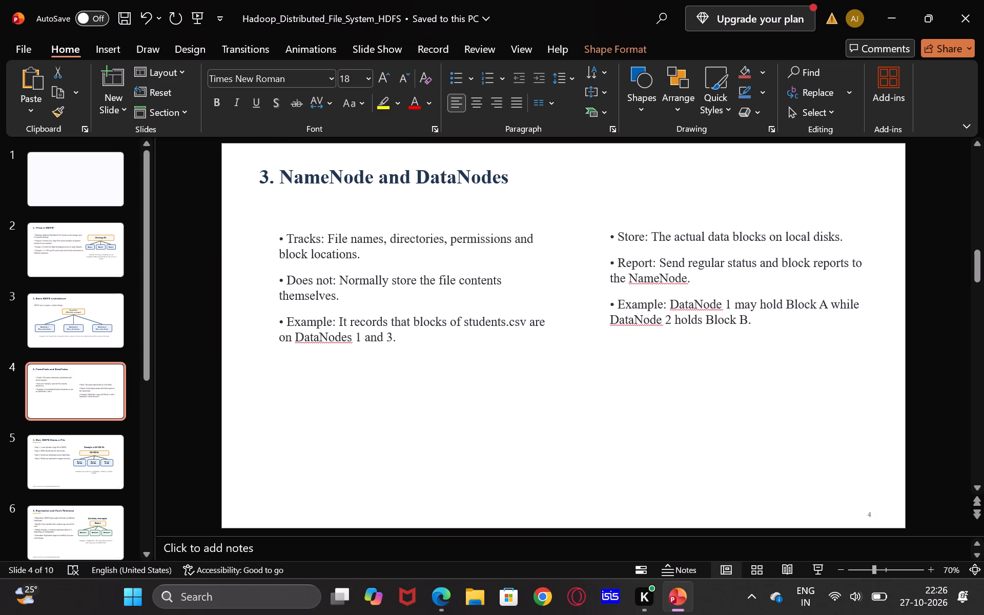
left_click_drag(754, 227, 755, 232)
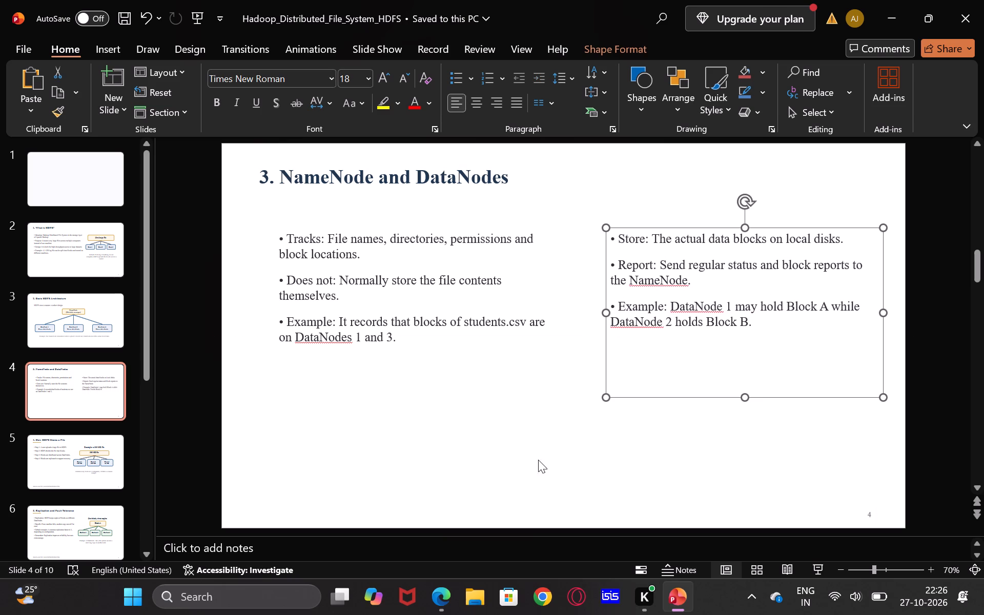
left_click(516, 471)
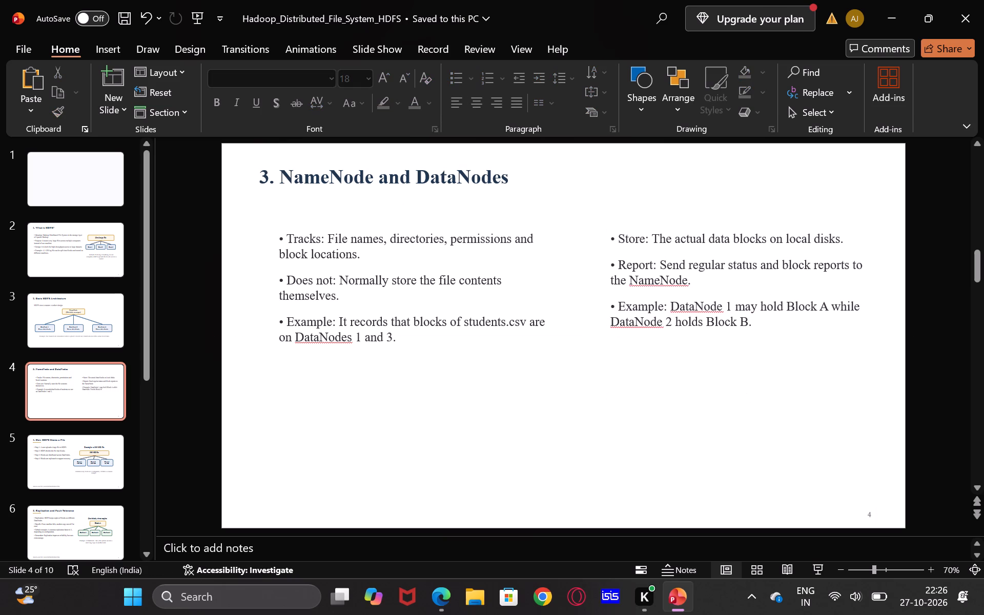
Remove the word "and" and the number "3." from slide 4's title, leaving only "NameNode" and "DataNodes".
left_click(412, 178)
key("BackSpace")
key("BackSpace")
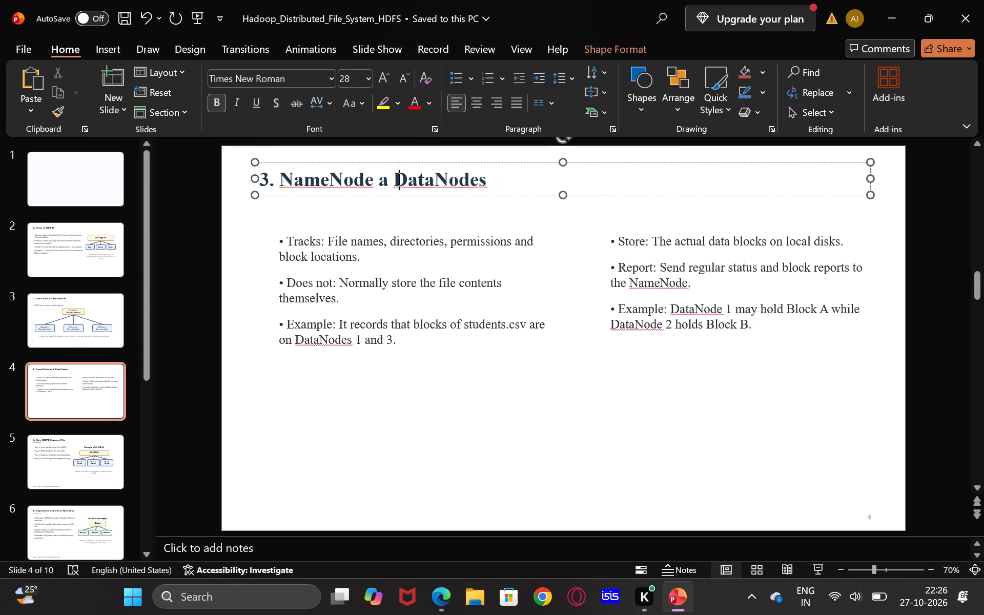
key("BackSpace")
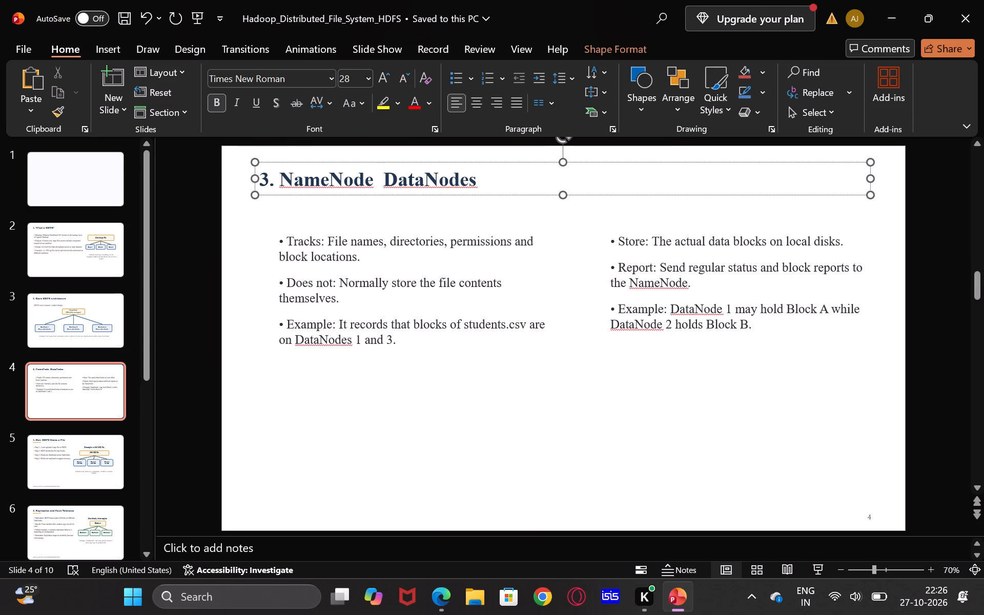
left_click(276, 183)
key("Right")
key("BackSpace")
key("BackSpace")
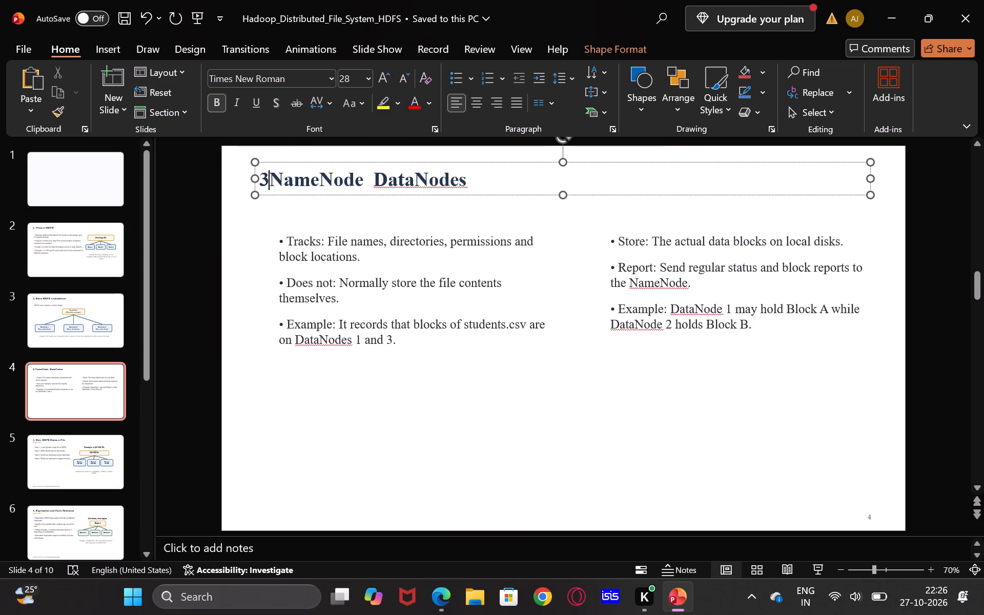
key("BackSpace")
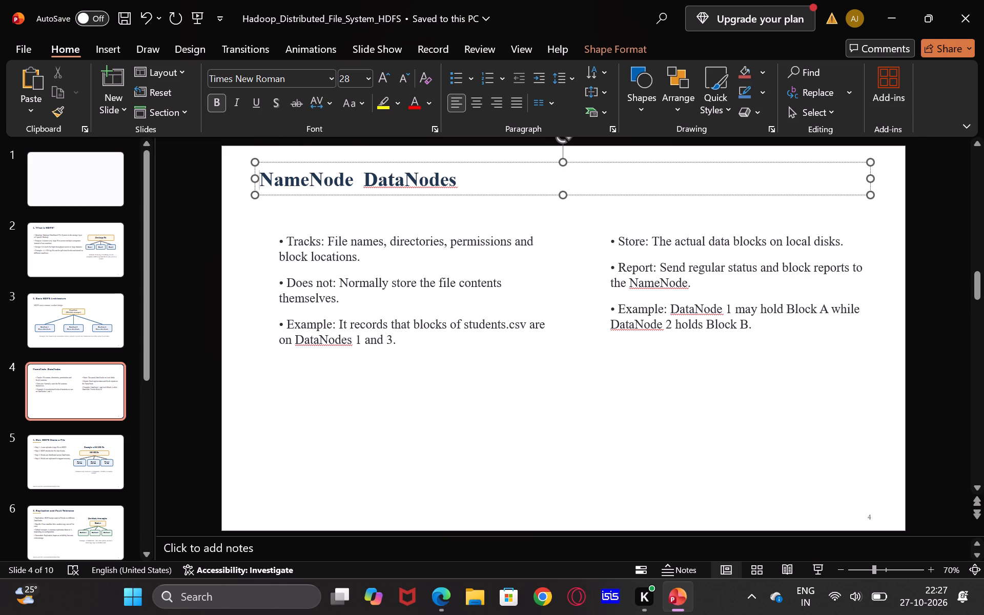
Indent the title text with leading spaces so "NameNode" sits above the left bullet column.
key("space")
key("space")
key("space")
key("space")
key("space")
key("space")
key("space")
key("space")
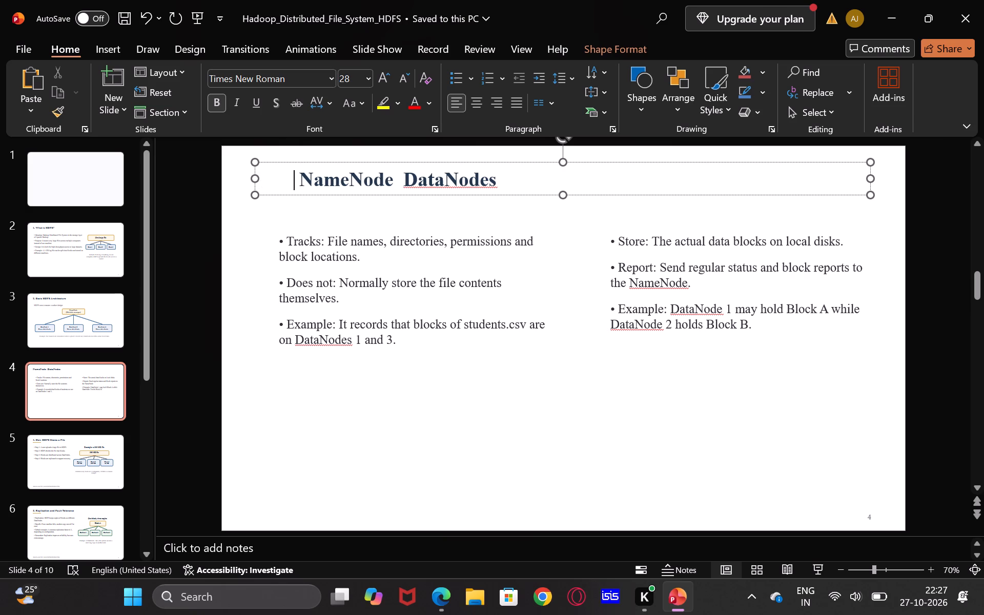
key("space")
key("space")
key("space")
key("space")
key("space")
key("space")
key("space")
key("space")
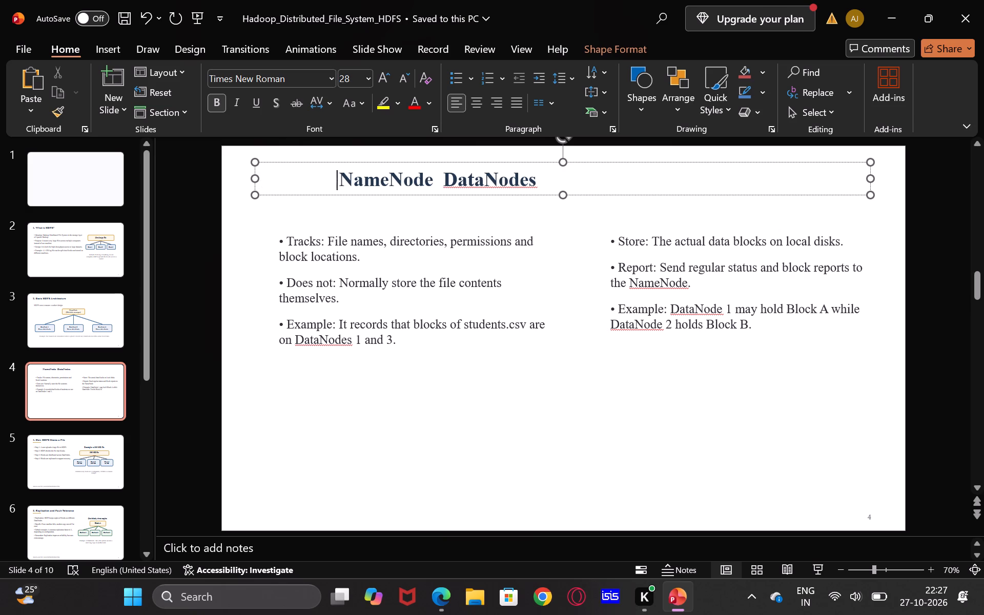
key("space")
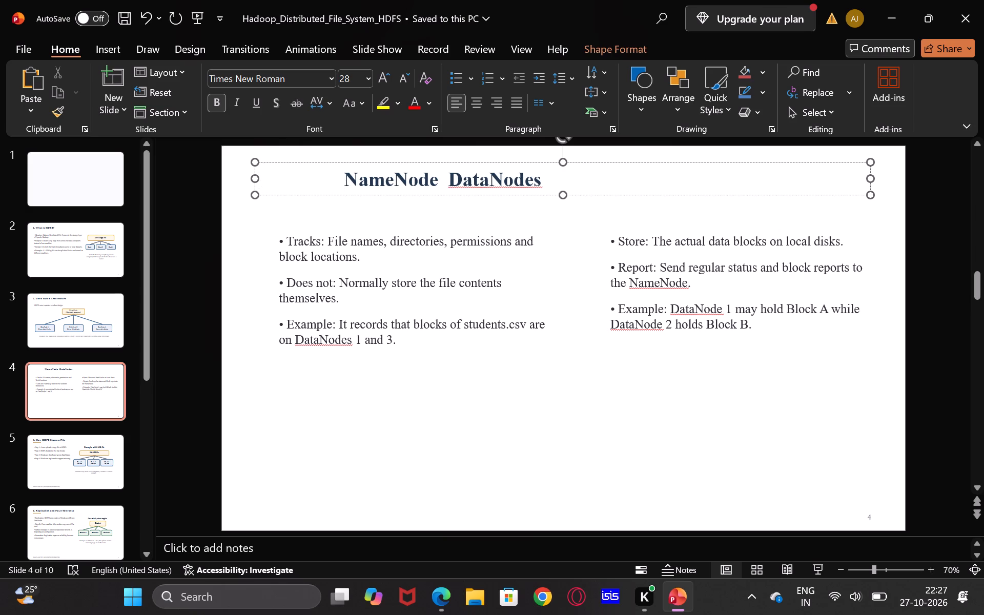
Insert spaces before "DataNodes" in the title so that the word sits above the right bullet column.
left_click(452, 181)
key("space")
key("space")
key("space")
key("space")
key("space")
key("space")
key("space")
key("space")
key("space")
key("space")
key("space")
key("space")
key("space")
key("space")
key("space")
key("space")
key("space")
key("space")
key("space")
key("space")
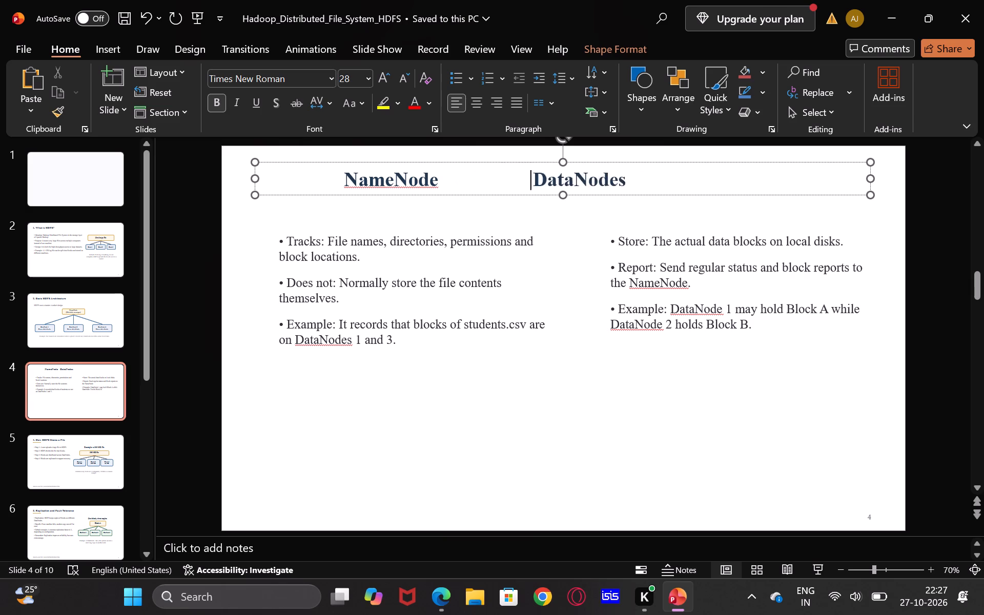
key("space")
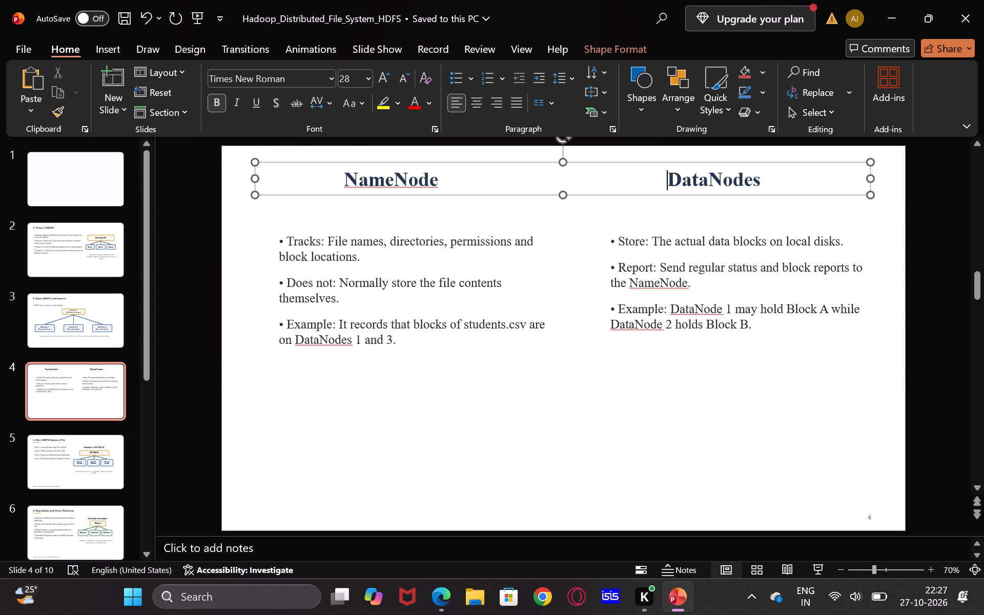
key("space")
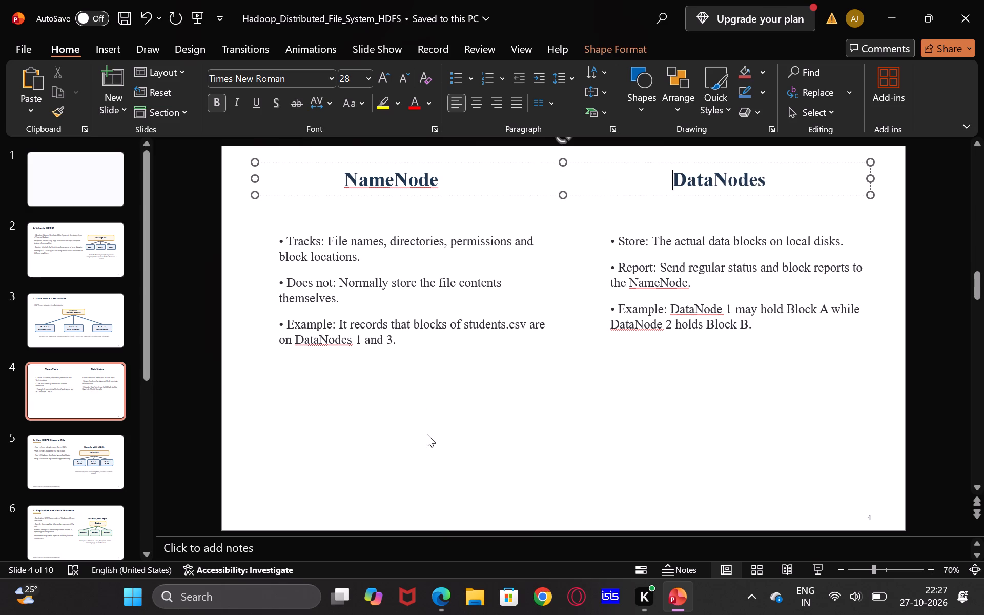
left_click(427, 435)
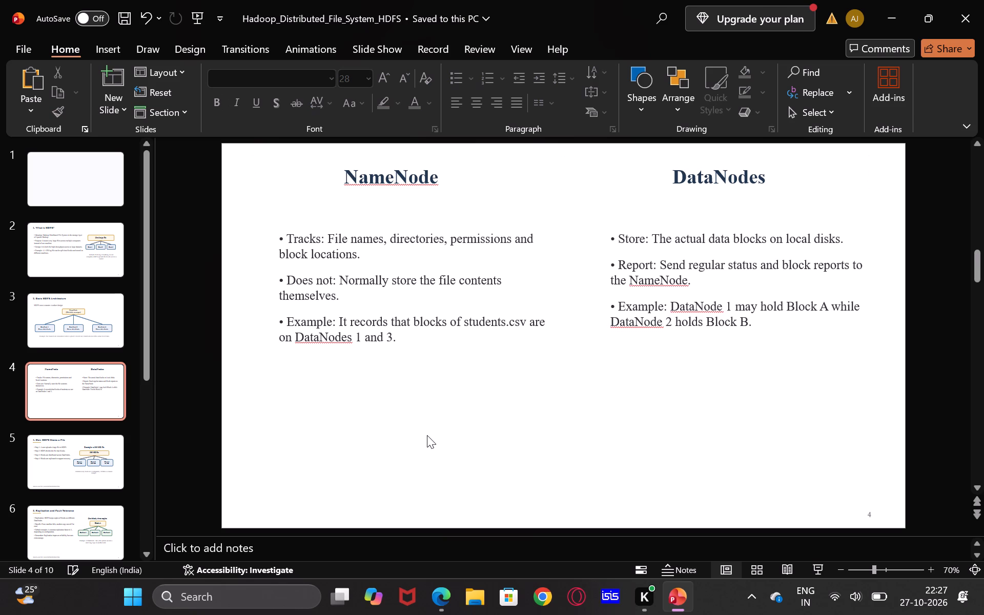
Move the title box with the two headings down, just above the bullet columns on slide 4.
left_click(325, 180)
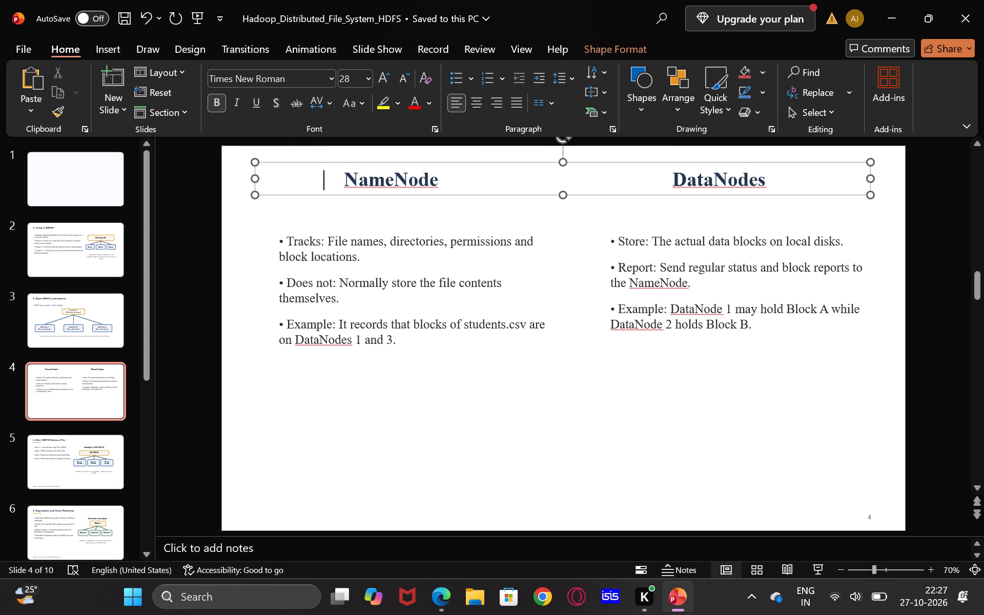
left_click_drag(571, 165, 578, 190)
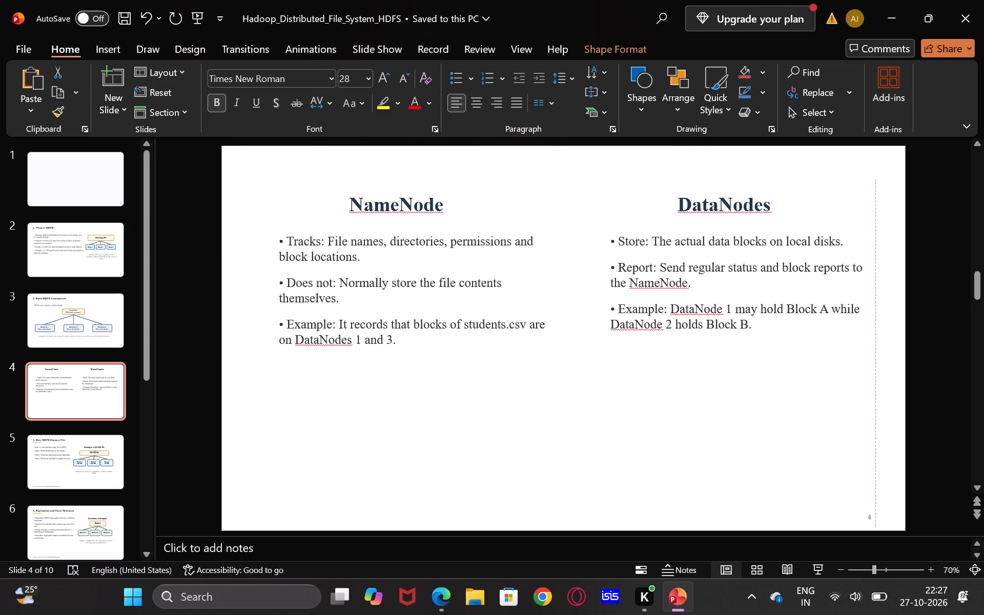
left_click_drag(578, 190, 578, 198)
Move the NameNode and DataNodes bullet text boxes down to leave a gap below the headings, roughly level with each other.
left_click(505, 272)
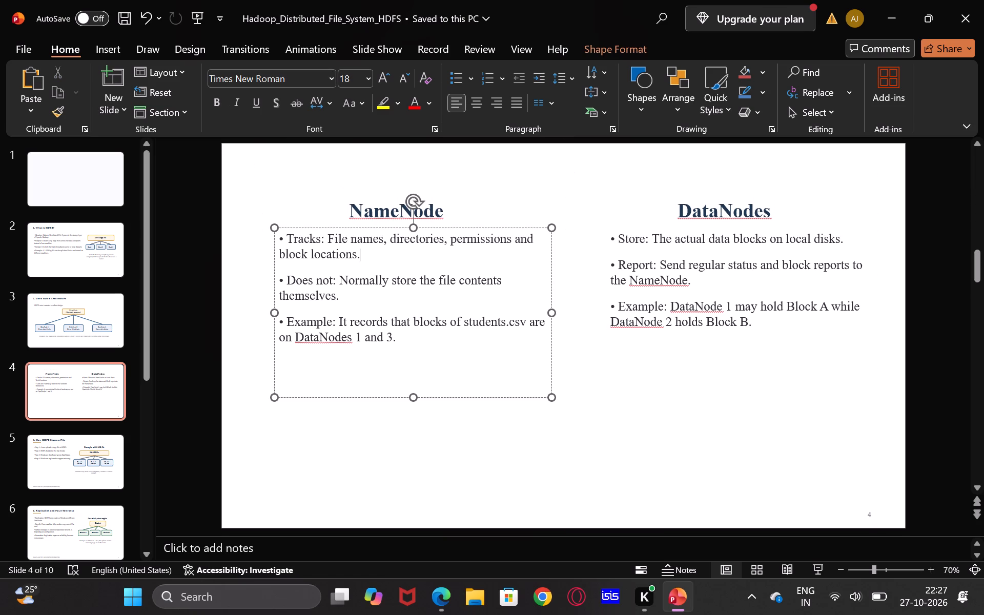
left_click_drag(419, 229, 425, 247)
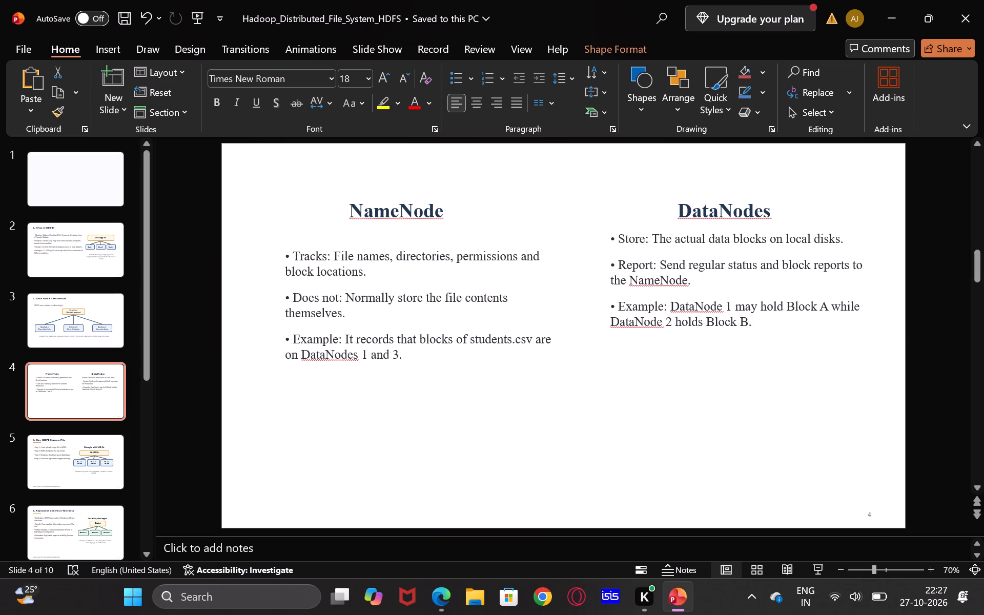
left_click_drag(425, 247, 425, 253)
left_click(699, 266)
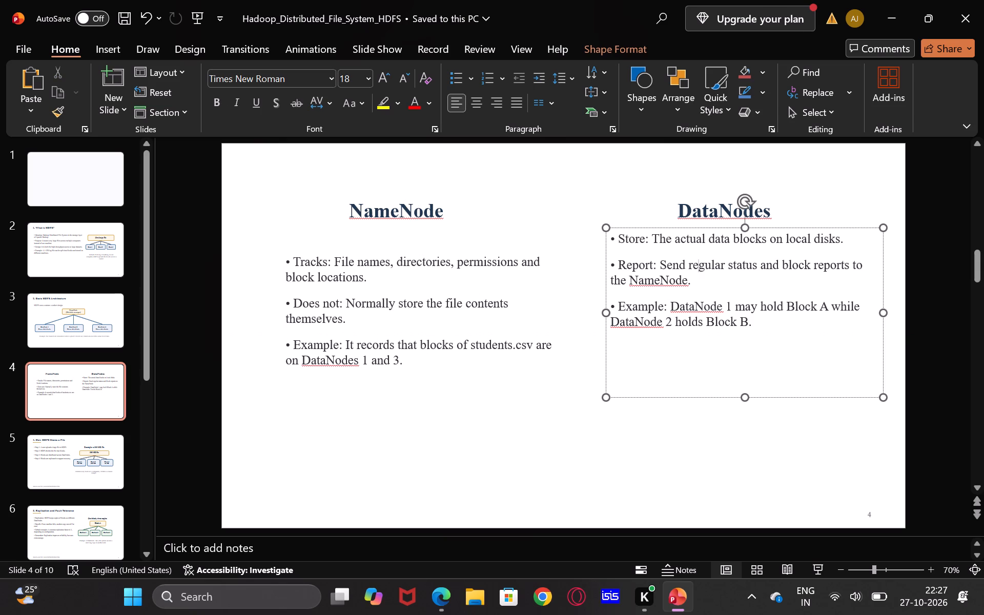
left_click_drag(753, 230, 760, 250)
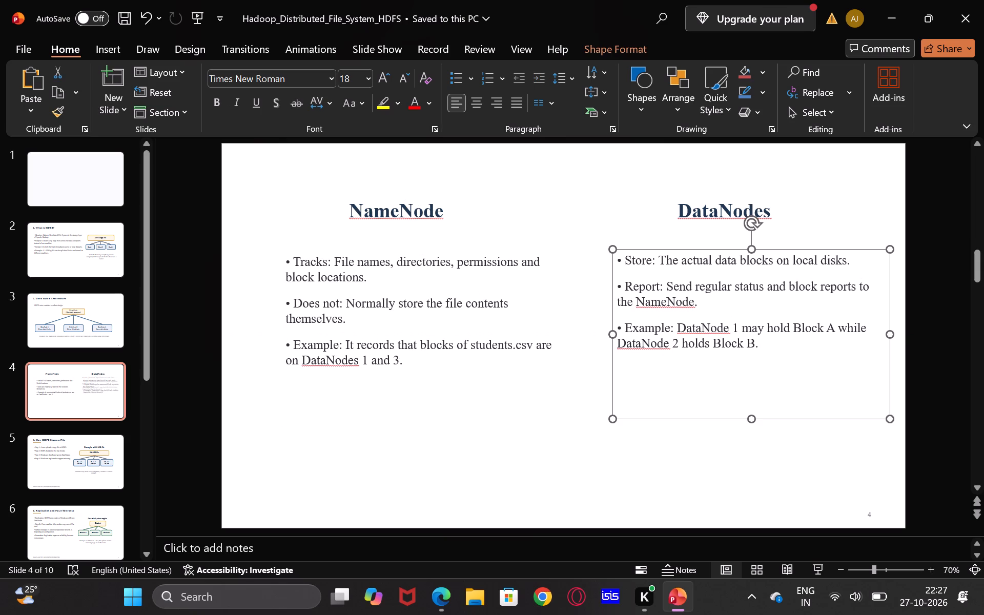
Delete the orange accent line under the title "4. How HDFS Stores a File" on slide 5.
left_click(535, 501)
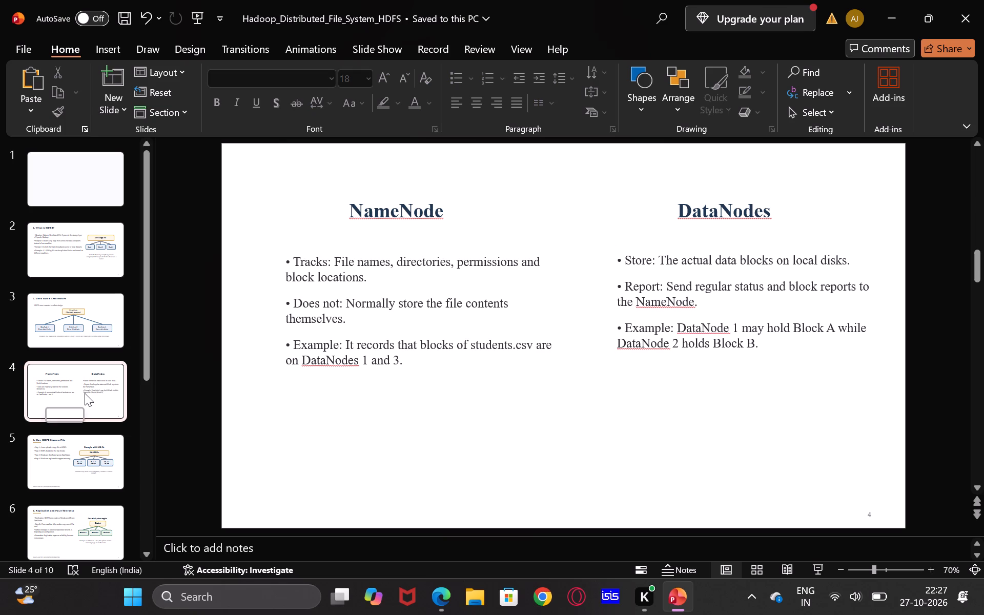
left_click(85, 393)
left_click(85, 461)
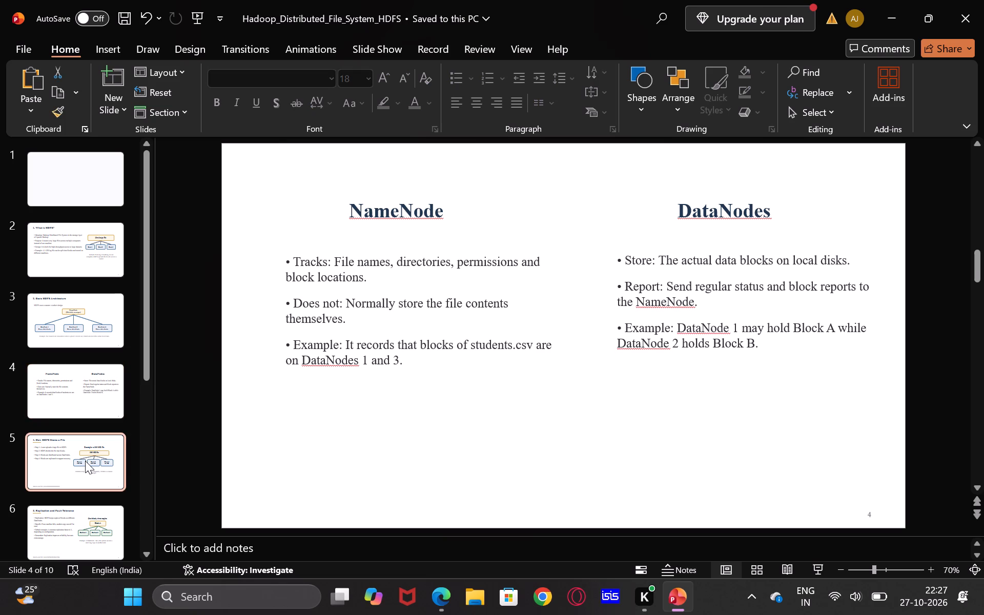
left_click(309, 202)
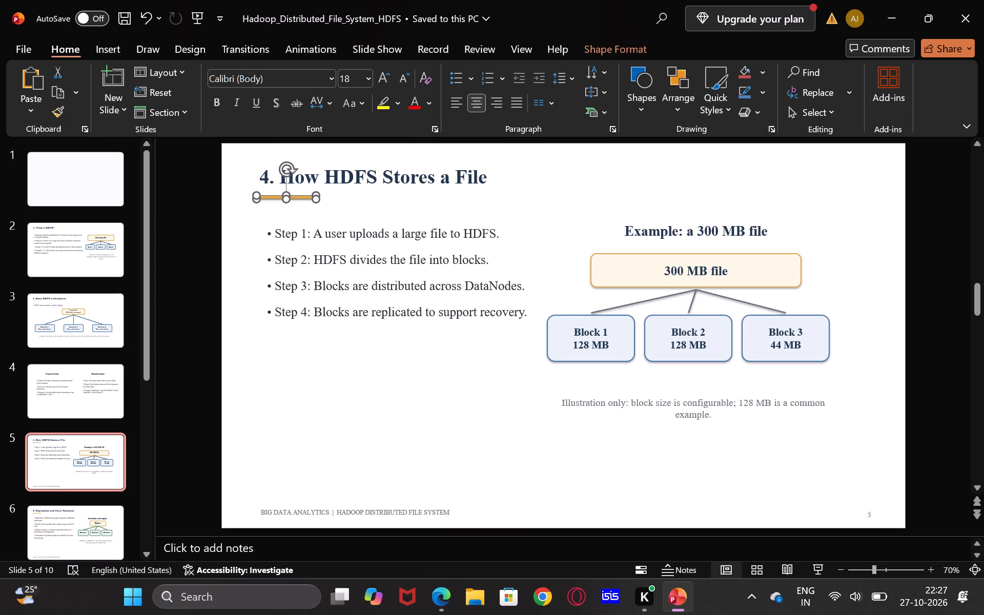
key("Delete")
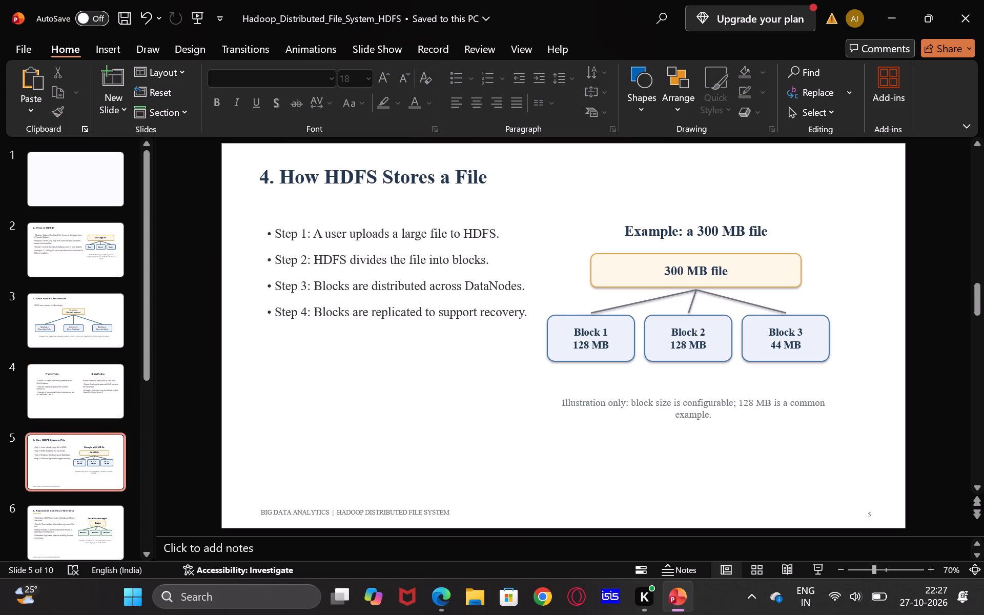
Delete the footer text "BIG DATA ANALYTICS | HADOOP DISTRIBUTED FILE SYSTEM" from slide 5.
left_click(353, 507)
key("ctrl+a")
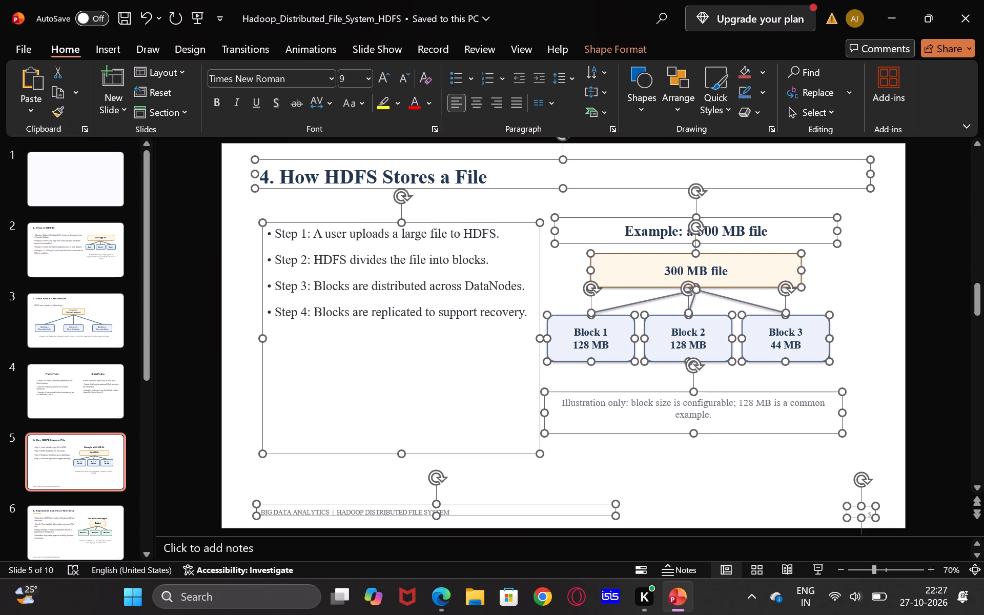
left_click(365, 500)
left_click(576, 488)
left_click(426, 511)
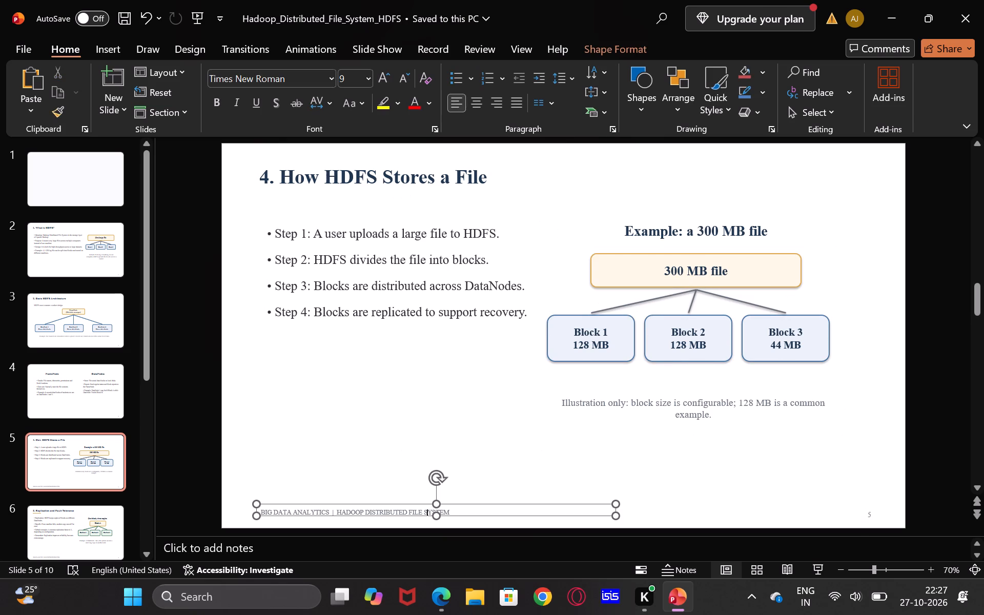
key("ctrl+a")
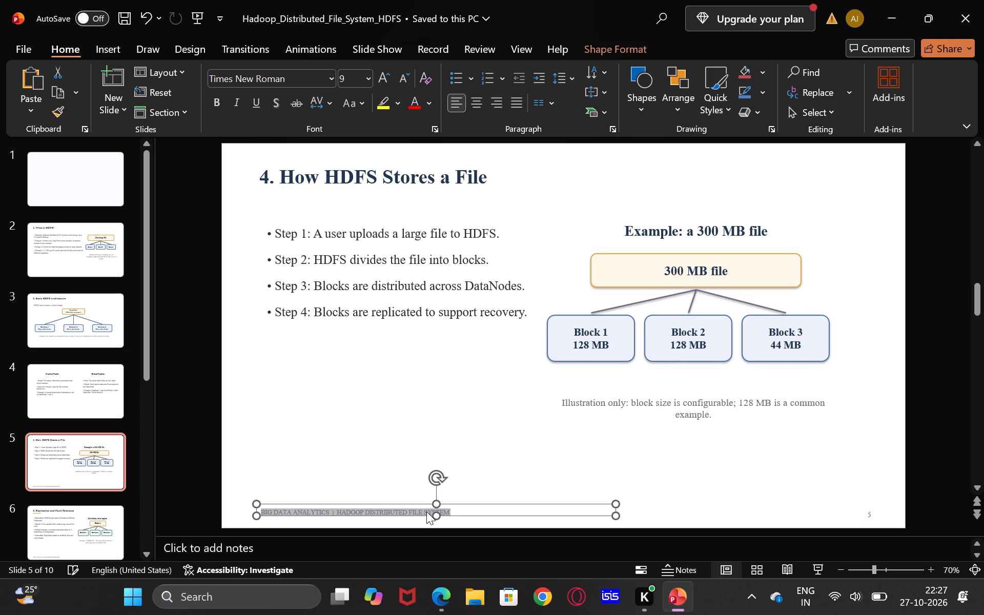
key("Delete")
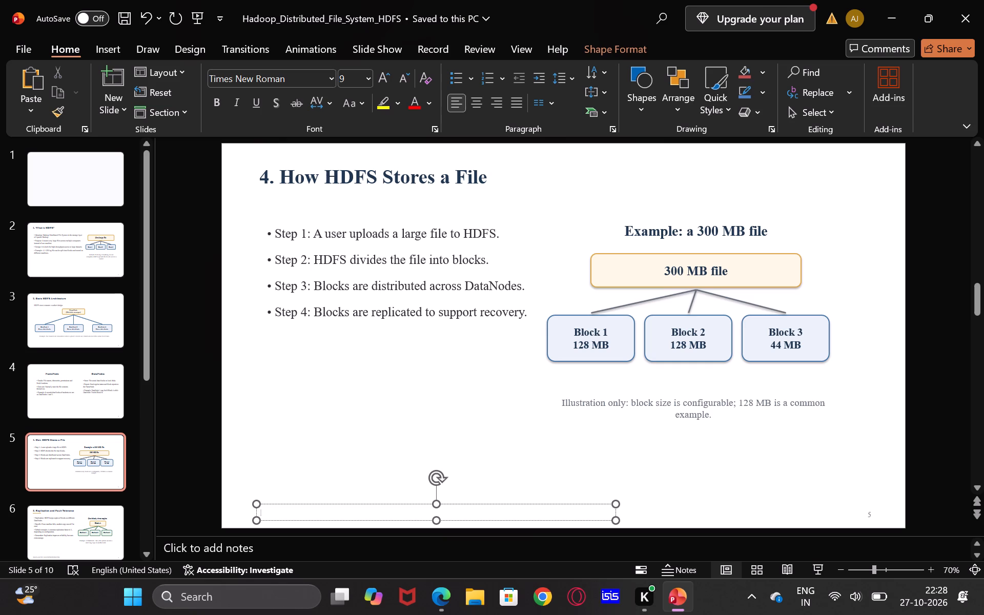
Delete the "Illustration only: block size is configurable" caption below the block diagram on slide 5.
left_click(577, 405)
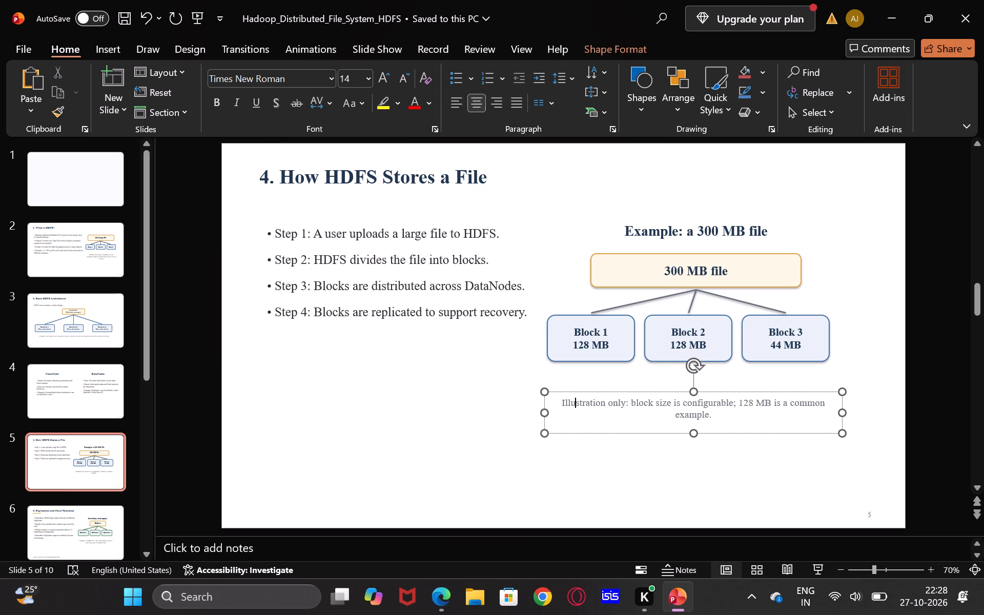
key("ctrl+a")
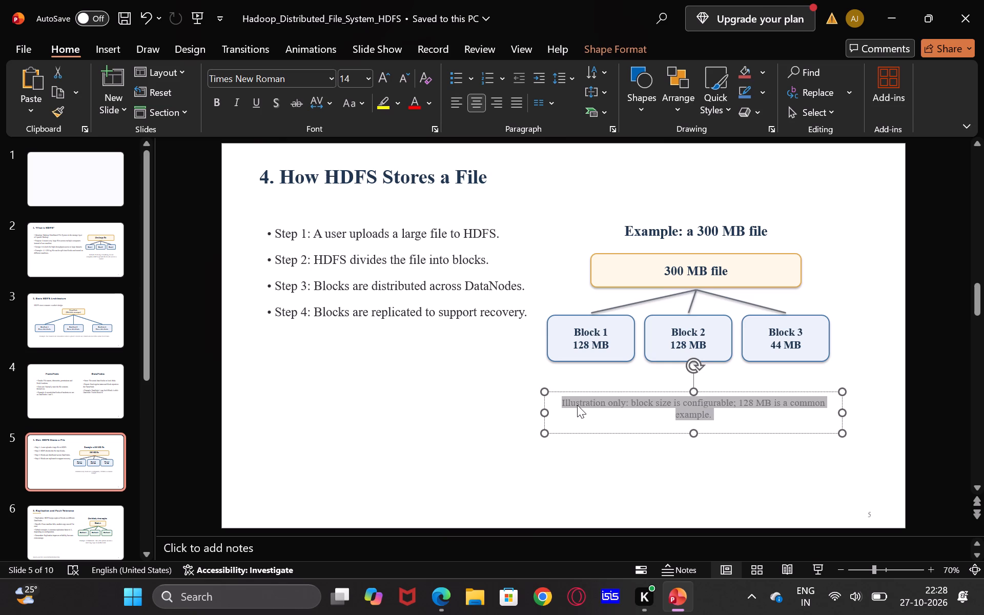
key("BackSpace")
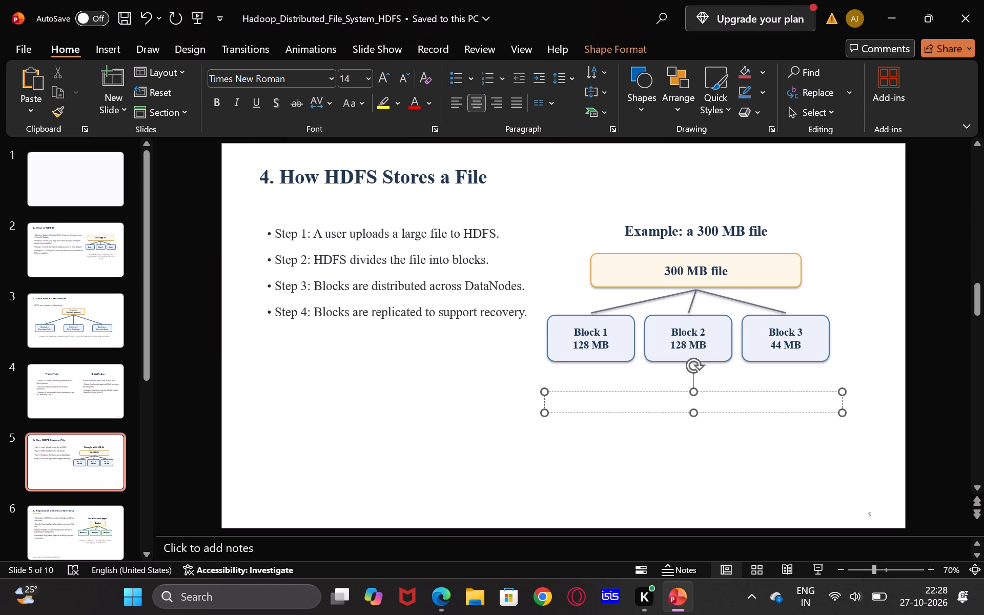
left_click(476, 396)
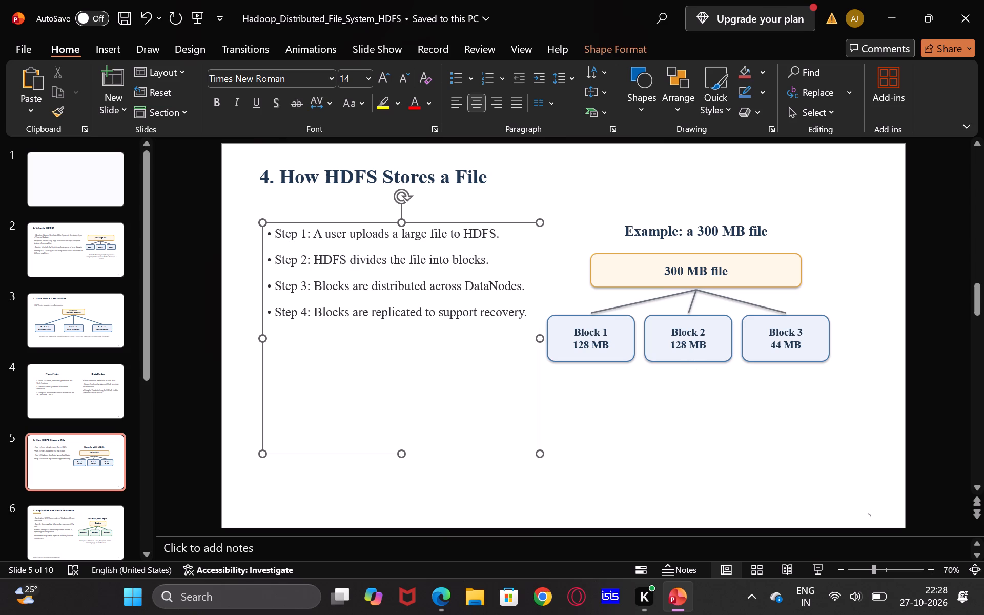
left_click(682, 385)
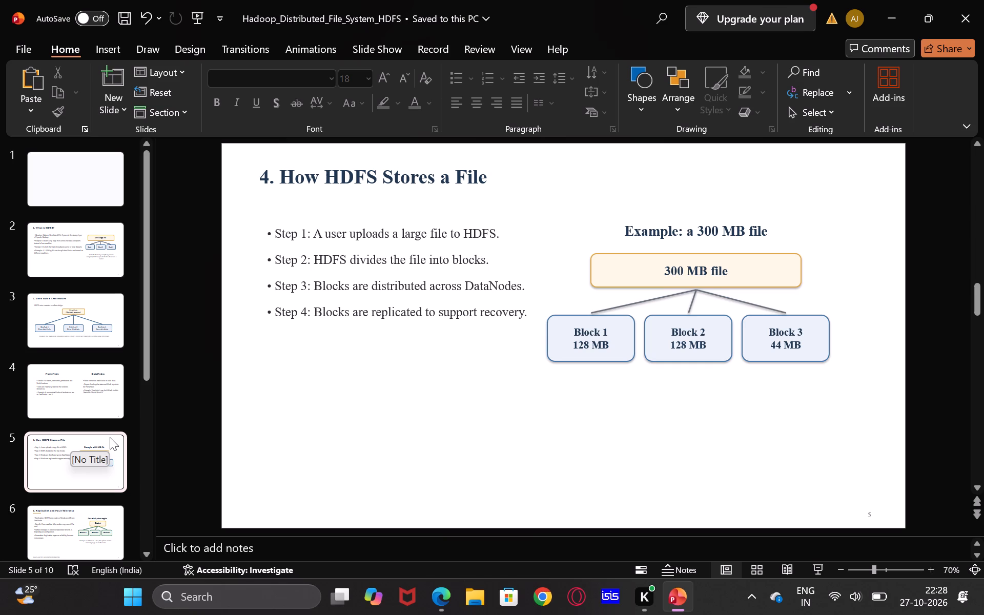
Delete the orange accent line under the title "5. Replication and Fault Tolerance" on slide 6.
scroll(110, 437, "down", 3)
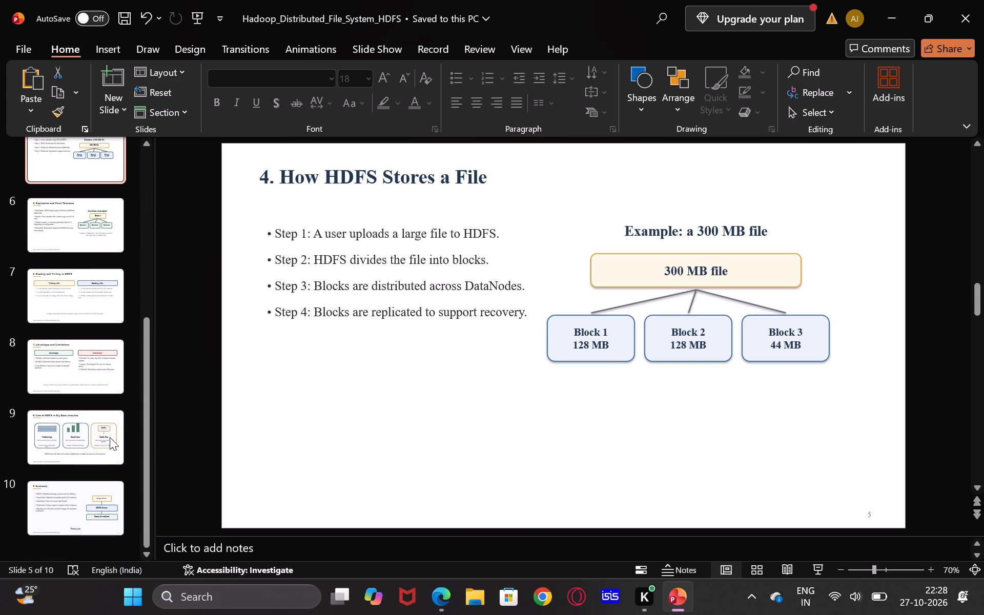
left_click(68, 224)
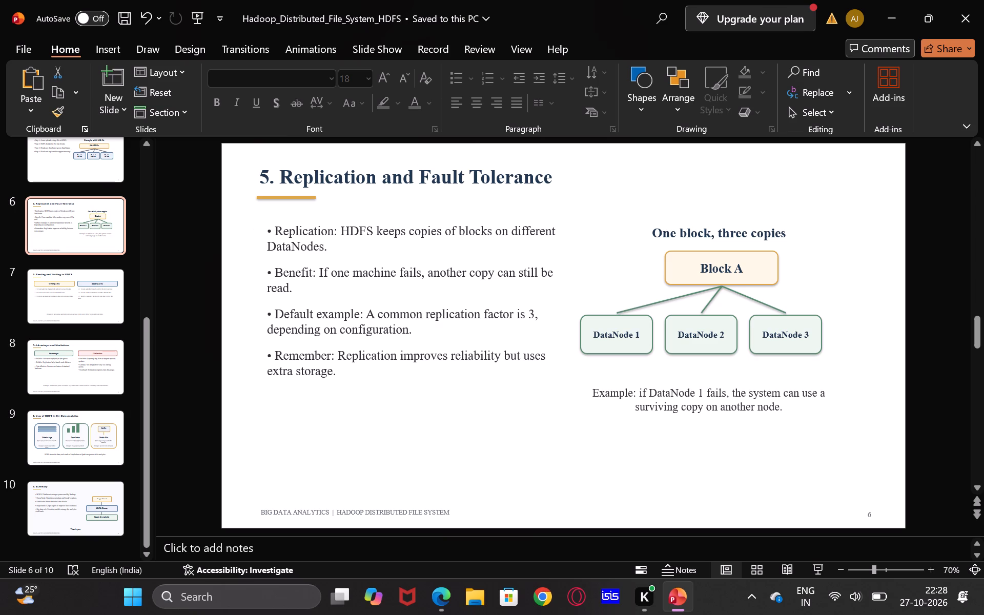
left_click(282, 199)
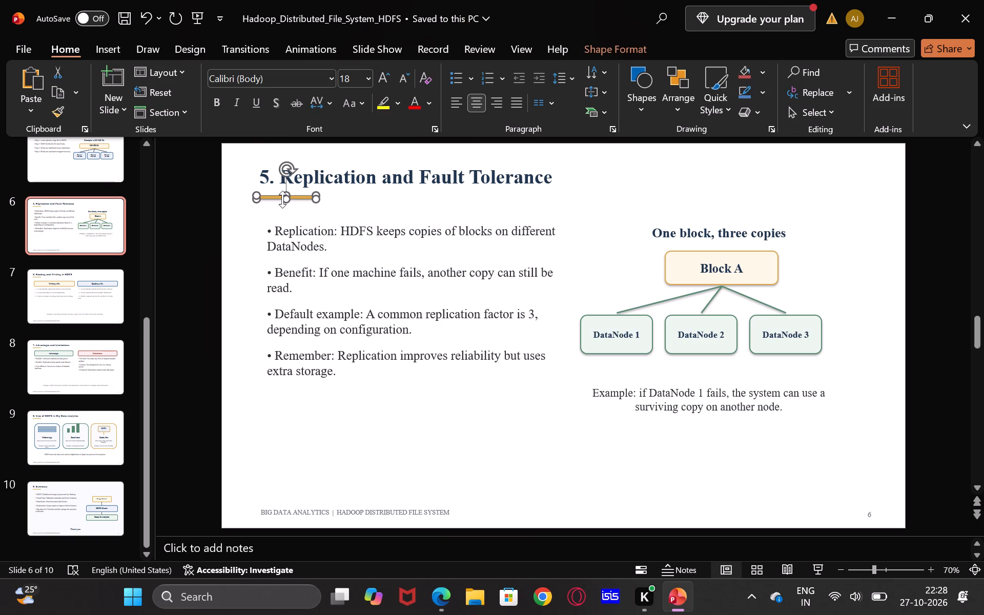
key("Delete")
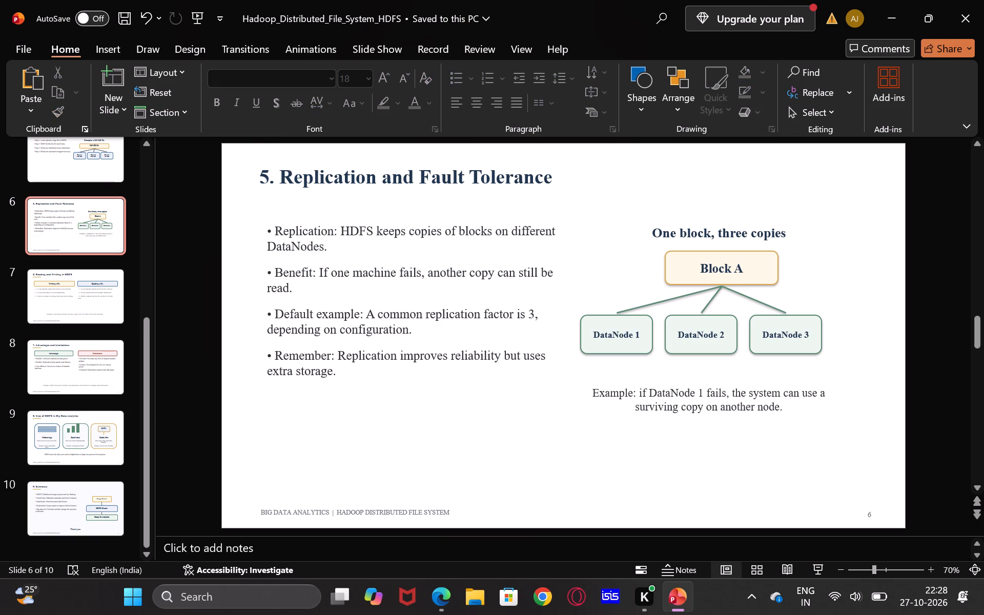
Delete the heading "One block, three copies" above the Block A diagram on slide 6.
left_click(736, 230)
key("Delete")
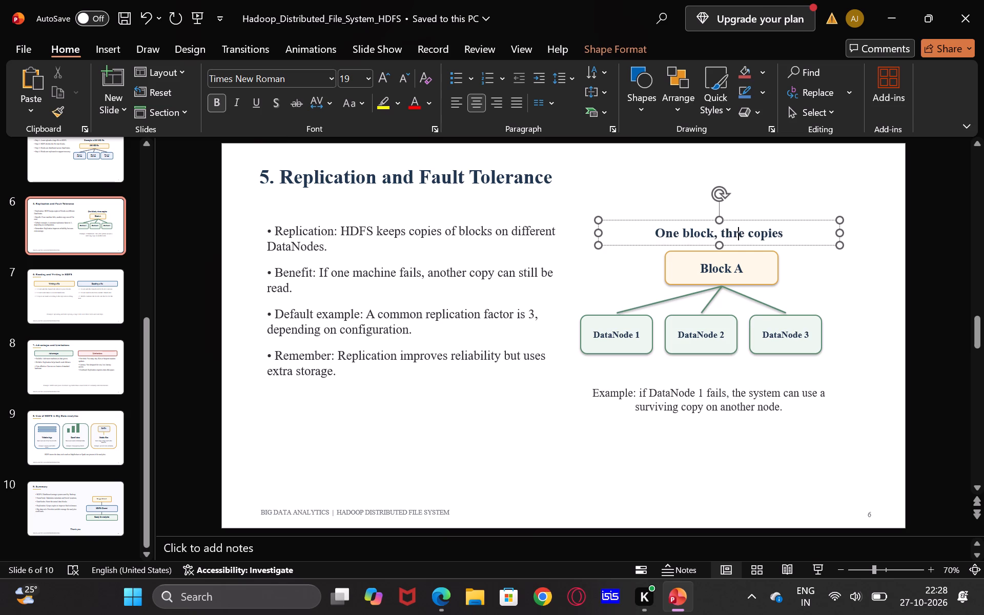
key("ctrl+a")
key("Delete")
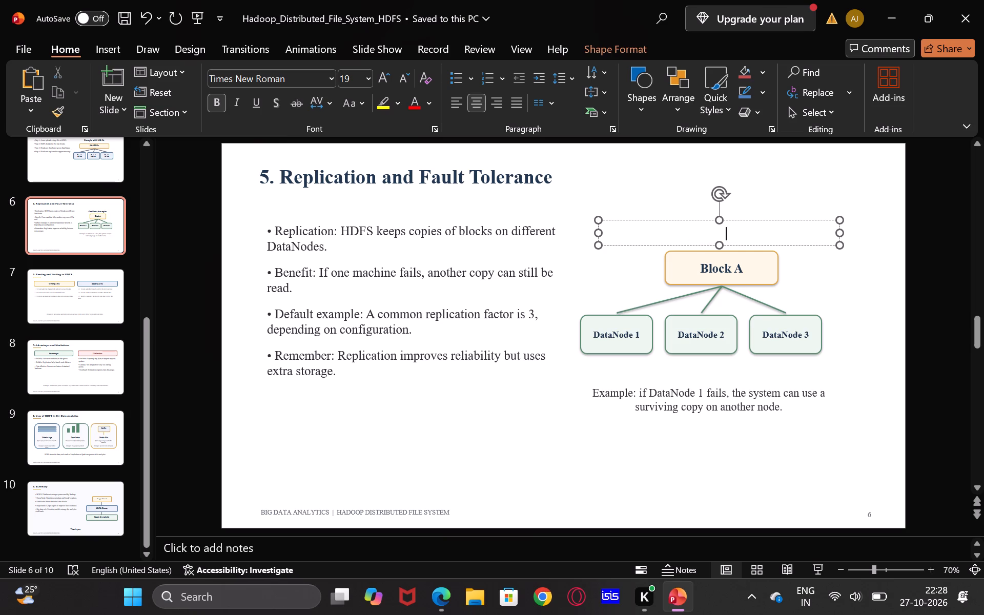
left_click(663, 197)
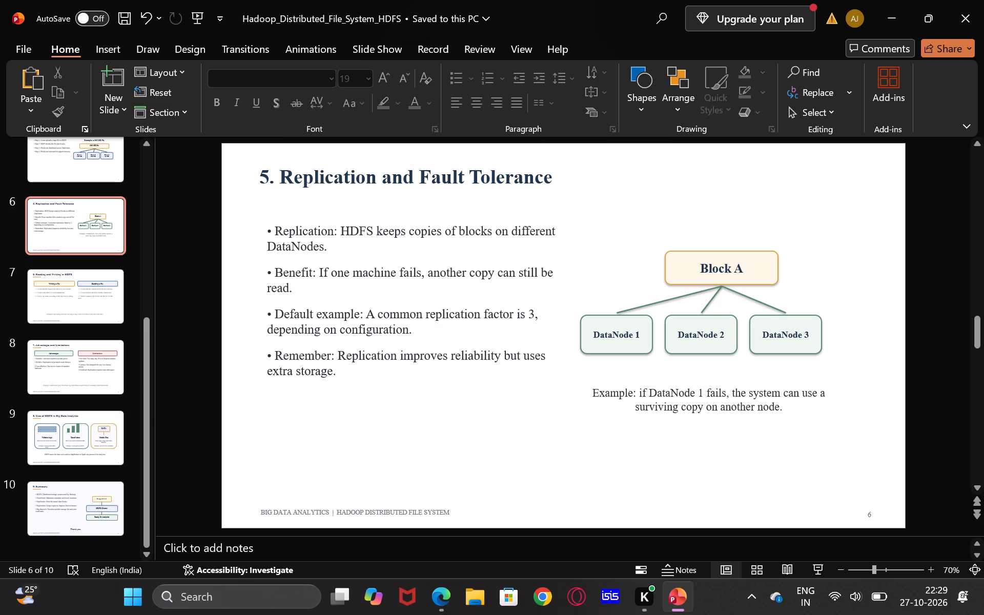
Remove the "Benefit:" label so the second bullet on slide 6 starts with "If one machine fails".
left_click(321, 277)
key("BackSpace")
key("BackSpace")
key("BackSpace")
key("BackSpace")
key("BackSpace")
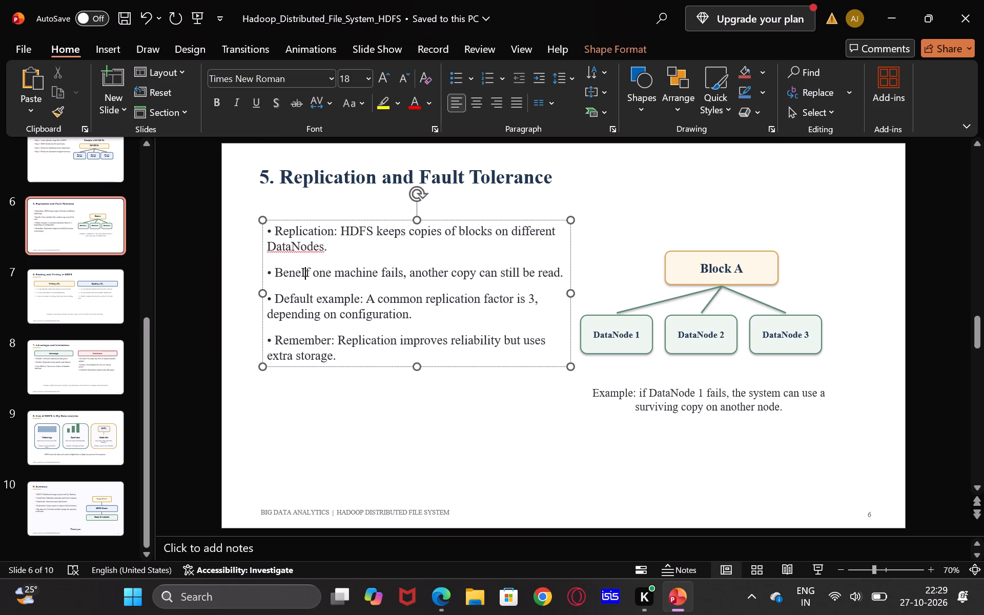
key("BackSpace")
key("BackSpace")
key("BackSpace")
key("BackSpace")
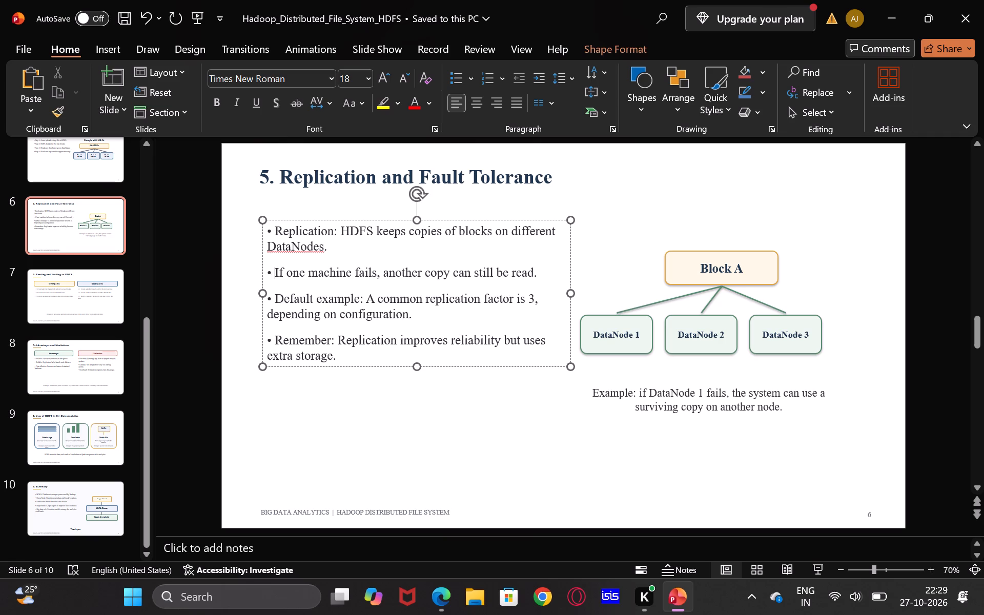
Remove the "Replication:" label so the first bullet on slide 6 starts with "HDFS keeps copies".
left_click(338, 232)
key("Right")
key("BackSpace")
key("BackSpace")
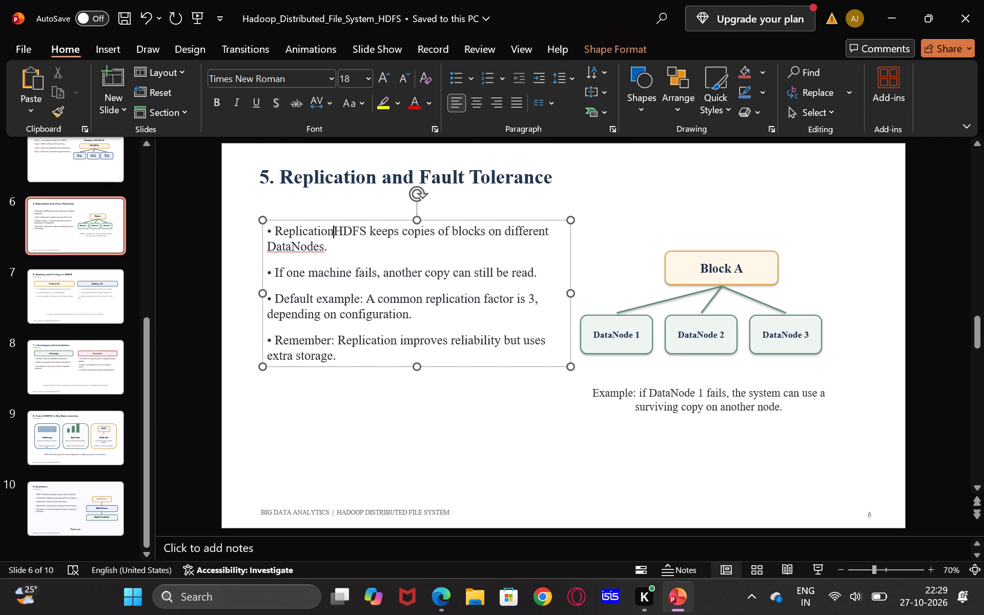
key("BackSpace")
key("BackSpace")
key("BackSpace")
key("BackSpace")
key("BackSpace")
key("BackSpace")
key("BackSpace")
key("BackSpace")
key("BackSpace")
key("BackSpace")
key("BackSpace")
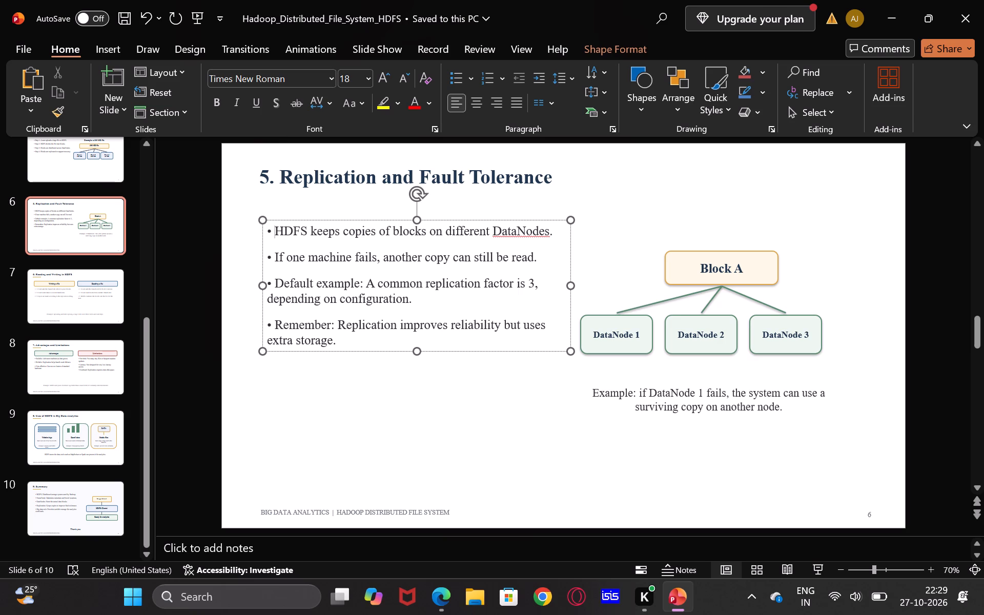
Insert a blank line above the first bullet in slide 6's text box.
left_click(267, 230)
key("Return")
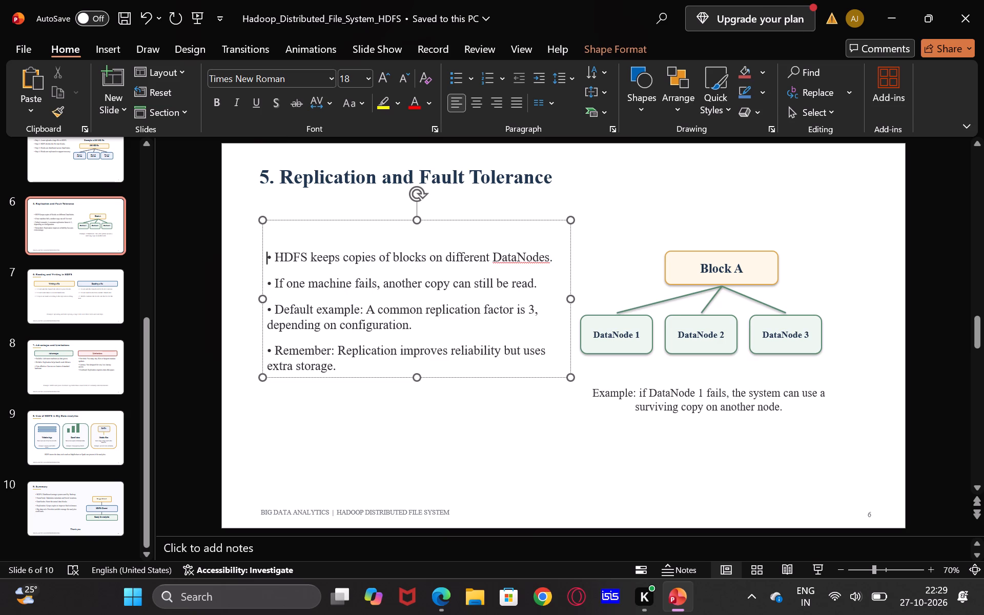
Remove the "Default example:" label so the third bullet on slide 6 starts with "A common replication factor".
left_click(366, 309)
key("BackSpace")
key("BackSpace")
key("BackSpace")
key("BackSpace")
key("BackSpace")
key("BackSpace")
key("BackSpace")
key("BackSpace")
key("BackSpace")
key("BackSpace")
key("BackSpace")
key("BackSpace")
key("BackSpace")
key("BackSpace")
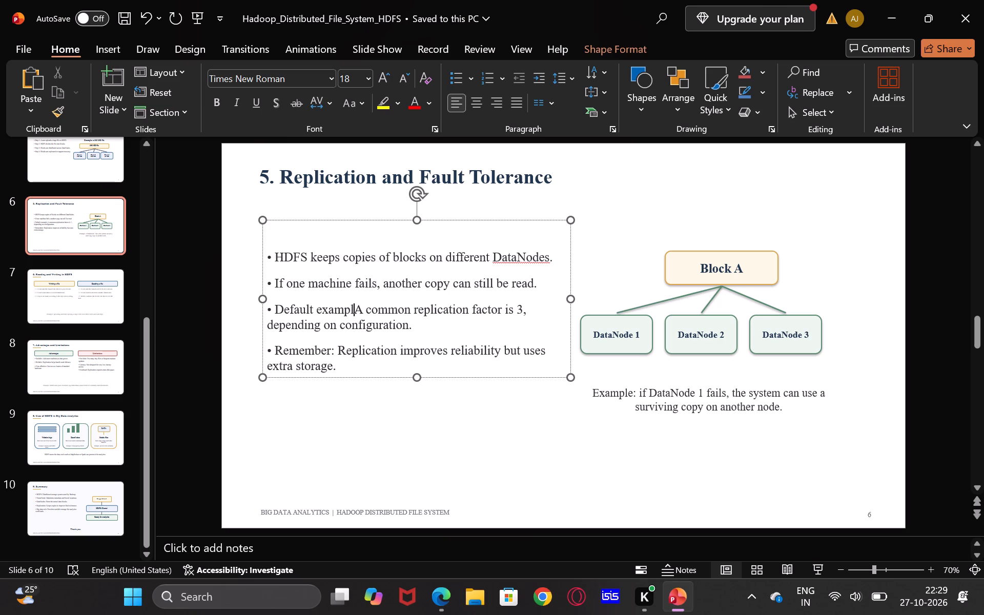
key("BackSpace")
key("BackSpace")
key("BackSpace")
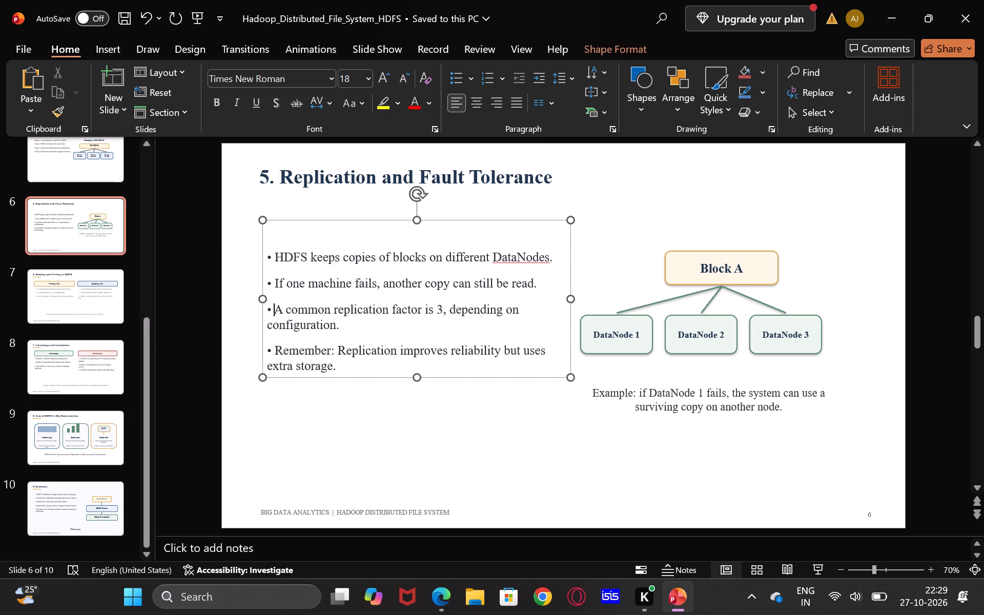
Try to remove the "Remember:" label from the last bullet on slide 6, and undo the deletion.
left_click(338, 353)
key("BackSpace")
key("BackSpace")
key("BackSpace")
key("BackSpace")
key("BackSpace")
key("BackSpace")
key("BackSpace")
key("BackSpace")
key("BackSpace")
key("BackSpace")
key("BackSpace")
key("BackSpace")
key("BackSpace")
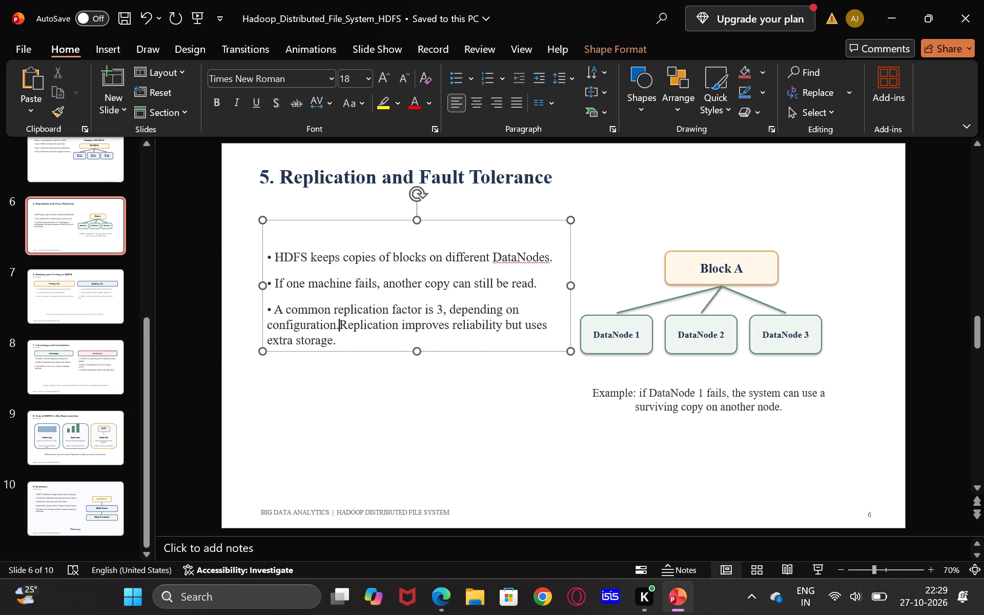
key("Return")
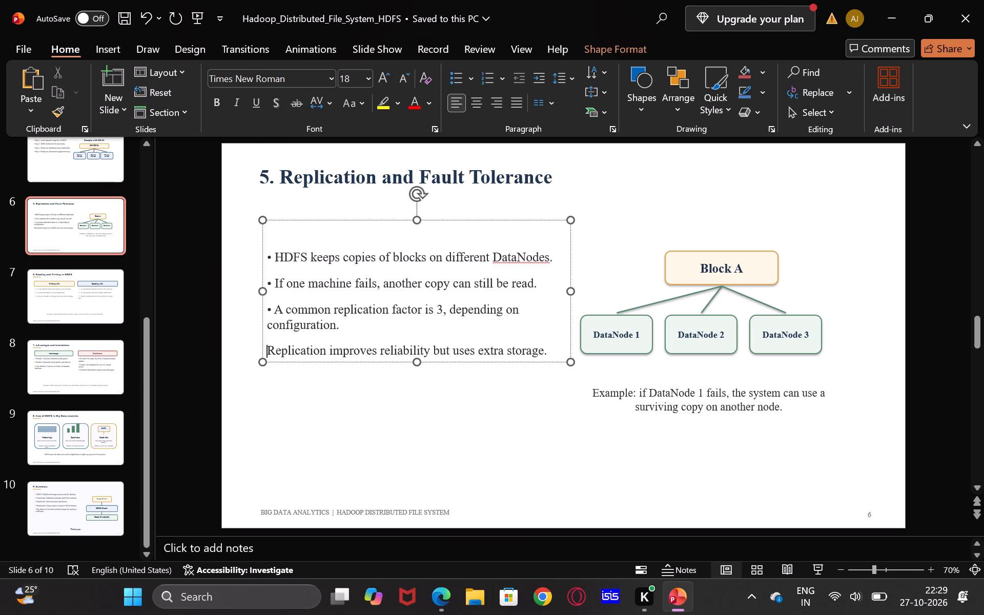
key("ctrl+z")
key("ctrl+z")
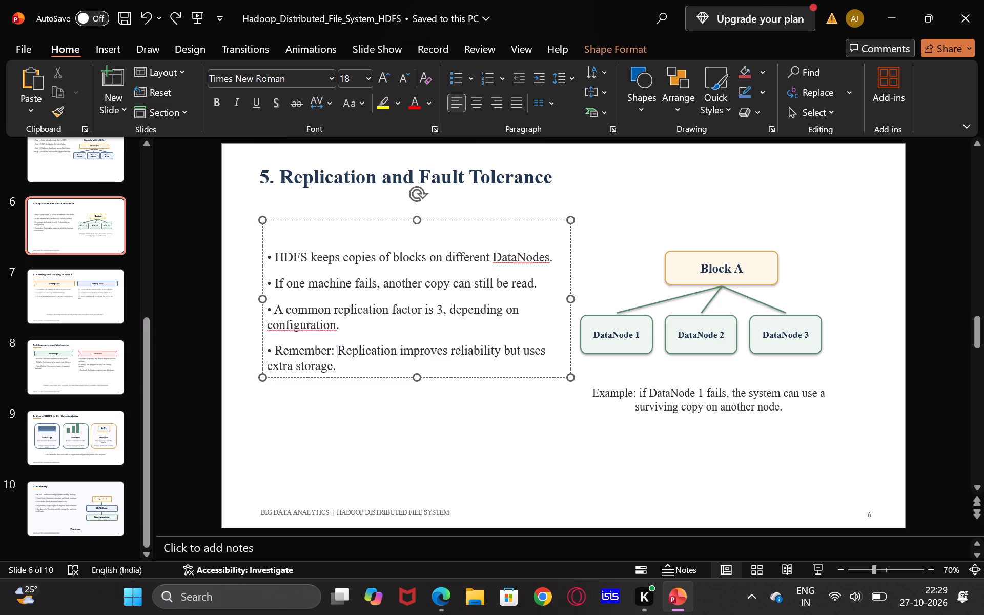
Remove only the "Remember:" label from the last bullet on slide 6, keeping its bullet mark before "Replication improves reliability".
key("BackSpace")
key("BackSpace")
key("BackSpace")
key("BackSpace")
key("BackSpace")
key("BackSpace")
key("BackSpace")
key("BackSpace")
key("BackSpace")
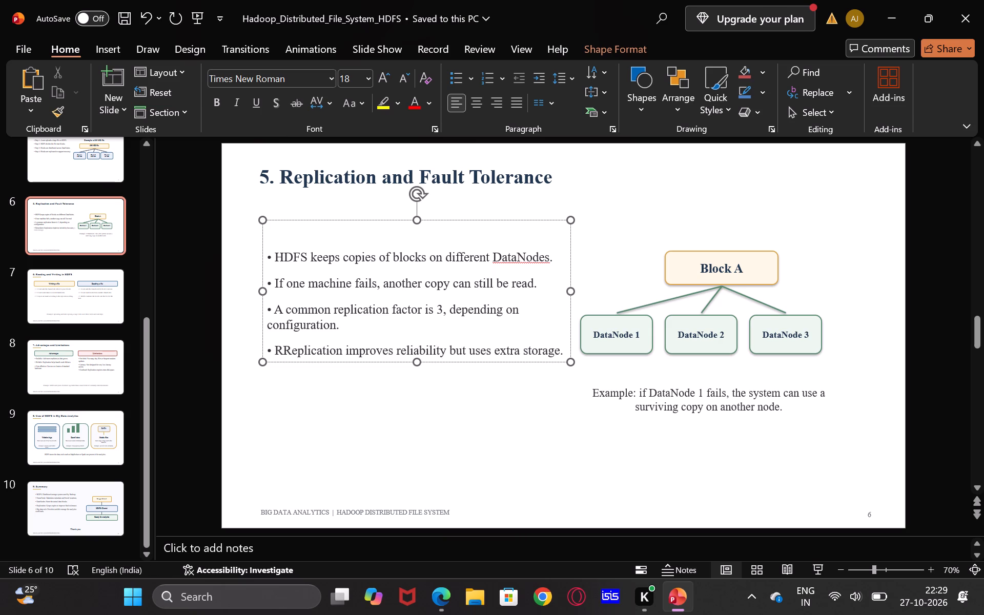
key("BackSpace")
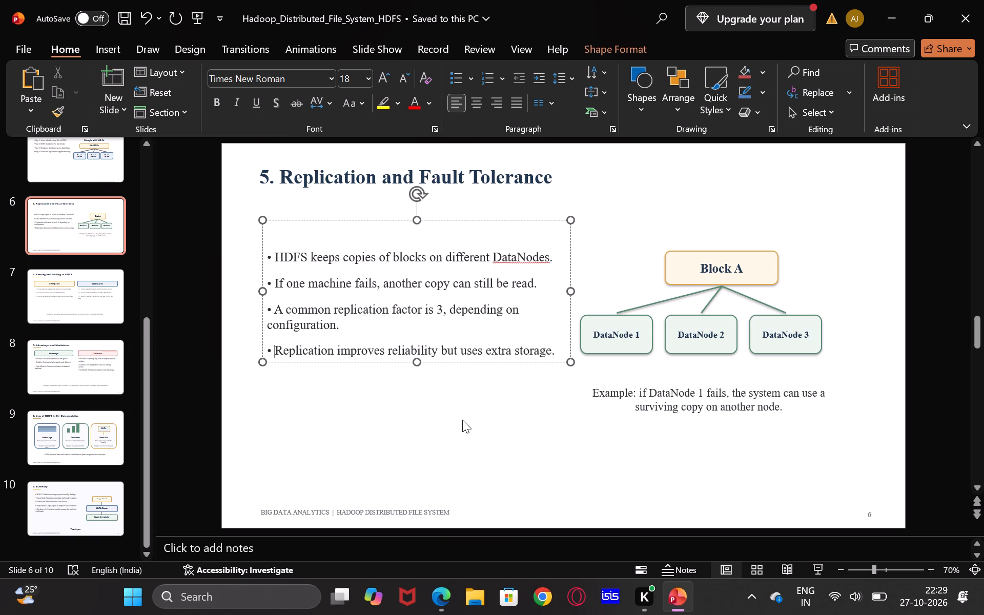
Delete the "BIG DATA ANALYTICS | HADOOP DISTRIBUTED FILE SYSTEM" footer text on slide 6.
left_click(462, 420)
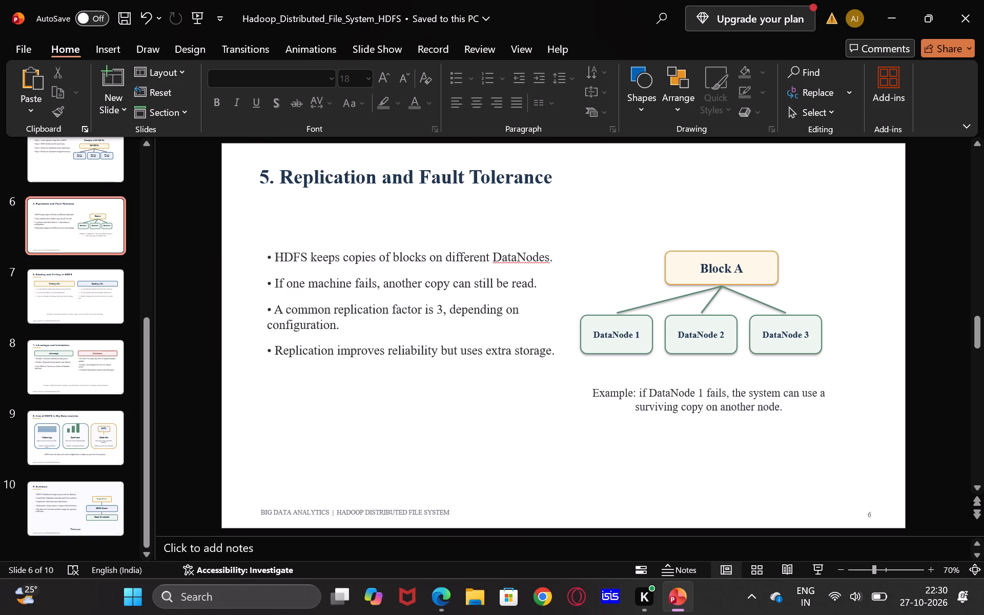
left_click(423, 505)
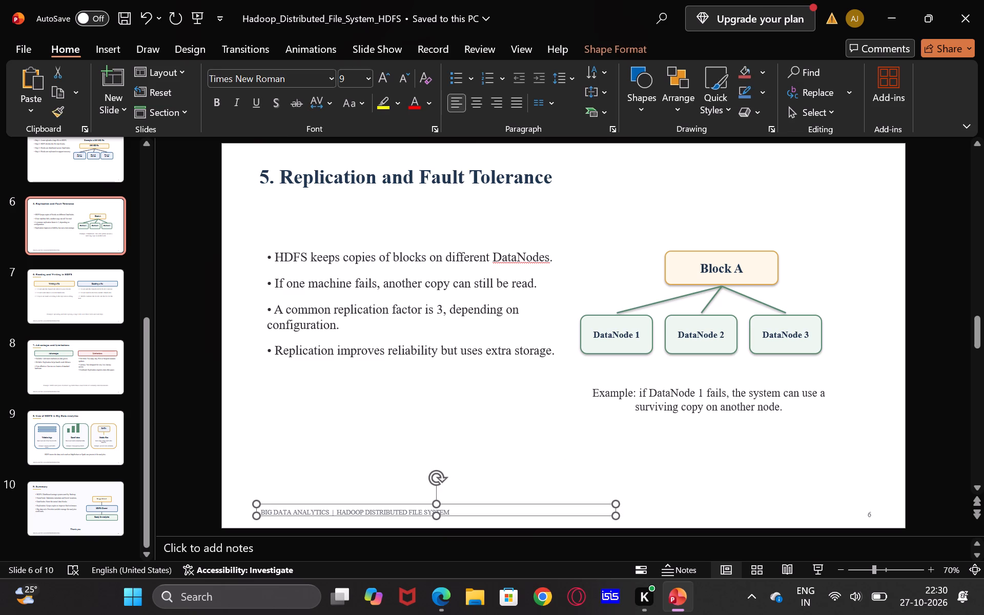
key("ctrl+a")
left_click(423, 505)
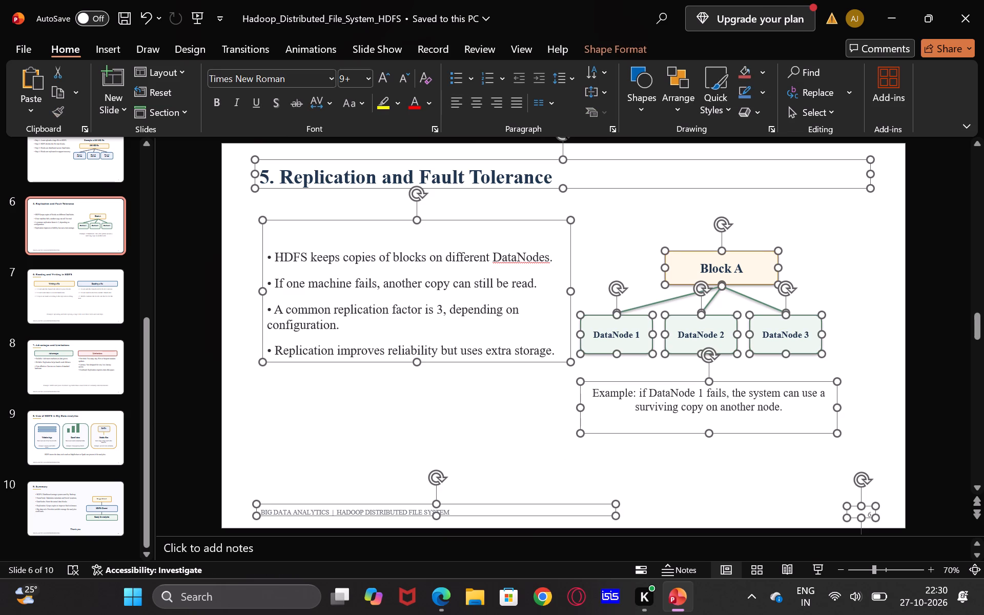
left_click(499, 446)
left_click(445, 512)
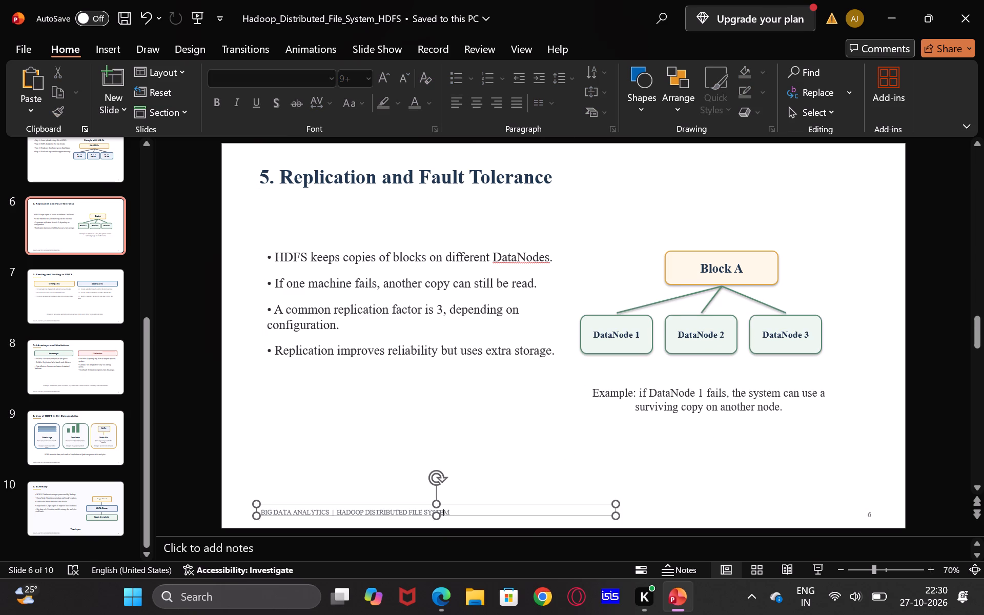
key("ctrl+a")
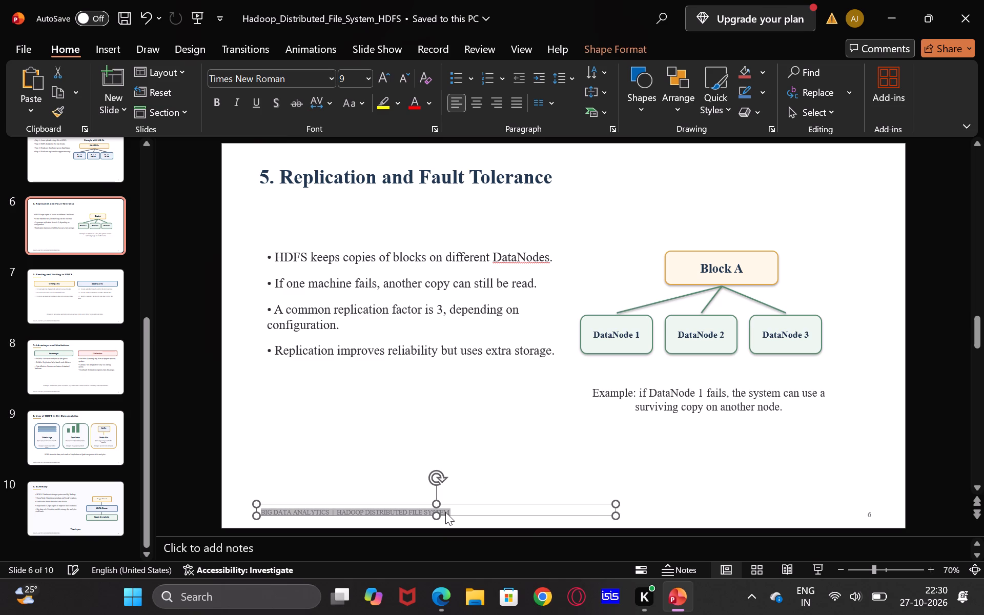
key("BackSpace")
left_click(464, 380)
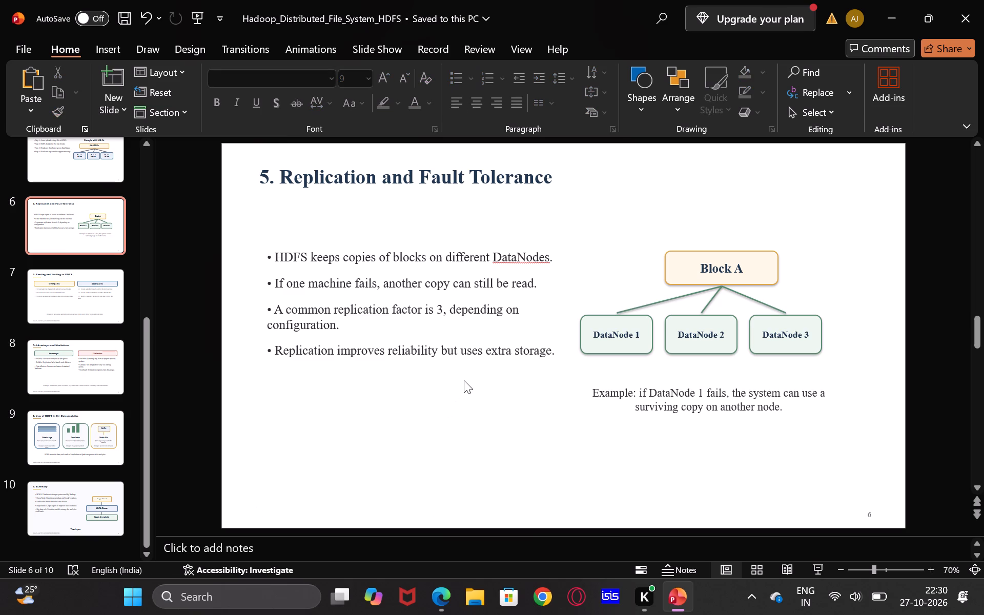
Move slide 6's title "5. Replication and Fault Tolerance" down, closer to the bullet text.
left_click(463, 173)
left_click_drag(559, 157, 560, 177)
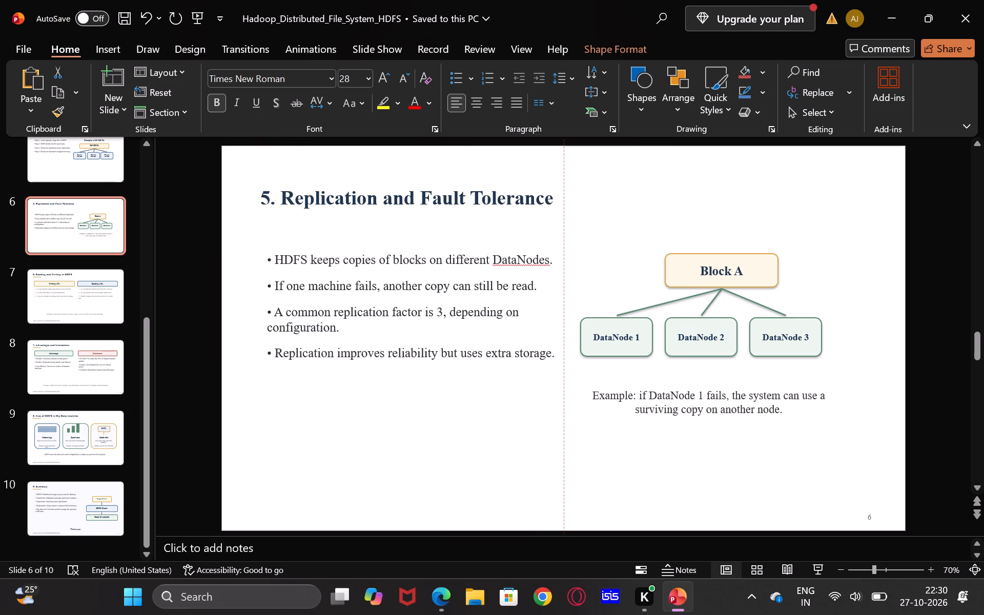
left_click_drag(560, 177, 561, 180)
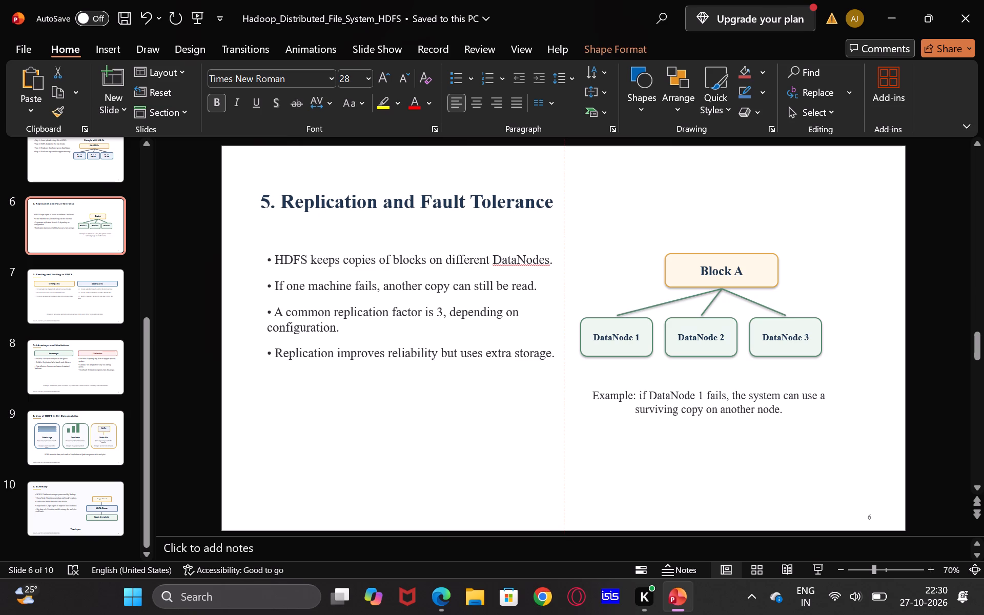
left_click_drag(561, 180, 561, 184)
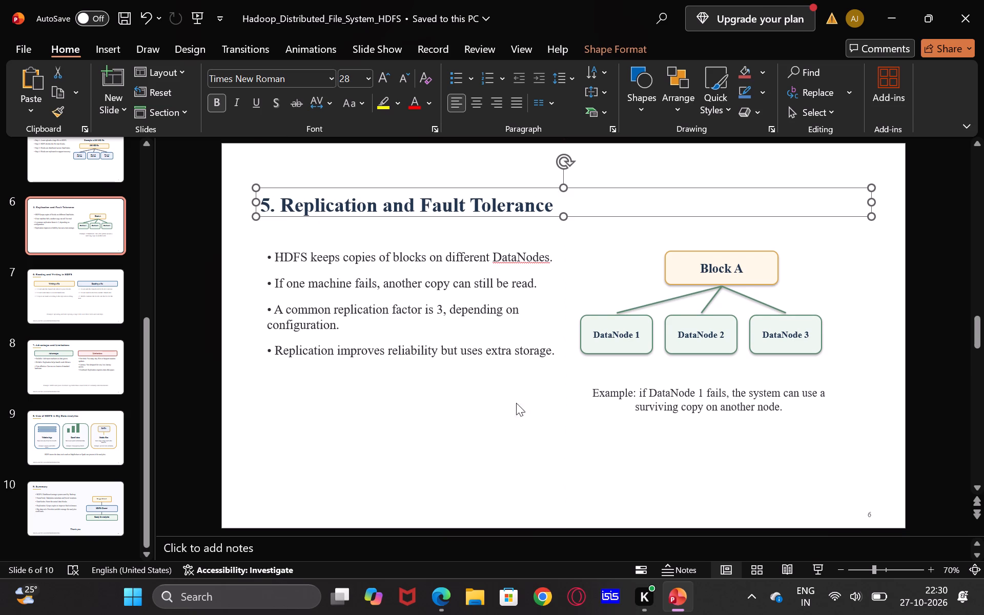
left_click(500, 456)
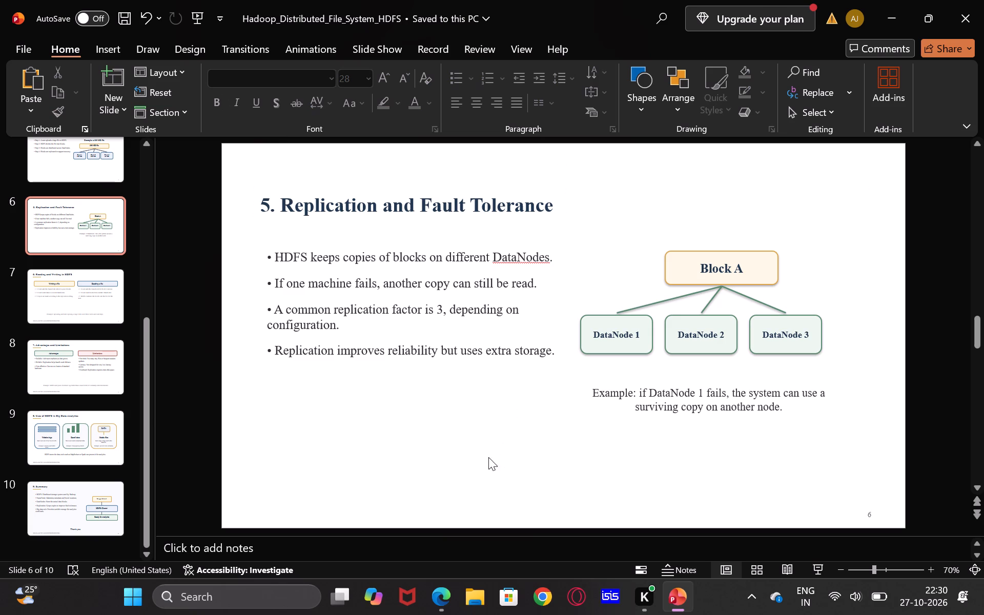
Delete the orange accent line under the title on slide 7.
left_click(95, 304)
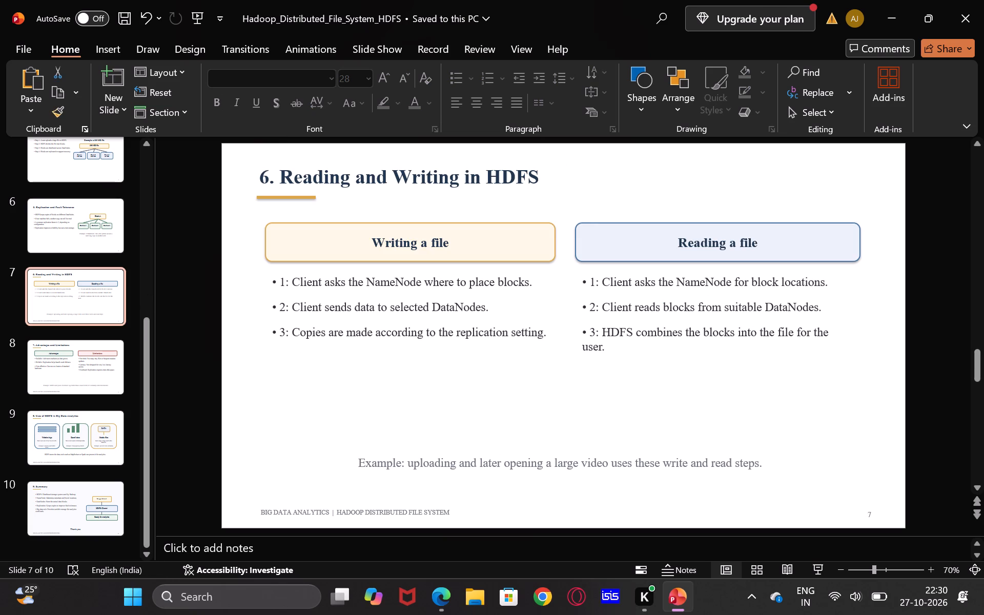
left_click(299, 195)
key("Delete")
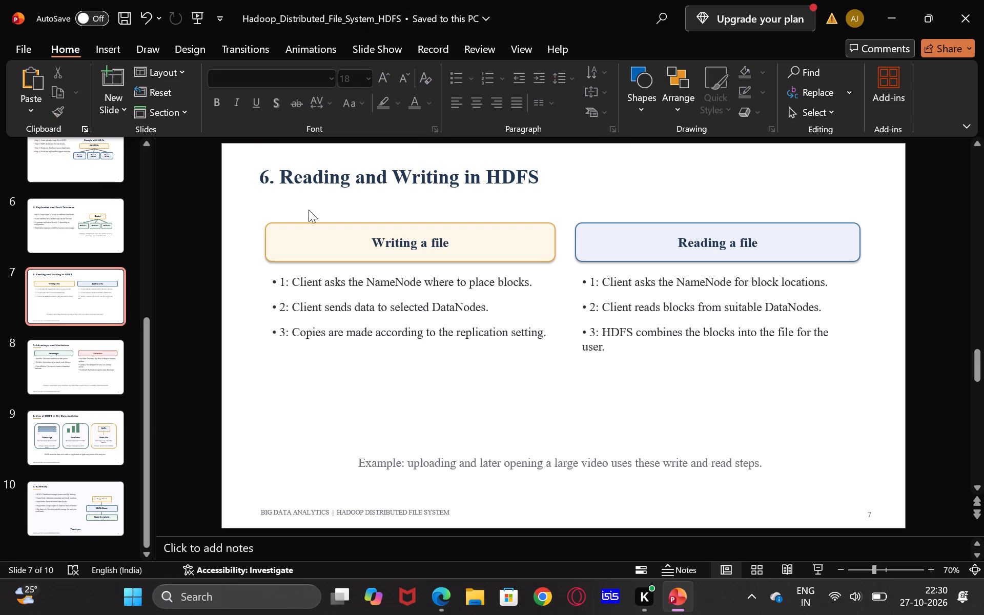
Remove the "Example: uploading and later opening a large video..." caption from slide 7.
left_click(441, 241)
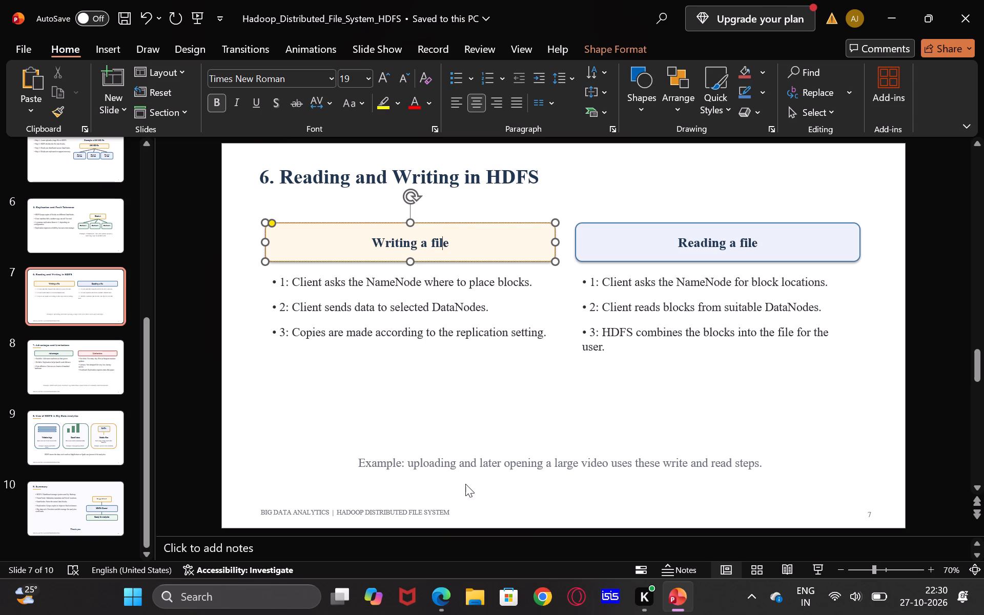
left_click(497, 465)
key("ctrl+a")
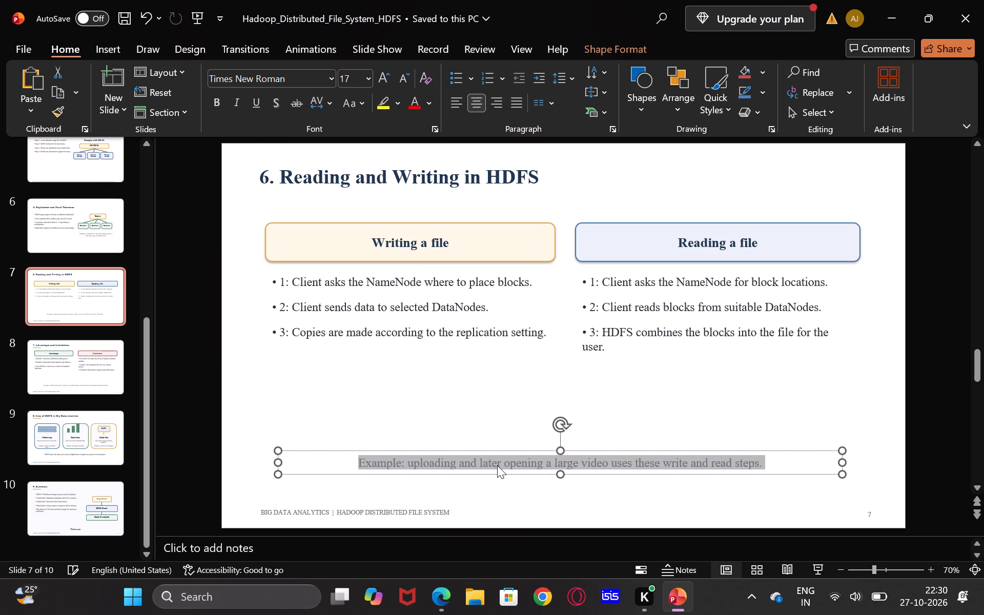
key("BackSpace")
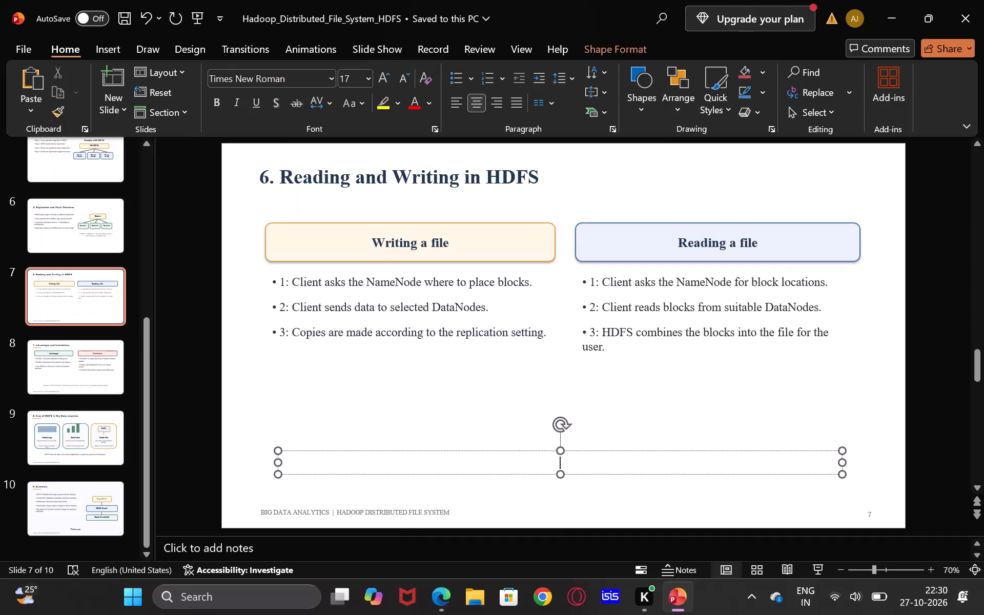
left_click(75, 231)
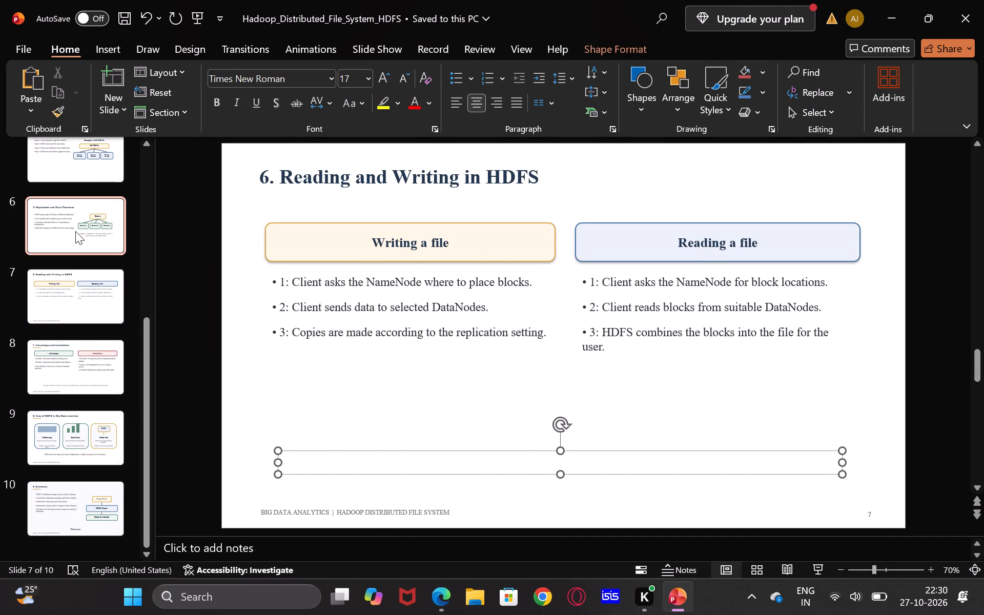
left_click(77, 292)
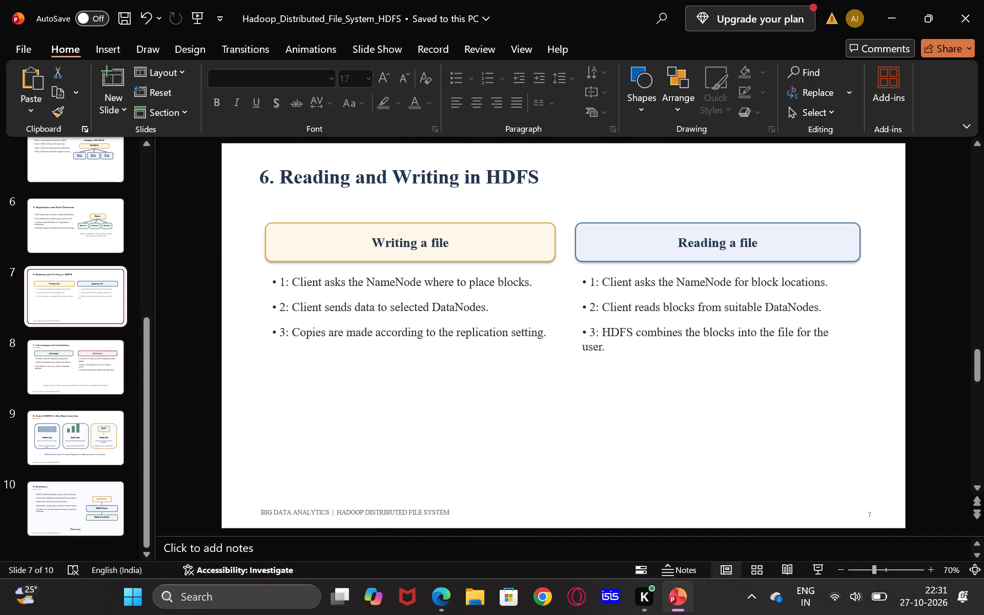
Delete the "BIG DATA ANALYTICS | HADOOP DISTRIBUTED FILE SYSTEM" footer text on slide 7.
left_click(433, 512)
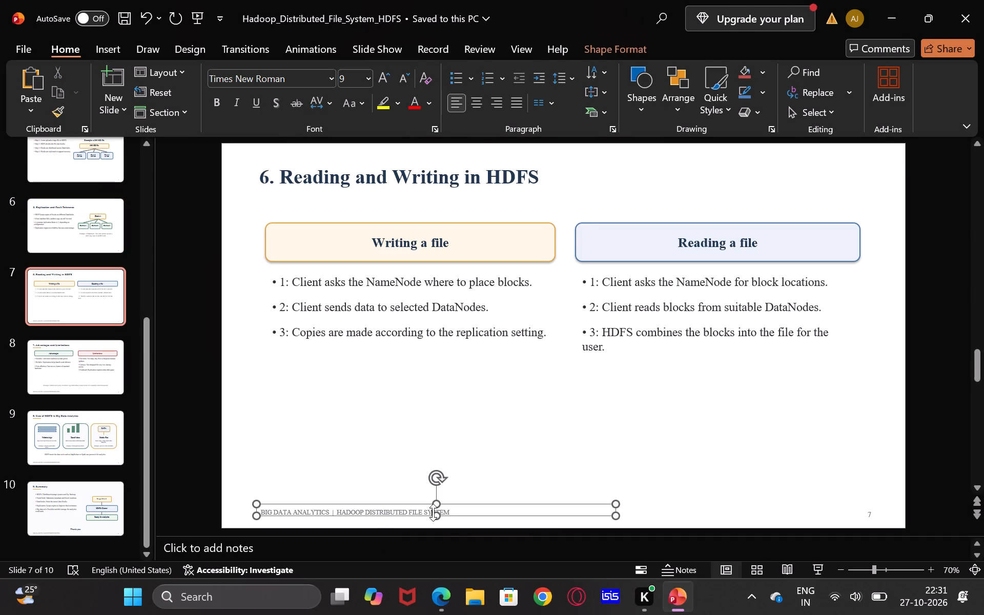
key("ctrl+a")
key("BackSpace")
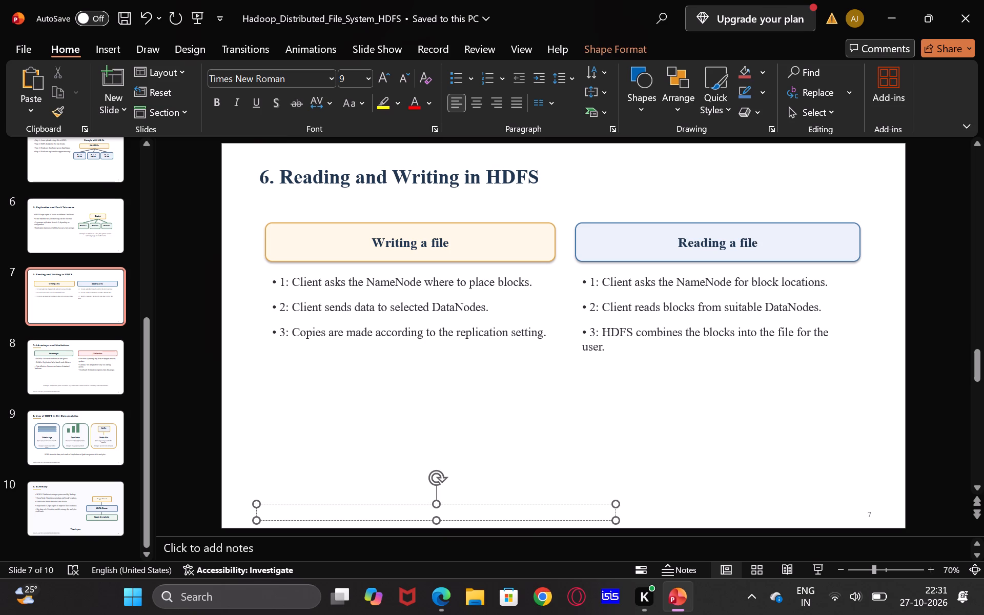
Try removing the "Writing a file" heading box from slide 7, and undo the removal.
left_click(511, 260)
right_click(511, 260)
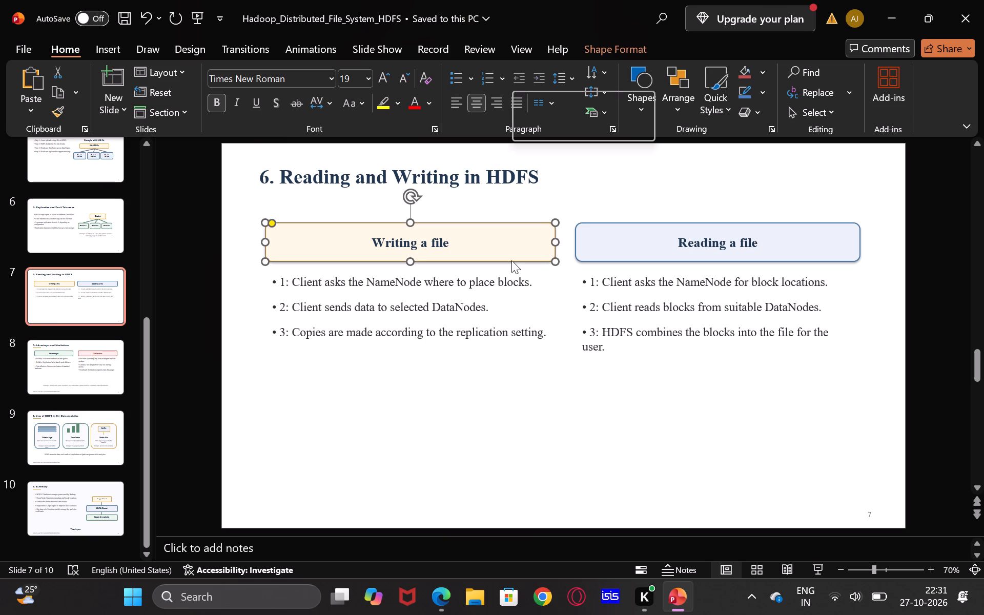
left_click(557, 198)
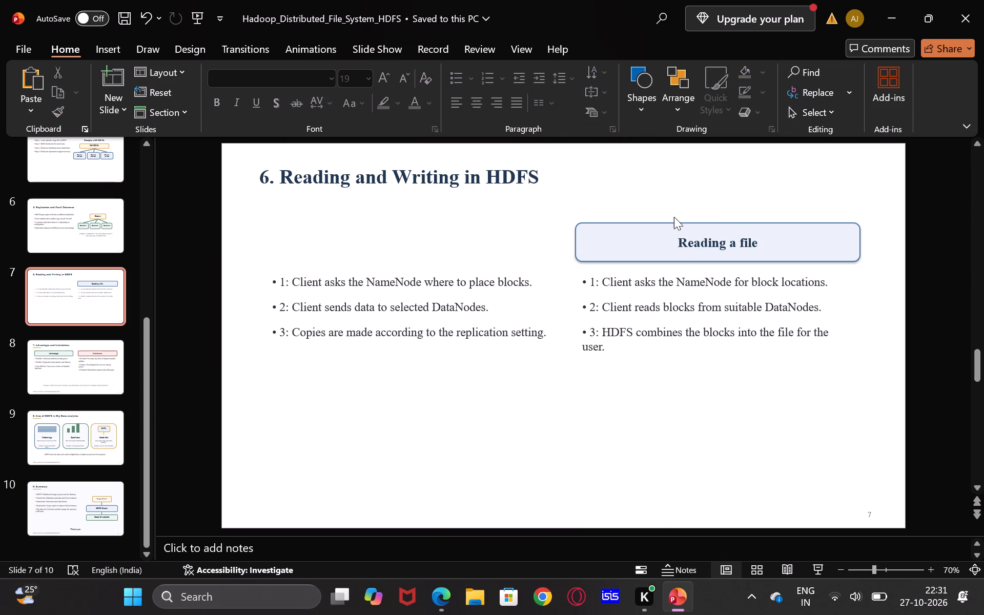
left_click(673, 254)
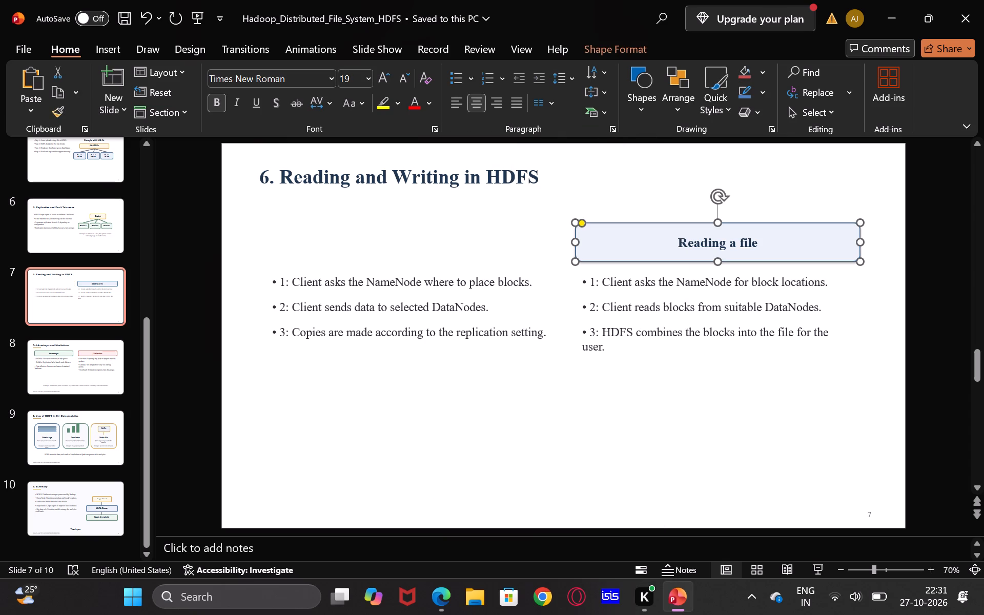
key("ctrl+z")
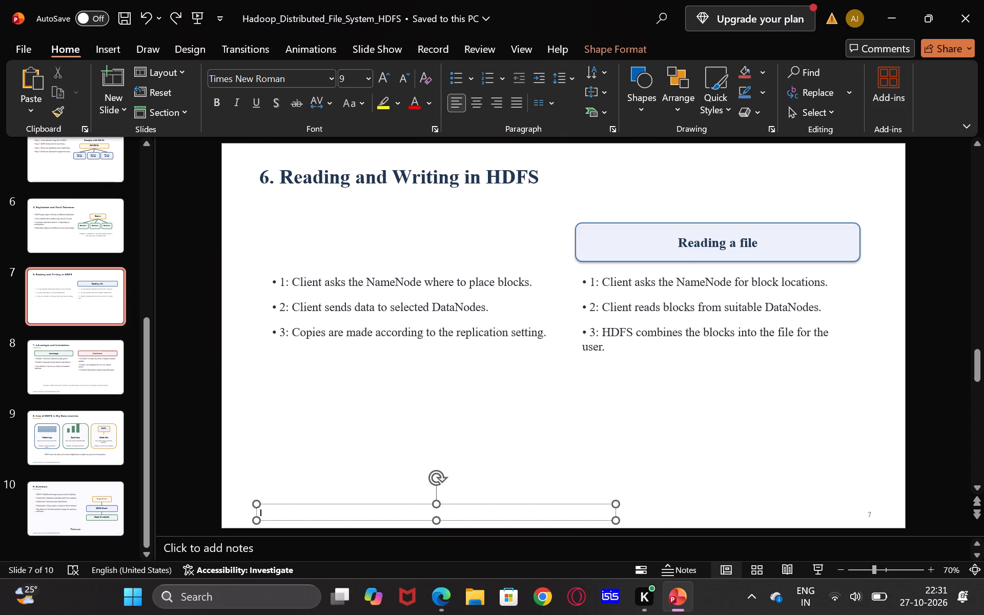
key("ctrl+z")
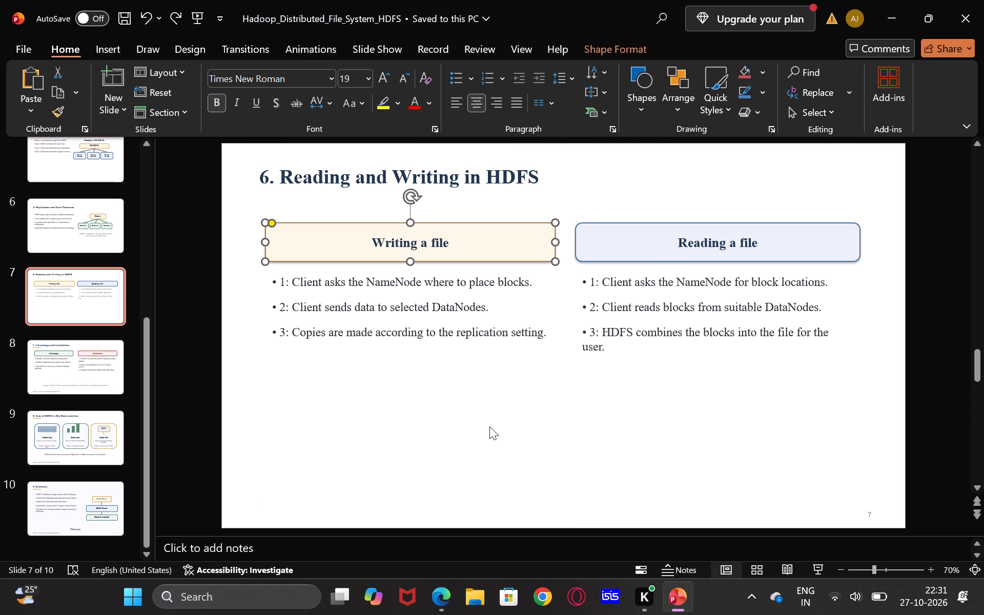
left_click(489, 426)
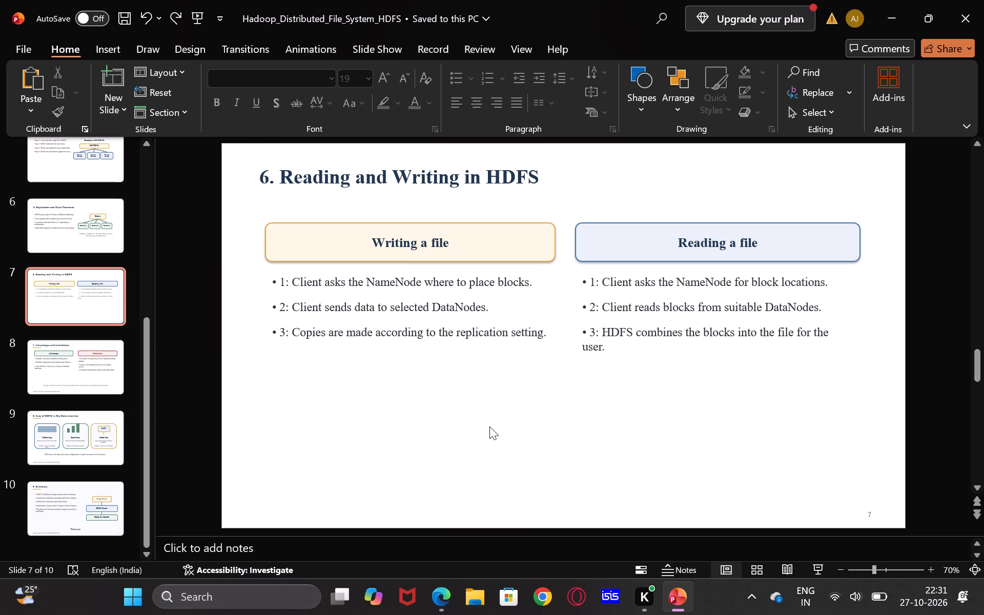
Move slide 7's title "6. Reading and Writing in HDFS" down and slightly right, just above the "Writing a file" box.
left_click(463, 175)
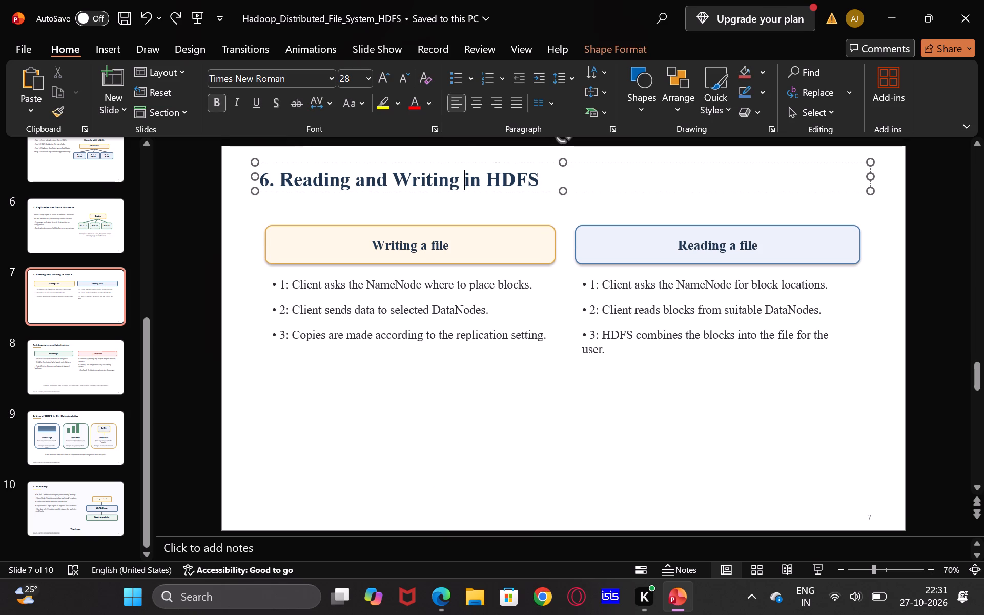
left_click_drag(557, 162, 633, 179)
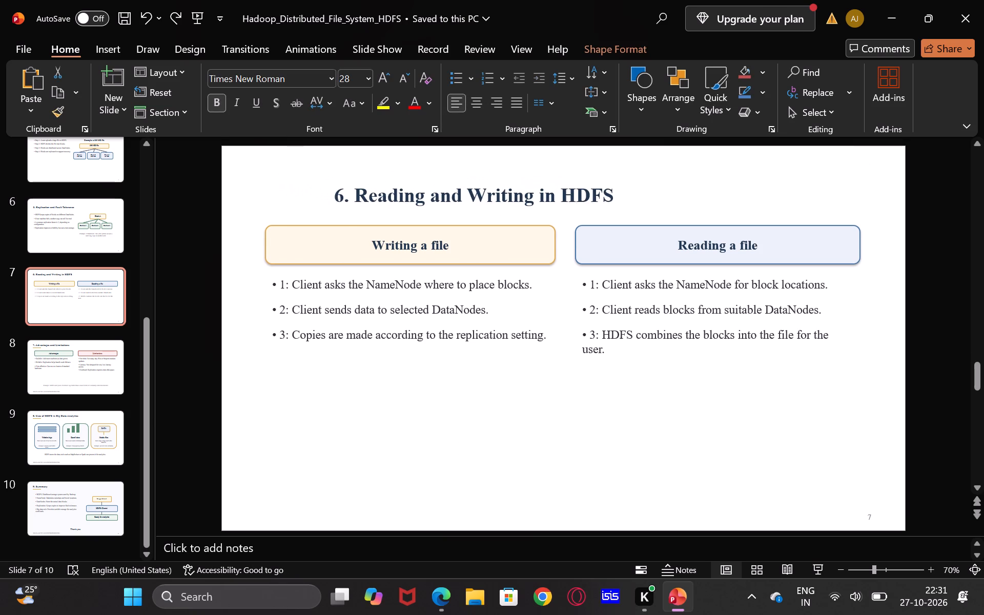
left_click_drag(633, 179, 565, 179)
left_click(519, 238)
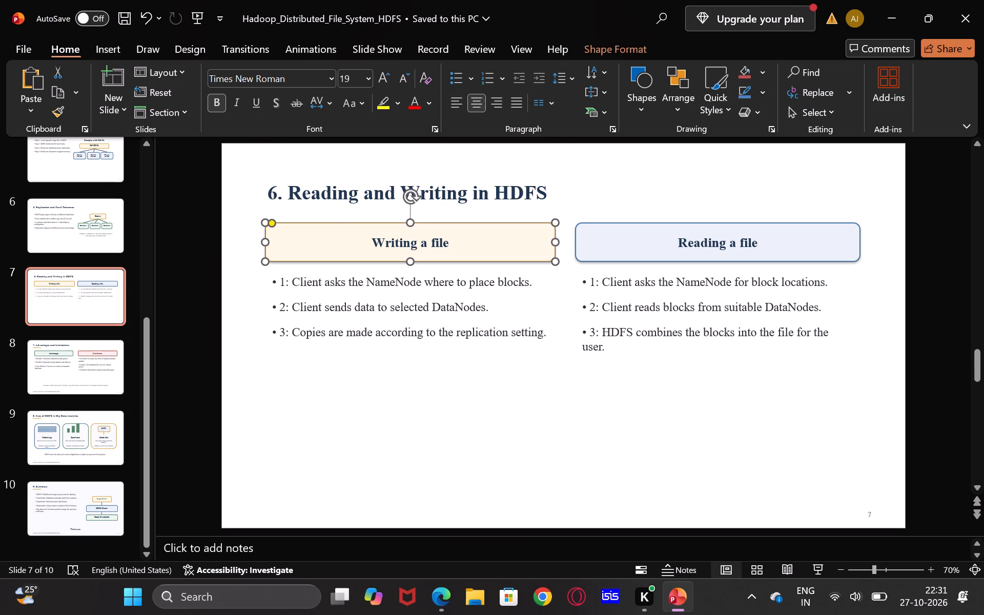
Move the three-bullet text box under "Writing a file" down, leaving a wider gap below its heading box.
left_click(344, 286)
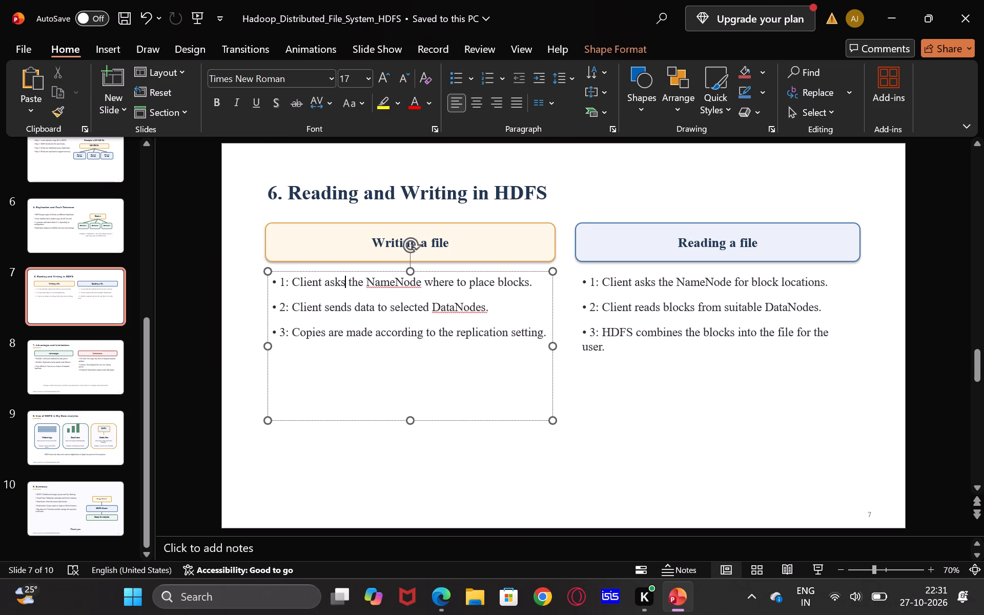
left_click_drag(400, 273, 399, 294)
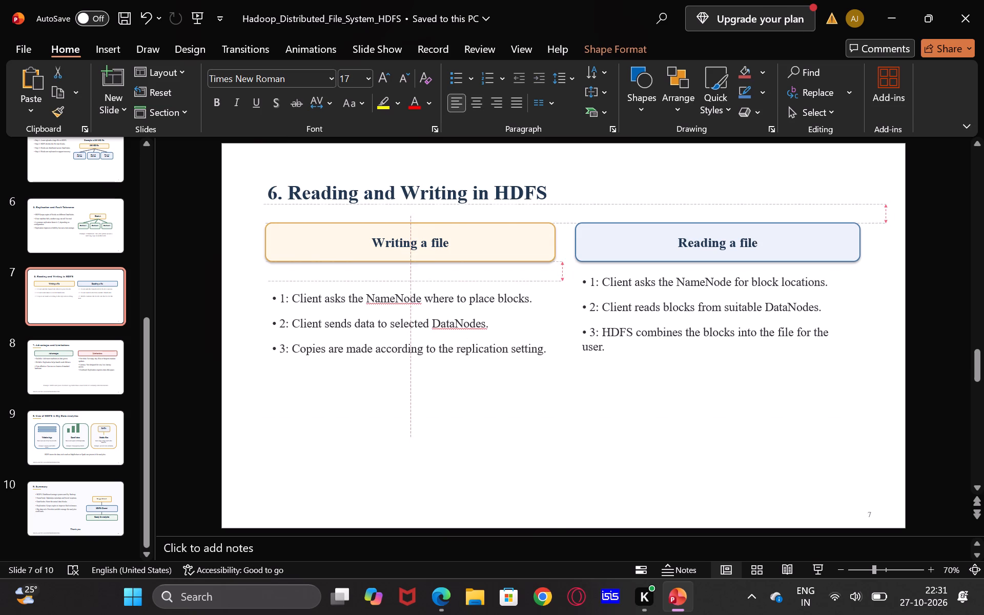
left_click_drag(399, 294, 397, 315)
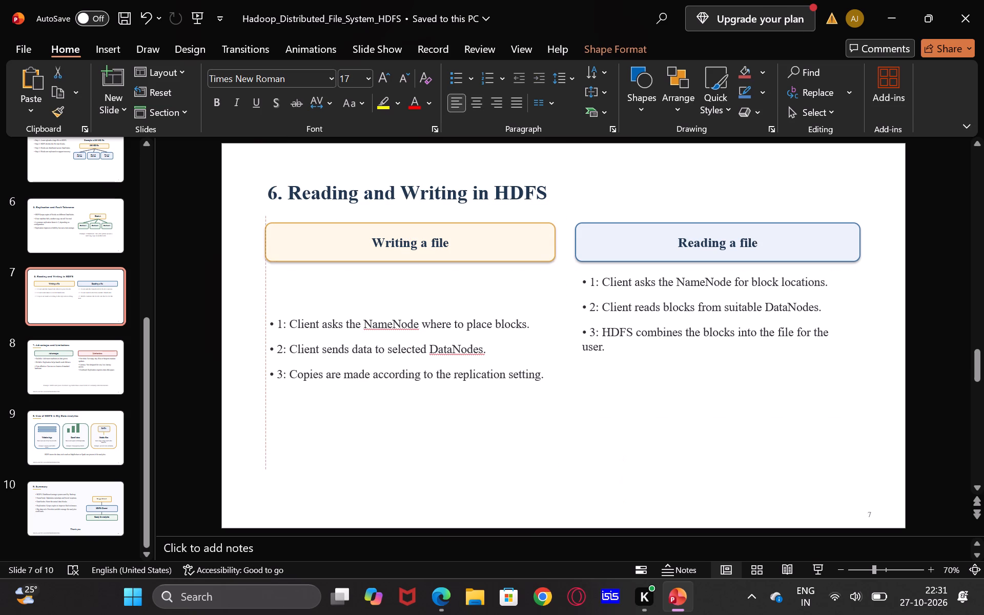
left_click_drag(397, 315, 397, 315)
Move the three-bullet text box under "Reading a file" on slide 7 down and slightly right, widening the gap below its heading box.
left_click(757, 322)
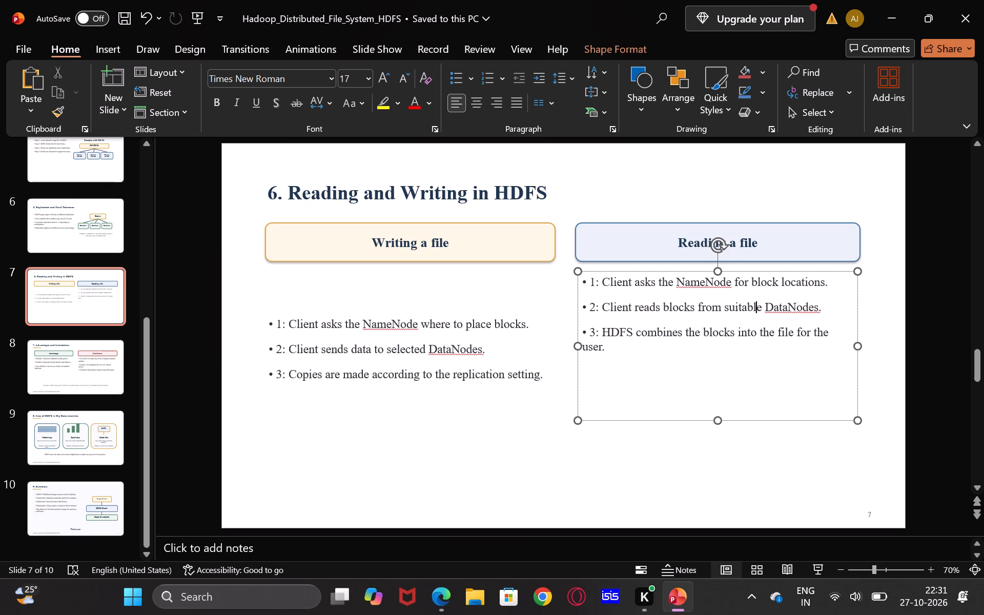
left_click_drag(728, 273, 734, 302)
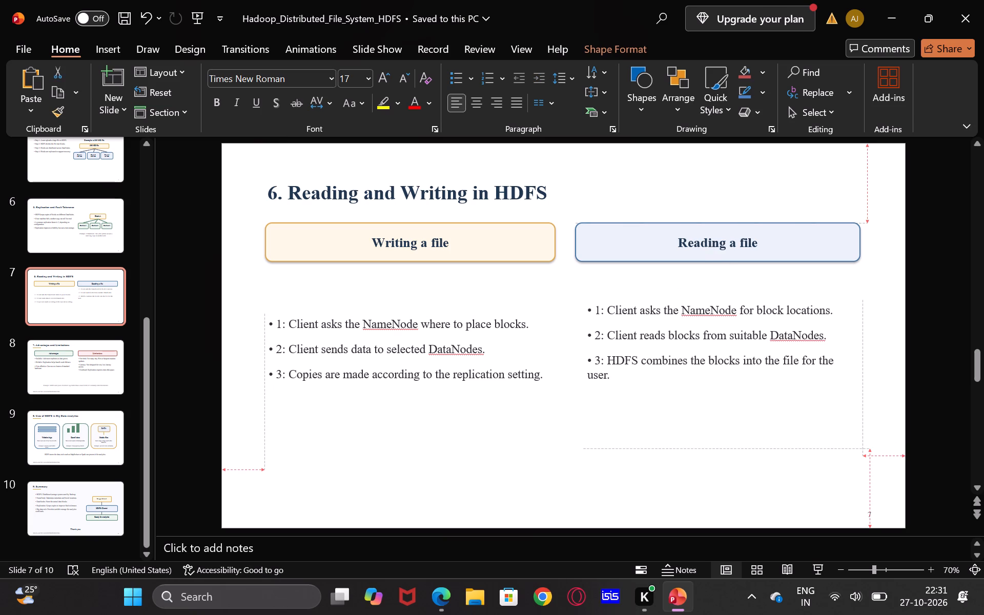
left_click_drag(734, 302, 735, 303)
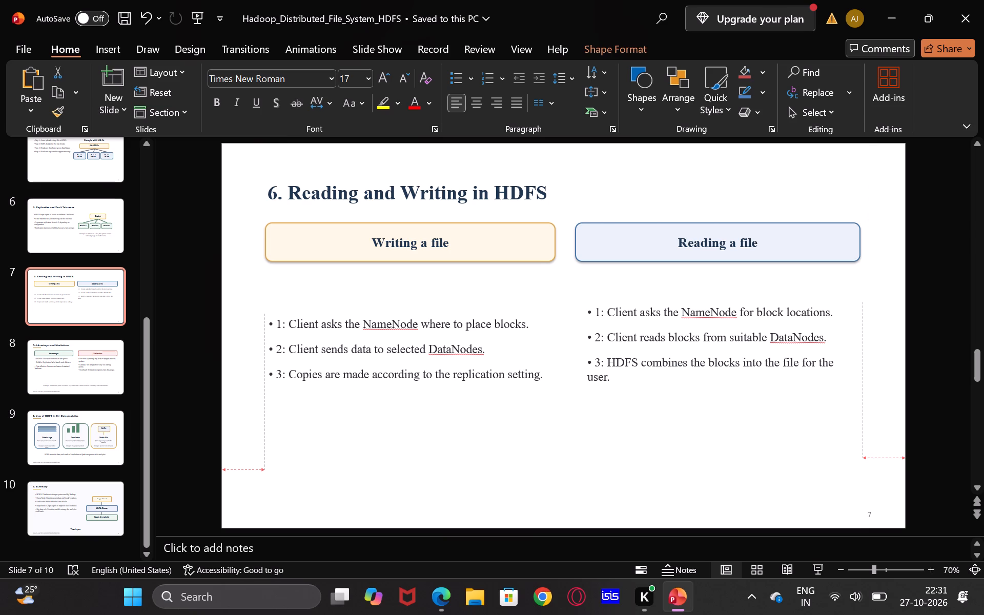
left_click_drag(735, 303, 735, 305)
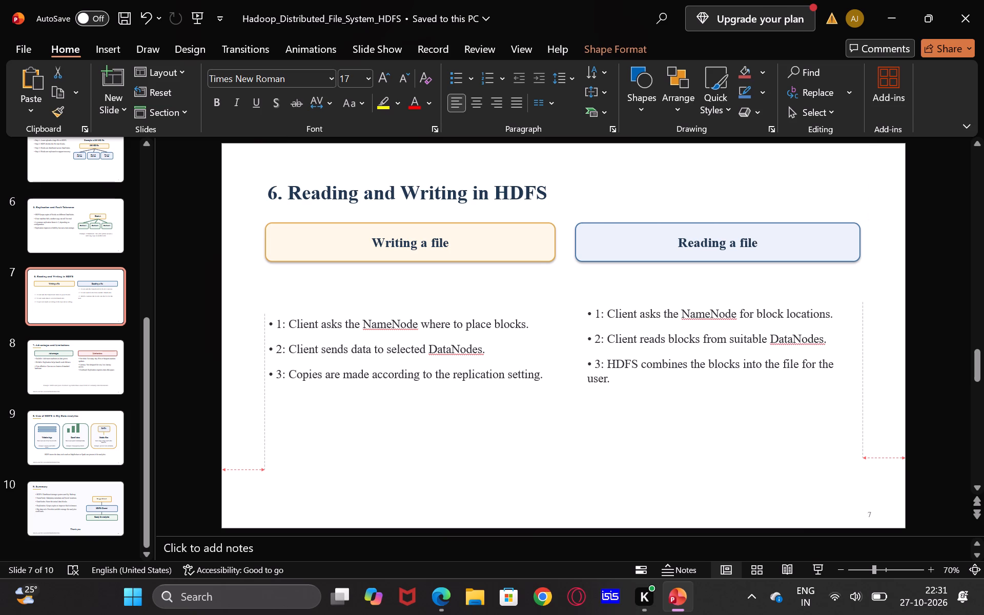
left_click_drag(735, 305, 735, 305)
Move slide 7's "Reading a file" and "Writing a file" heading boxes down slightly, widening the gap below the title.
left_click(716, 254)
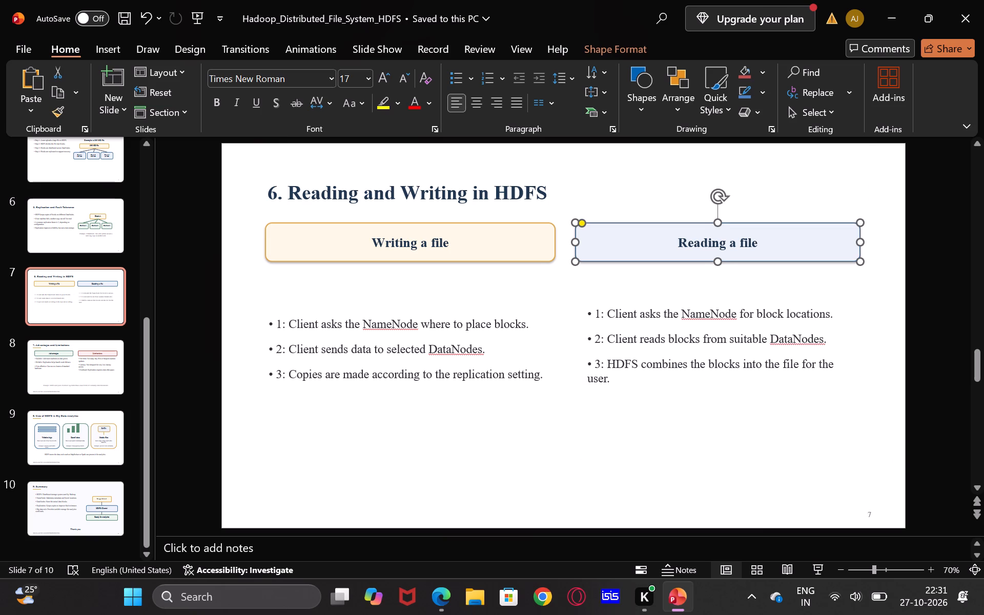
left_click_drag(714, 227, 714, 230)
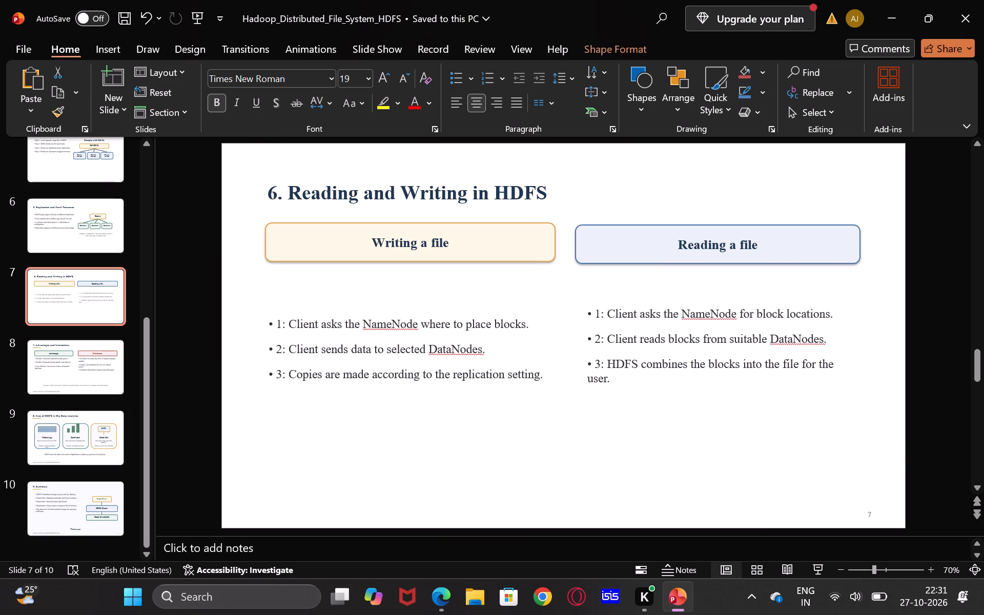
left_click_drag(714, 230, 716, 239)
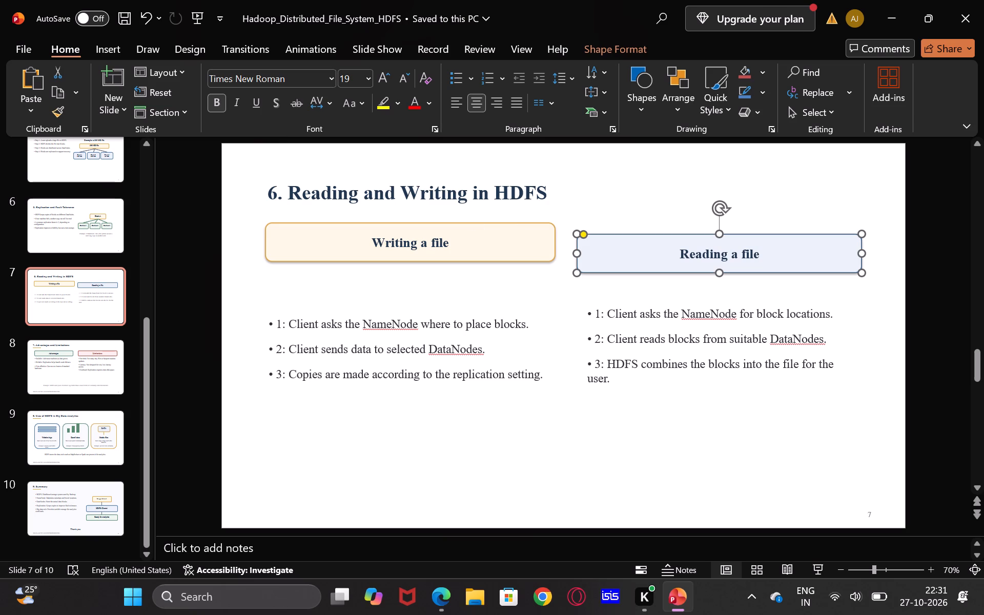
left_click(463, 234)
left_click_drag(417, 221, 417, 231)
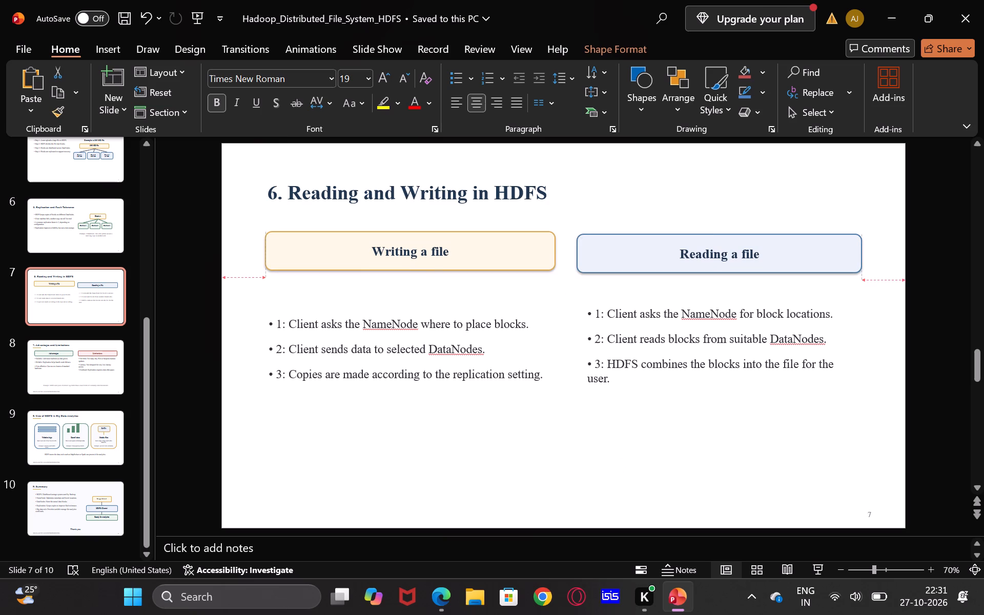
left_click_drag(417, 231, 416, 235)
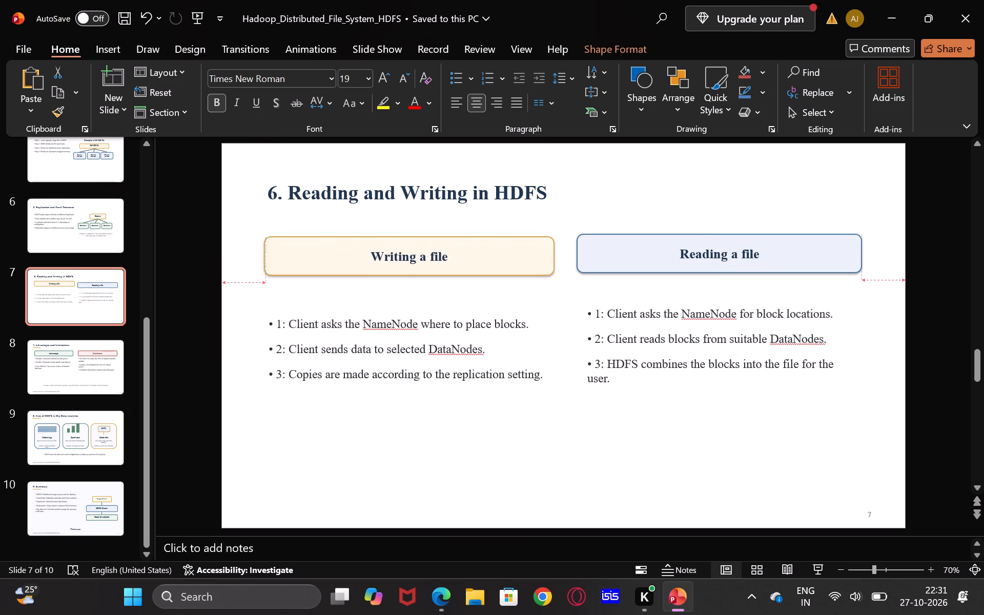
left_click_drag(416, 235, 414, 235)
left_click(442, 450)
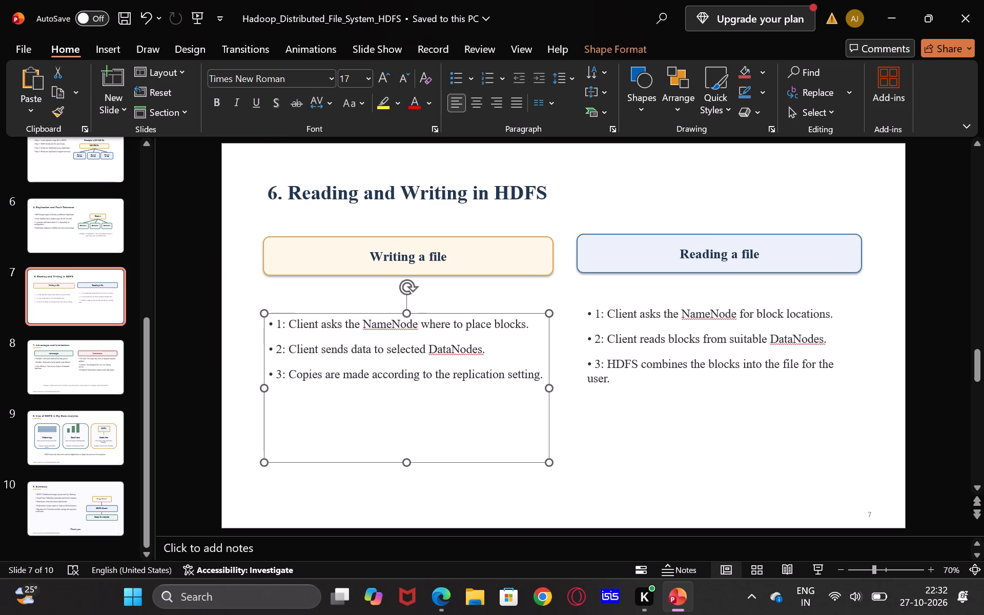
left_click(516, 498)
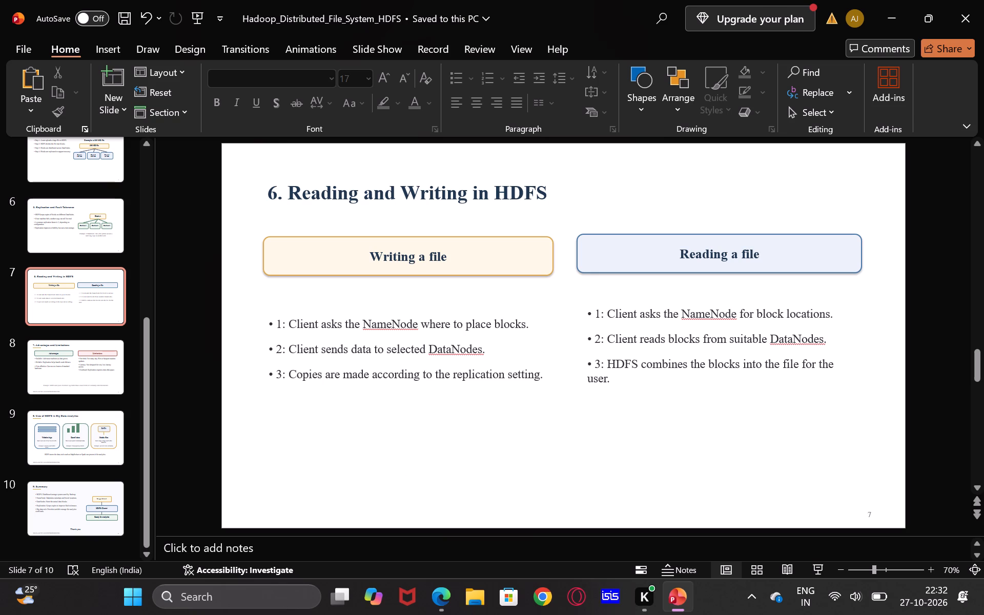
Remove the "Advantages" and "Limitations" heading boxes from slide 8.
left_click(80, 373)
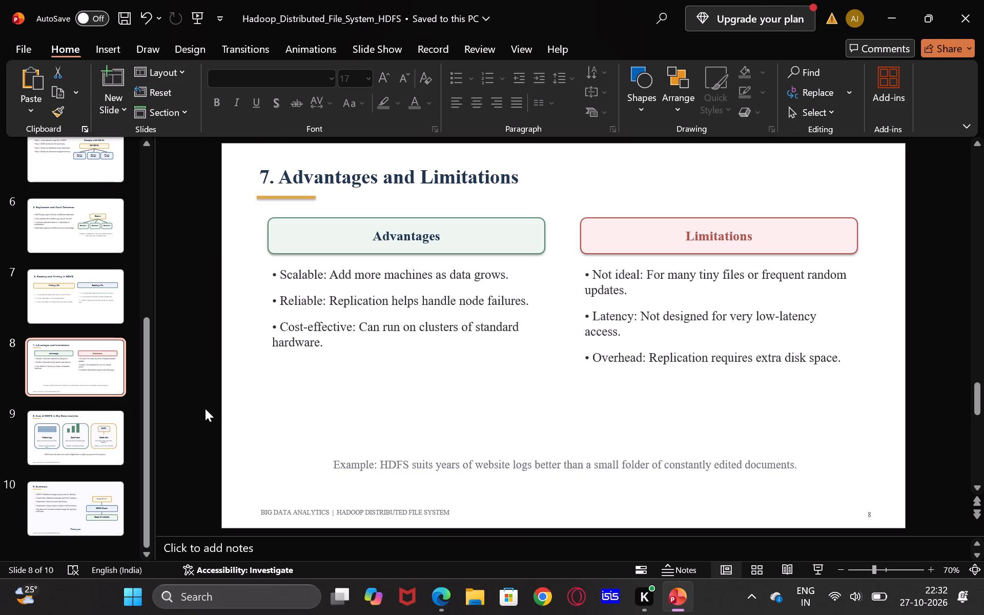
right_click(91, 389)
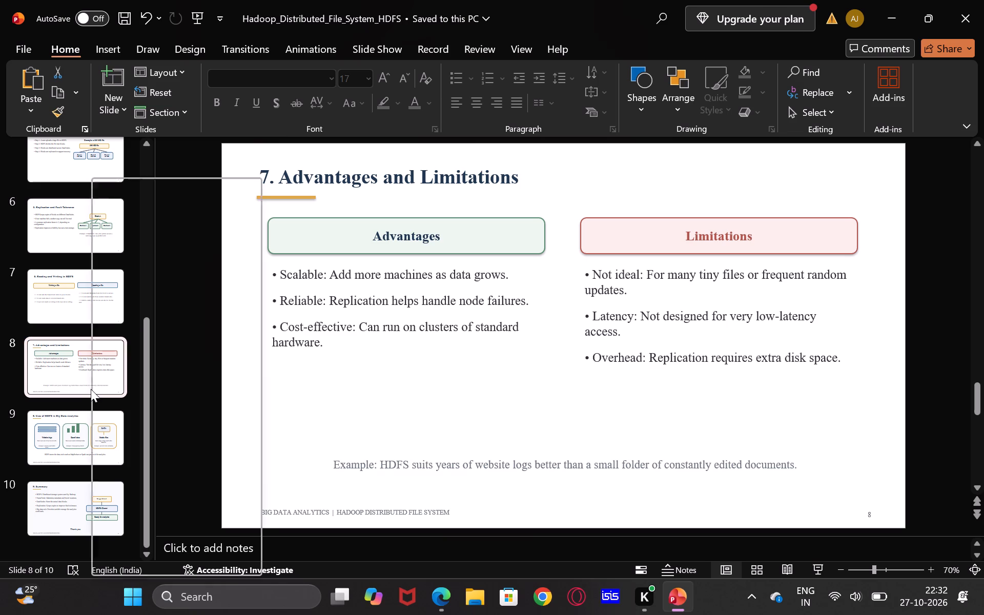
left_click(91, 389)
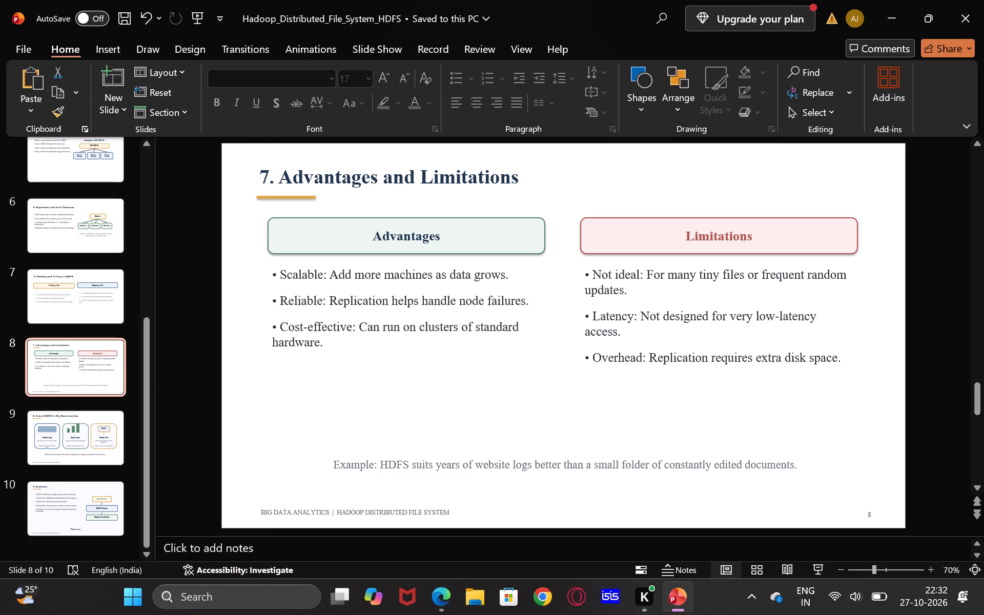
left_click(449, 230)
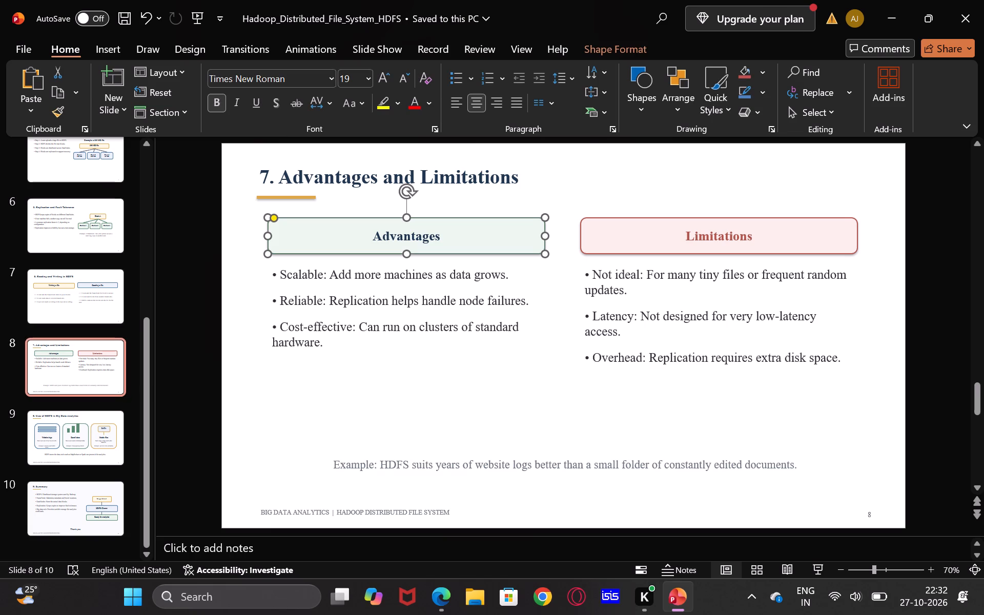
right_click(447, 230)
left_click(502, 196)
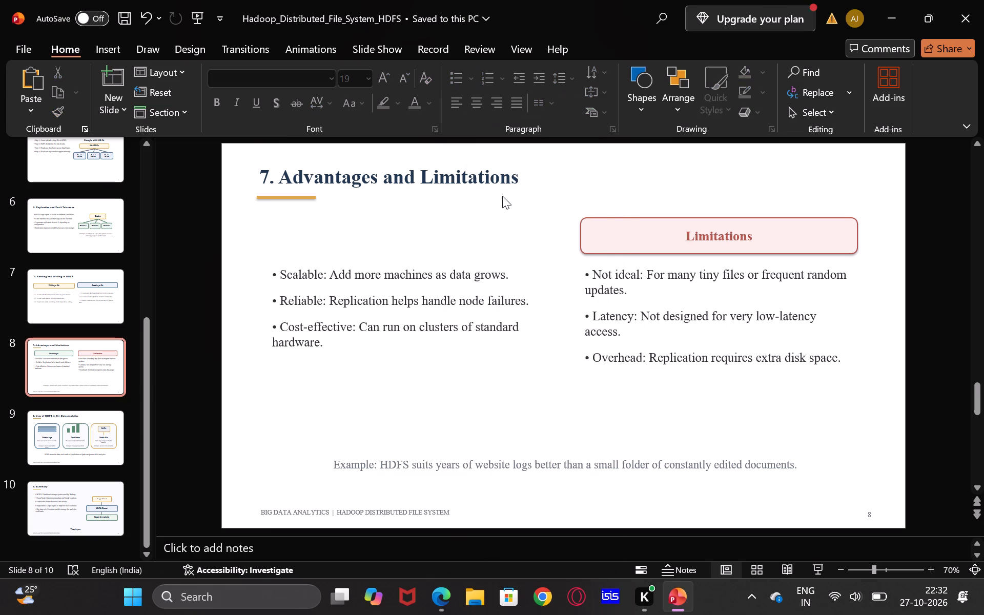
left_click(652, 244)
right_click(652, 244)
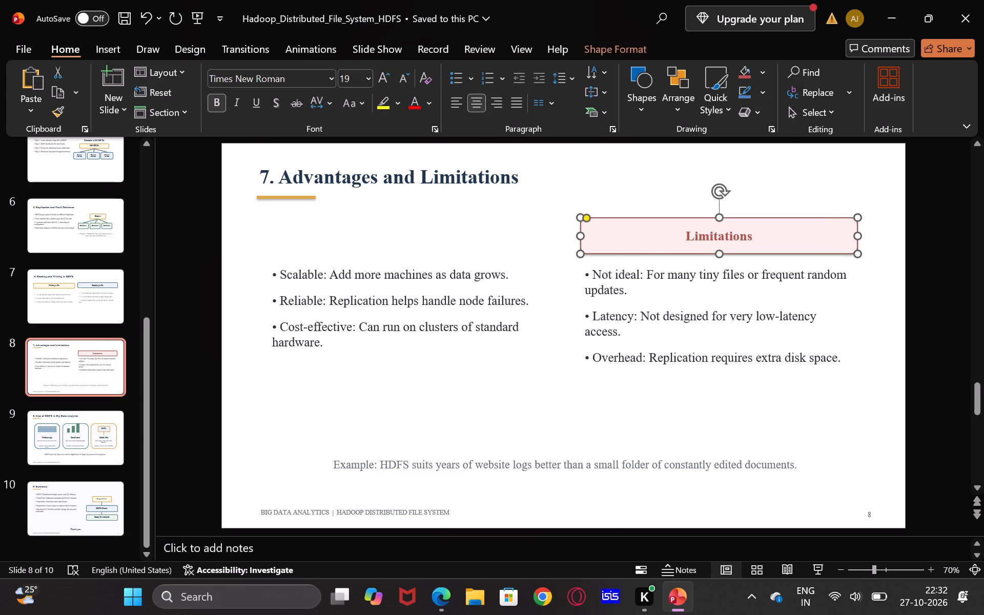
left_click(708, 186)
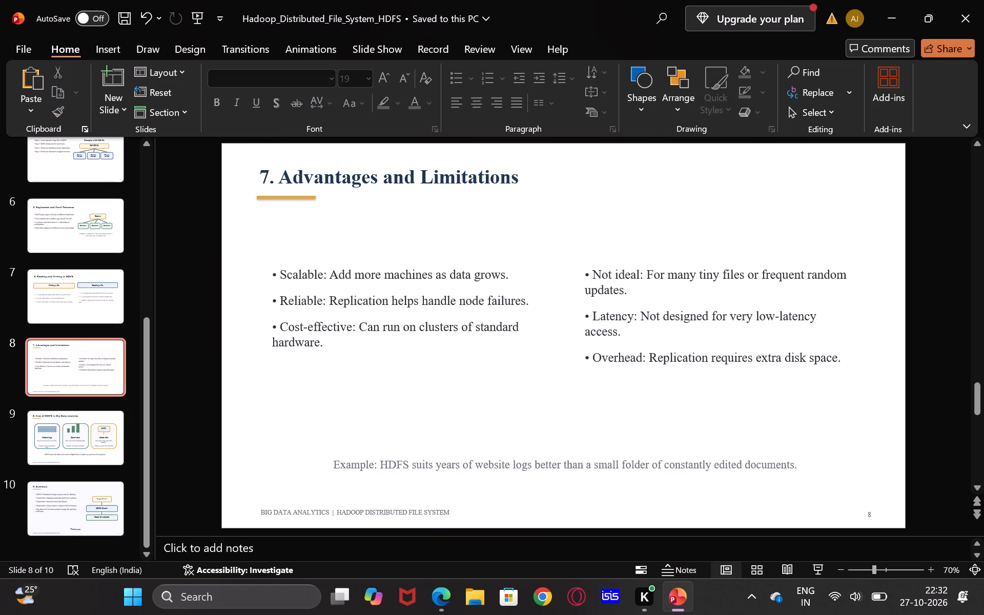
Delete the orange accent line under slide 8's title.
left_click(306, 198)
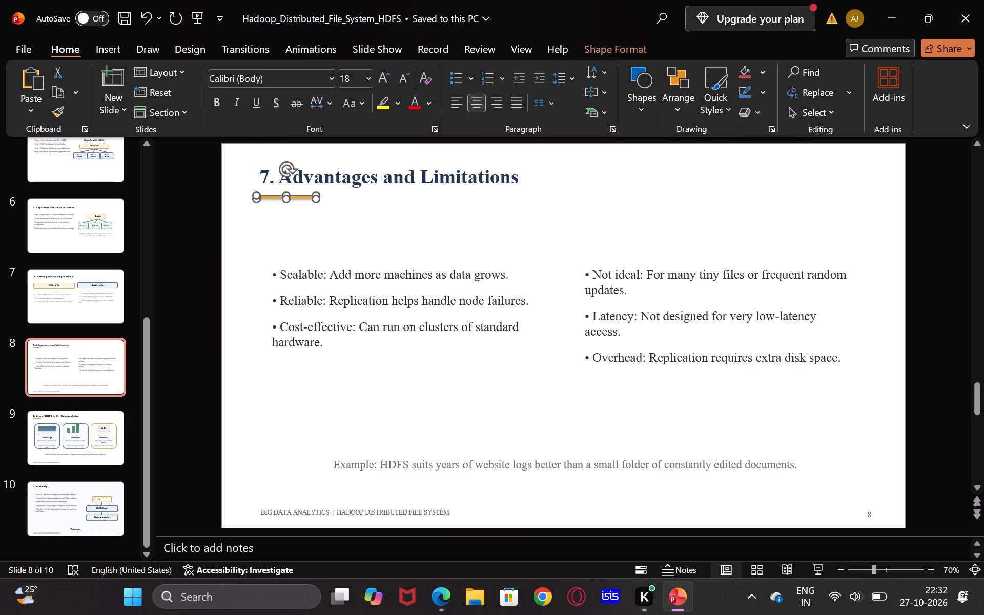
key("Delete")
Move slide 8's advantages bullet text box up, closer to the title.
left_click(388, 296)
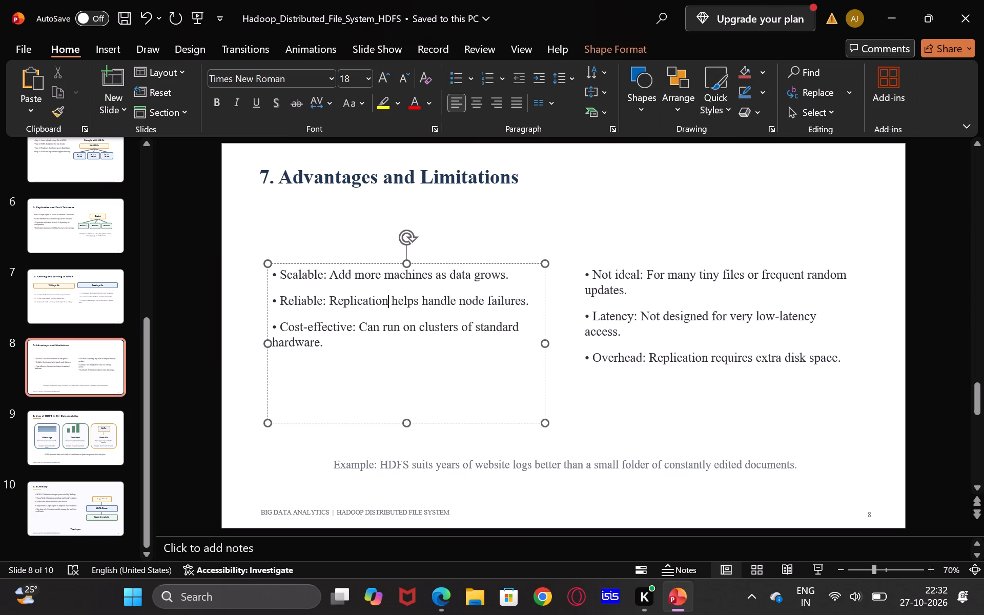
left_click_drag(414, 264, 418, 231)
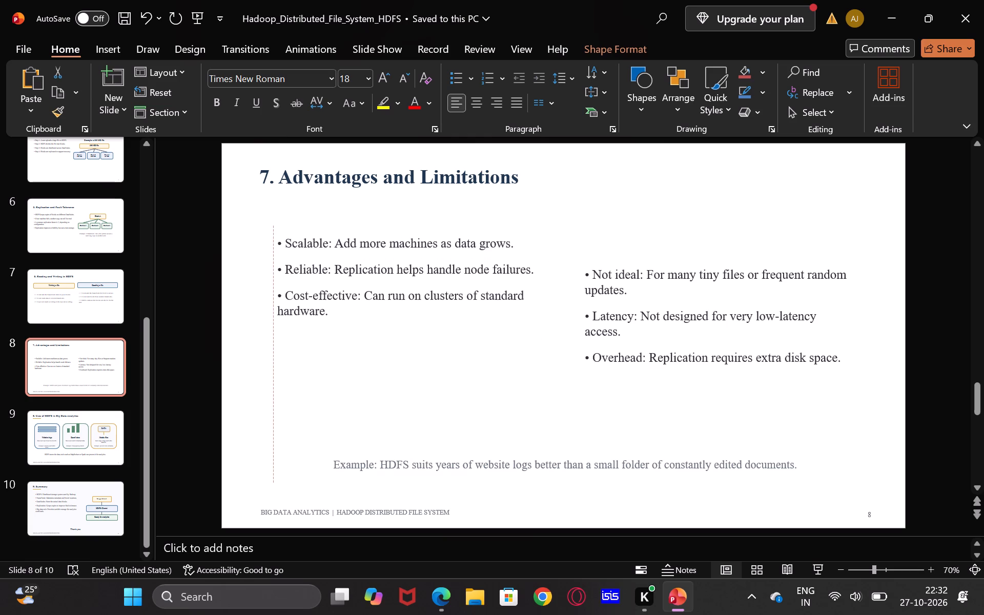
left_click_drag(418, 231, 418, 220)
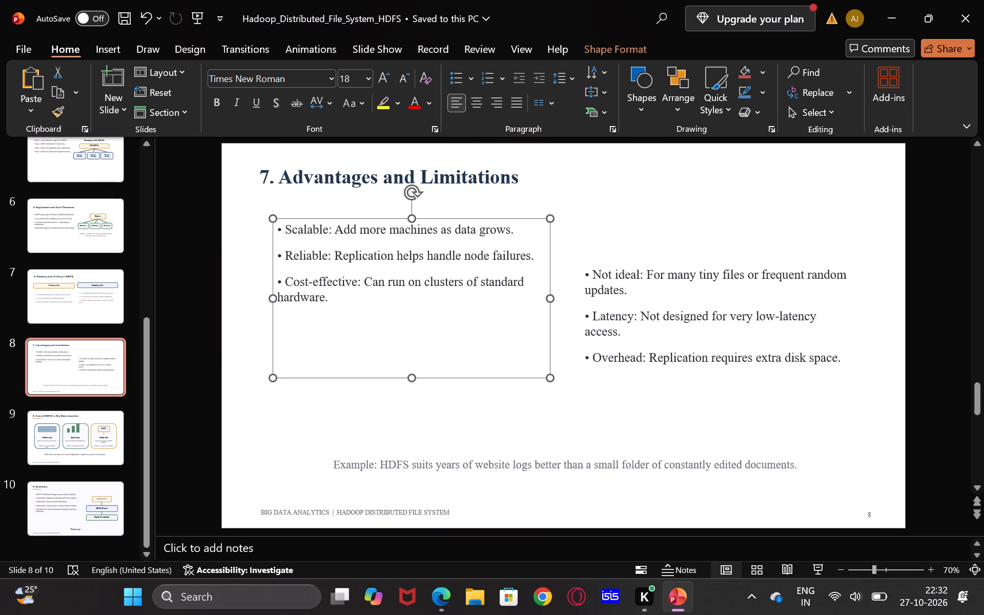
Delete the "Example: HDFS suits years of website logs..." caption text from slide 8.
left_click(565, 465)
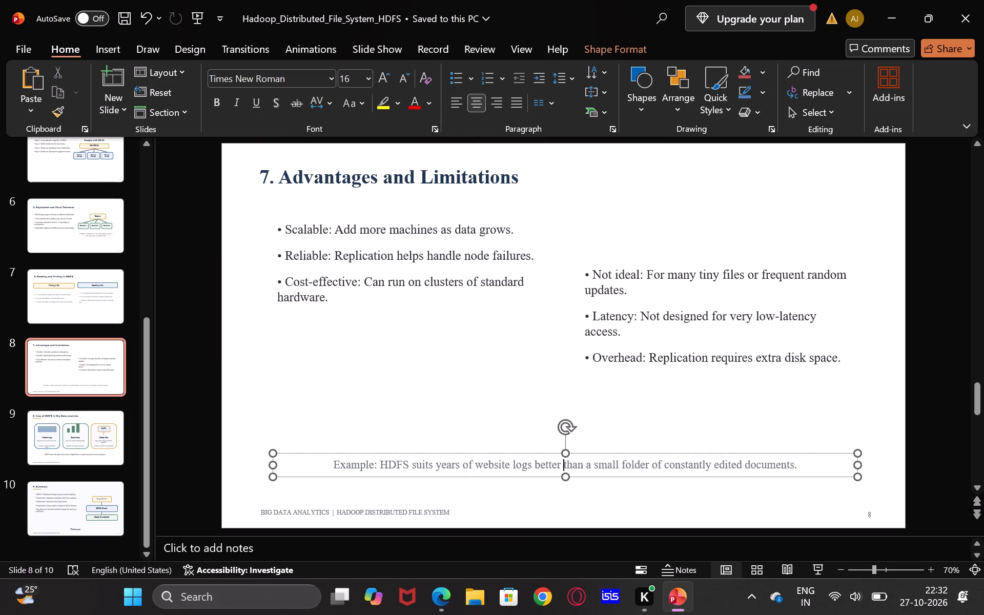
key("ctrl+a")
key("Delete")
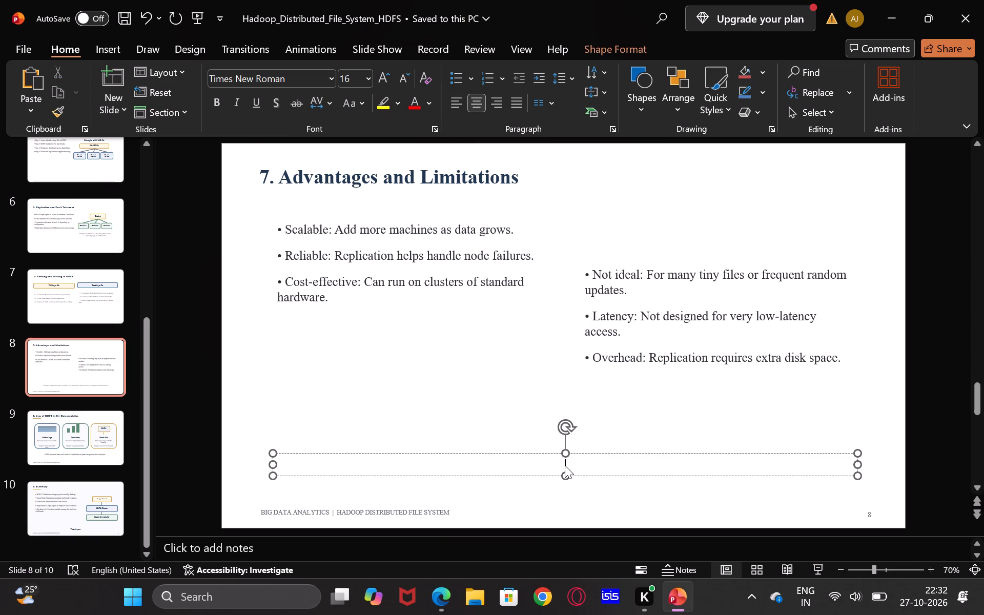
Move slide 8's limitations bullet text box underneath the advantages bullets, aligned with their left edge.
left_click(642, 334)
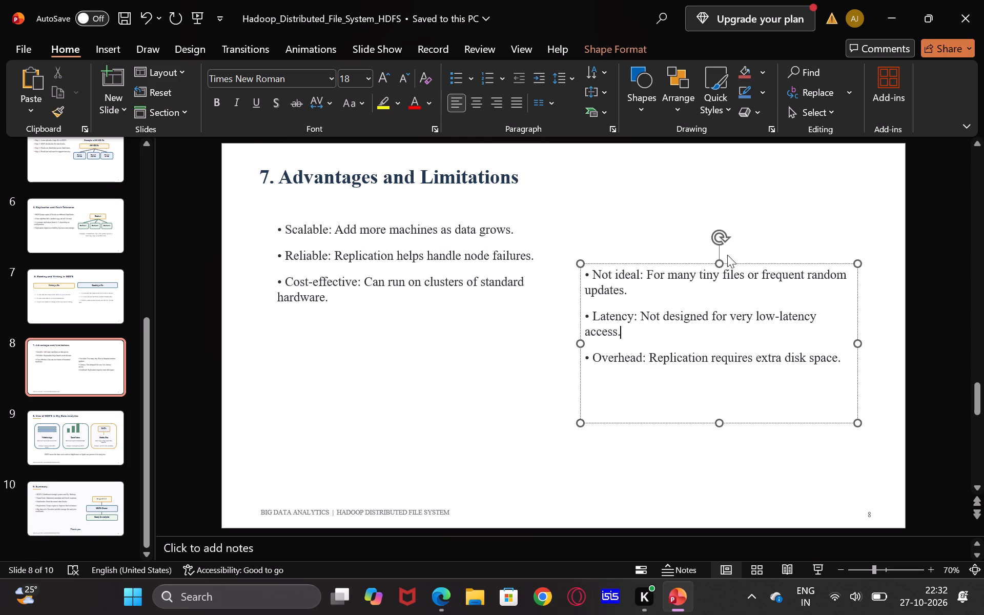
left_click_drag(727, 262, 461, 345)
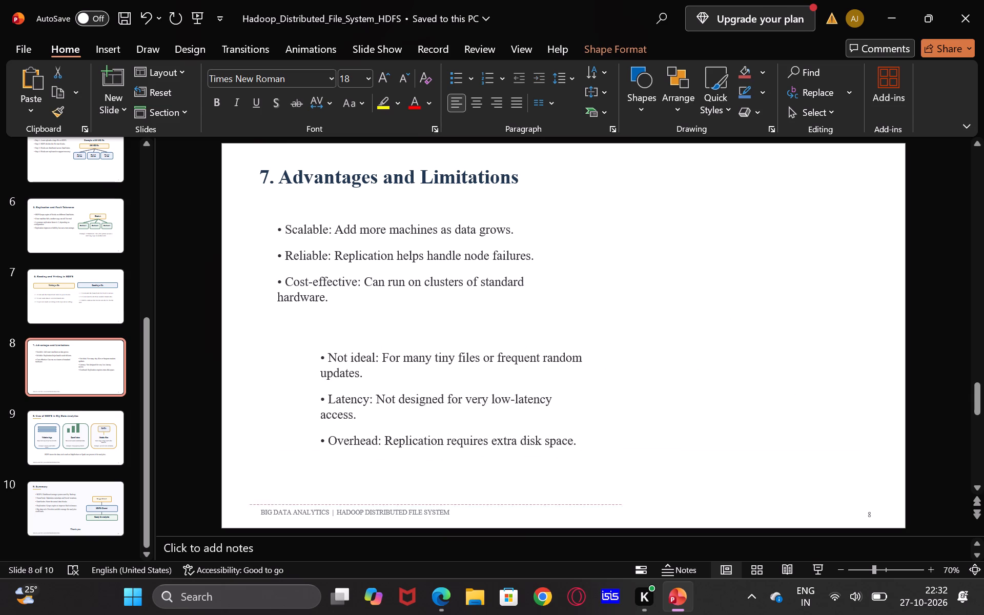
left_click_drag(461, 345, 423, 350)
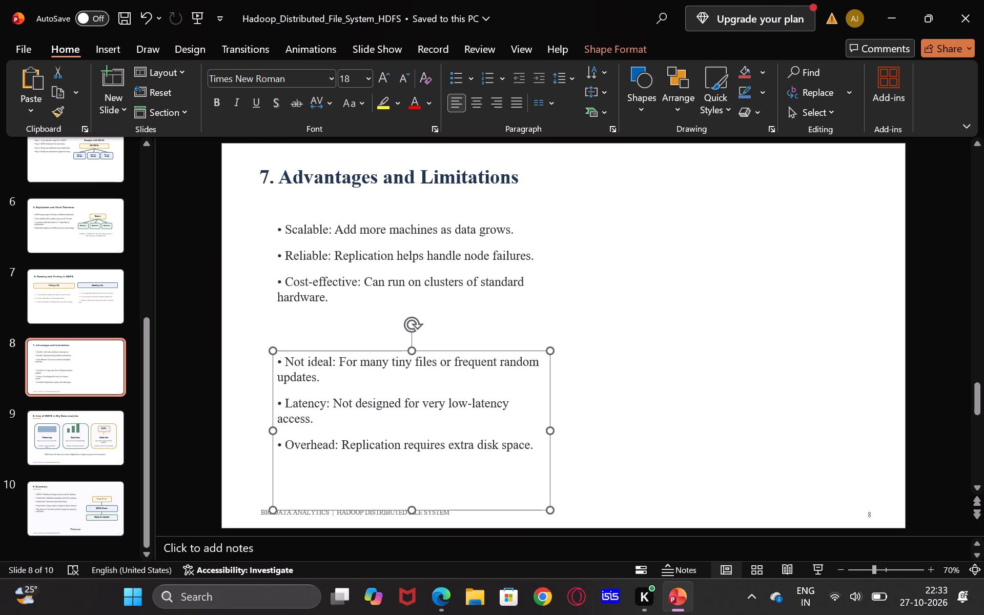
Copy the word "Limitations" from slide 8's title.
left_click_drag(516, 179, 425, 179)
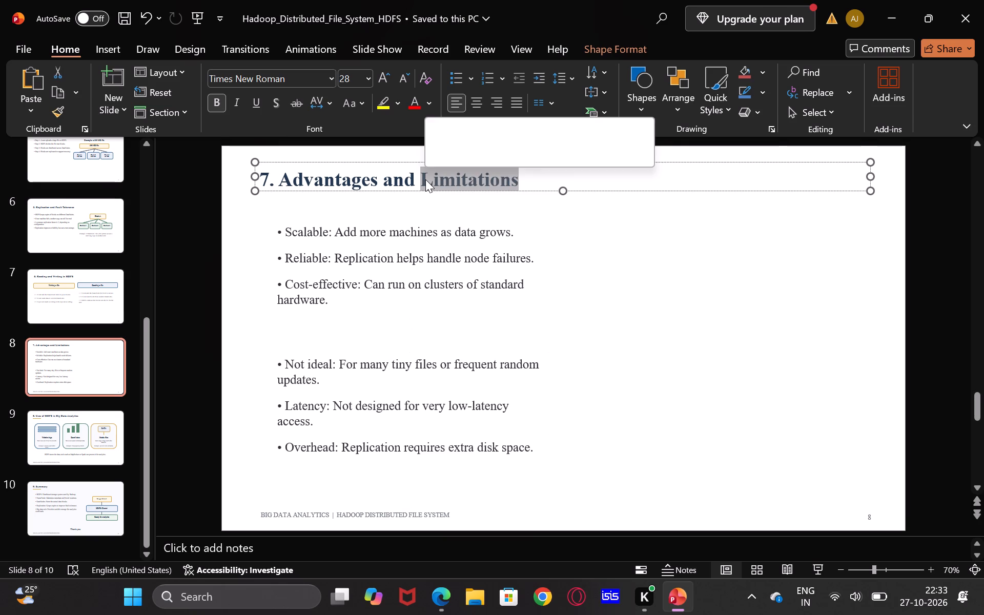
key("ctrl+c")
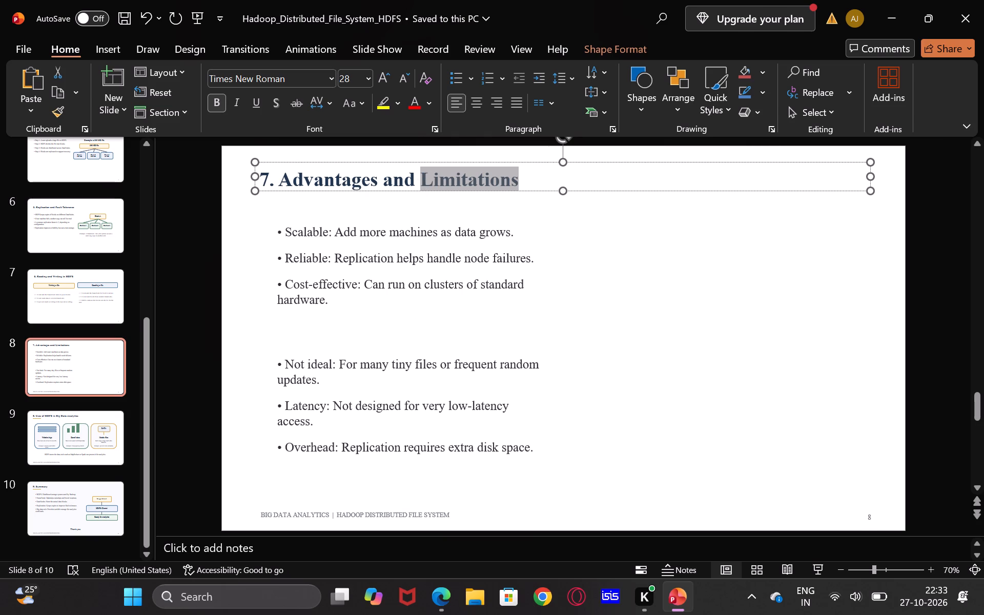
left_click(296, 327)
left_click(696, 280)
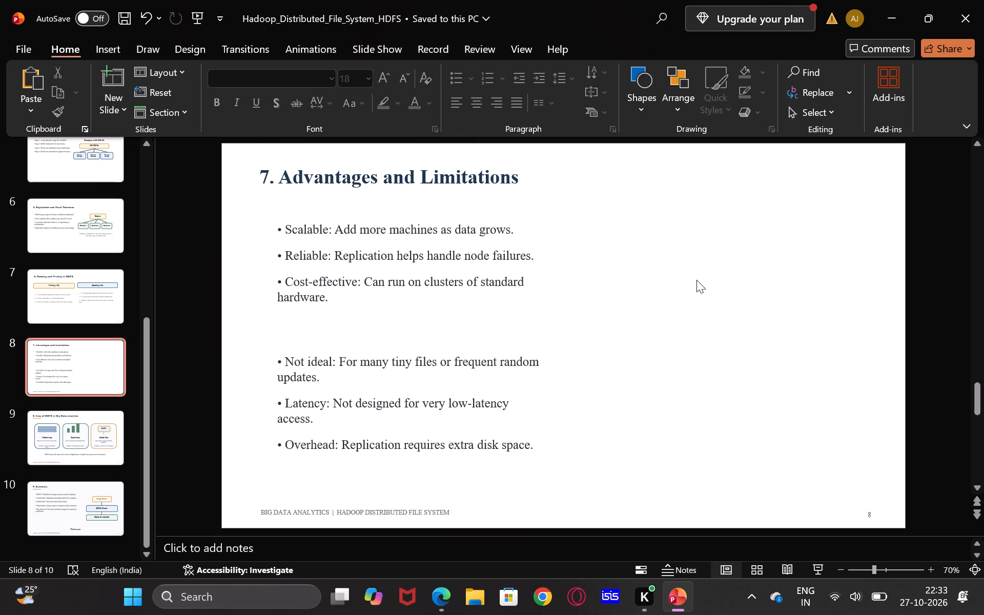
Move the limitations bullet text box to the slide's right half, beside the advantages bullets and starting slightly lower than them.
left_click(458, 404)
left_click_drag(420, 351, 734, 225)
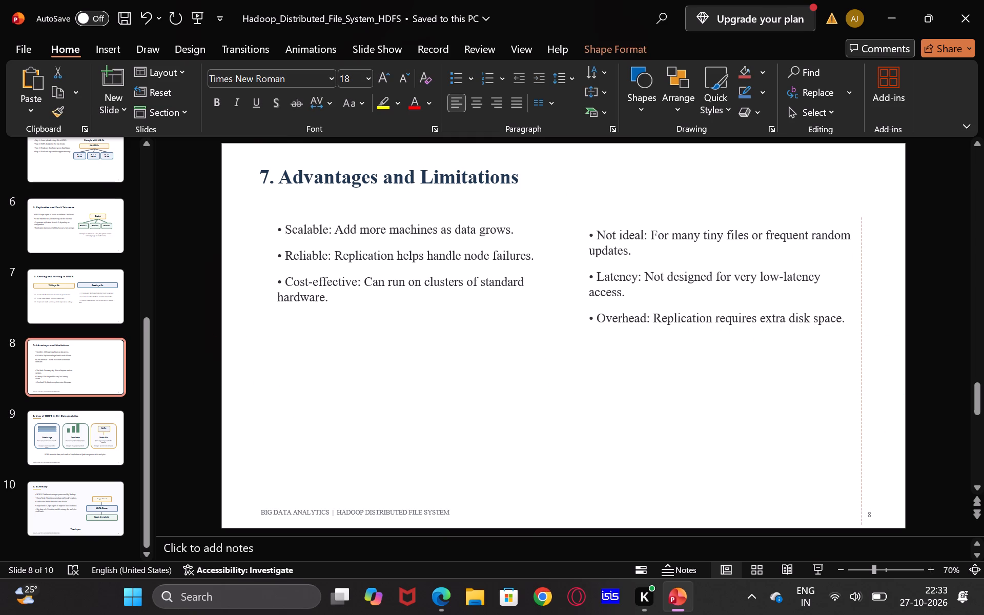
left_click_drag(734, 225, 741, 251)
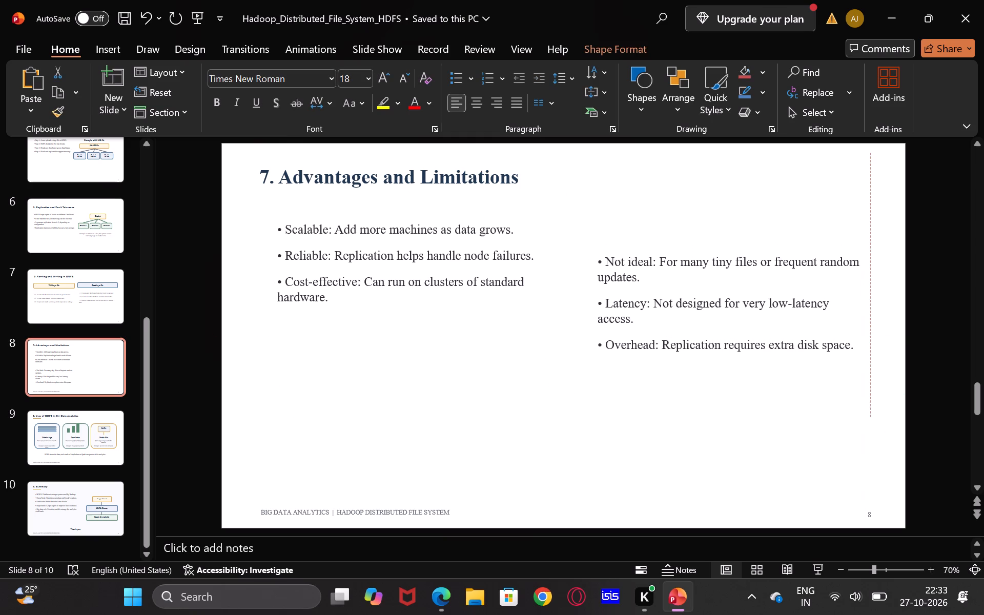
left_click_drag(741, 251, 742, 258)
Move slide 8's advantages bullet text box down until it sits roughly level with the limitations bullets.
left_click(440, 281)
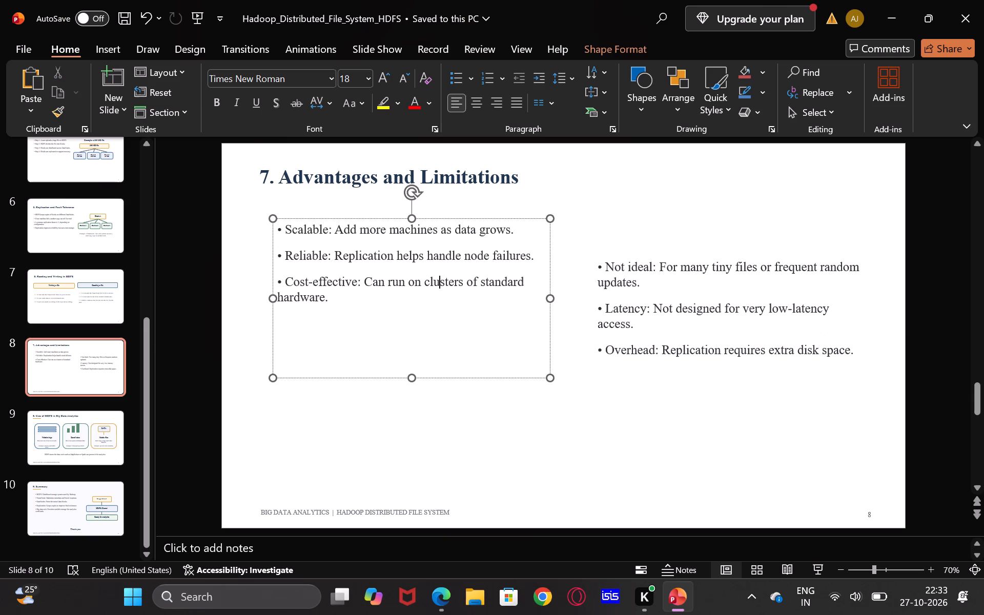
left_click_drag(429, 216, 431, 272)
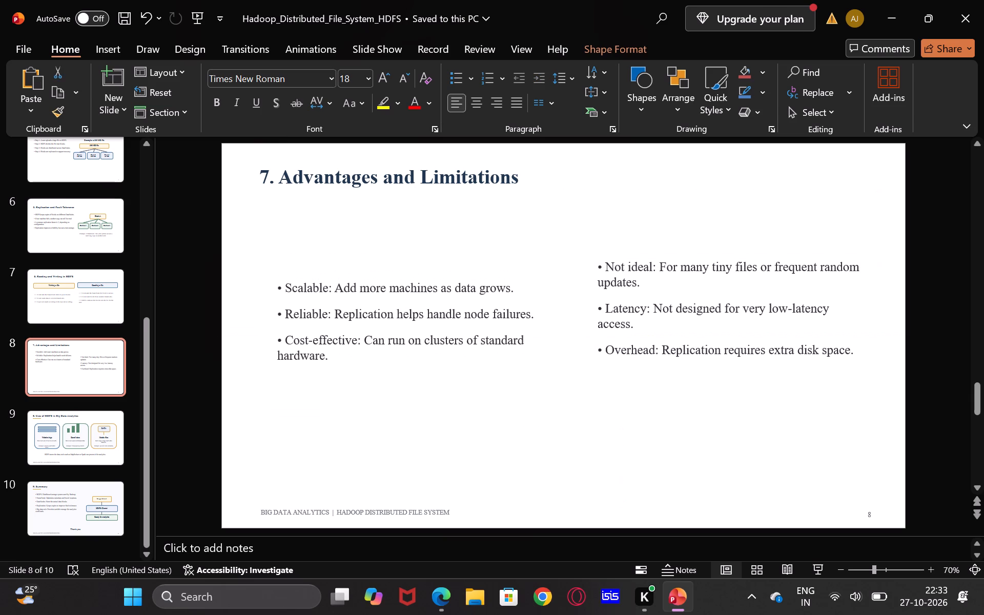
left_click_drag(431, 272, 427, 261)
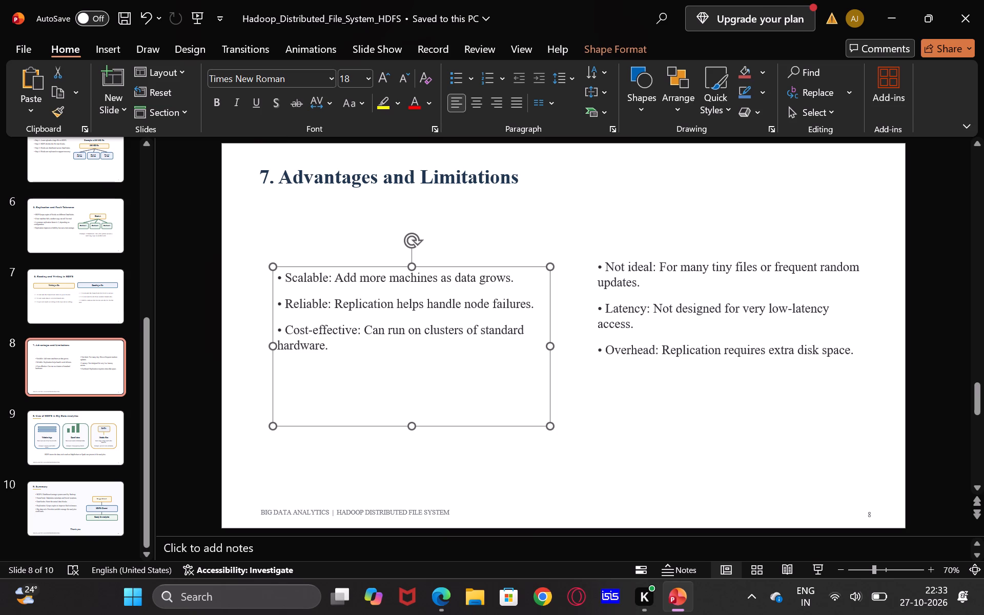
Move slide 8's advantages bullet text box up slightly so its first line is level with the limitations bullets.
left_click_drag(437, 269, 440, 261)
left_click_drag(440, 261, 440, 261)
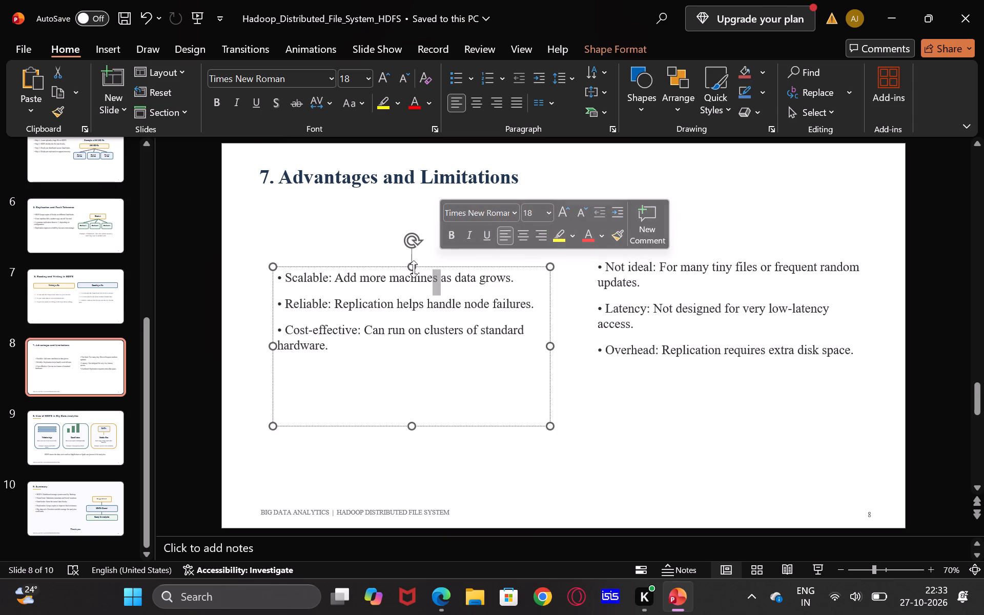
left_click_drag(405, 268, 406, 257)
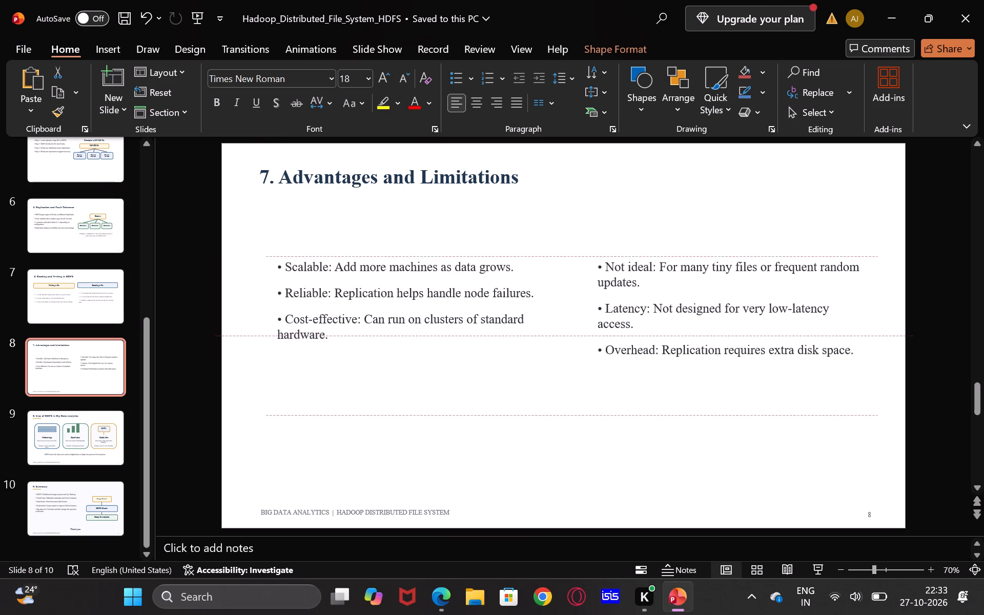
left_click_drag(406, 257, 405, 260)
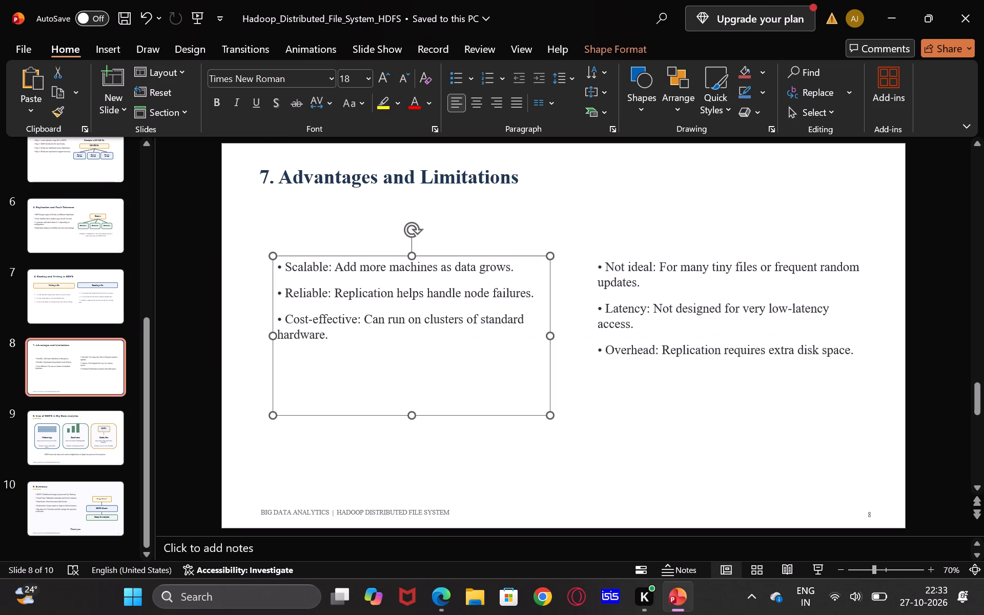
left_click(476, 449)
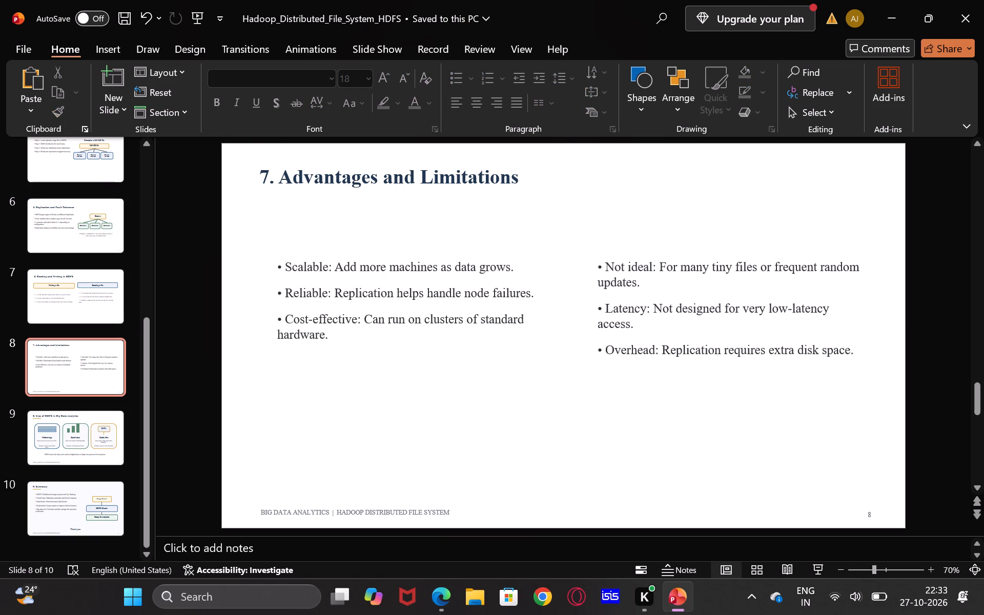
Remove the leading number "7." from slide 8's title.
left_click(458, 173)
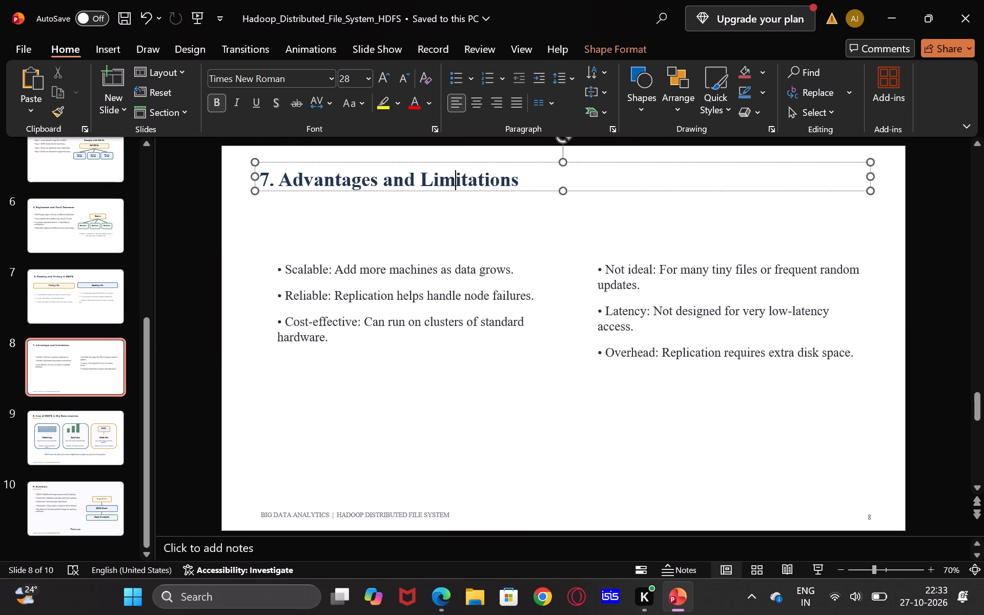
left_click(280, 181)
key("space")
key("space")
key("space")
key("space")
key("space")
key("space")
key("space")
key("space")
key("space")
key("space")
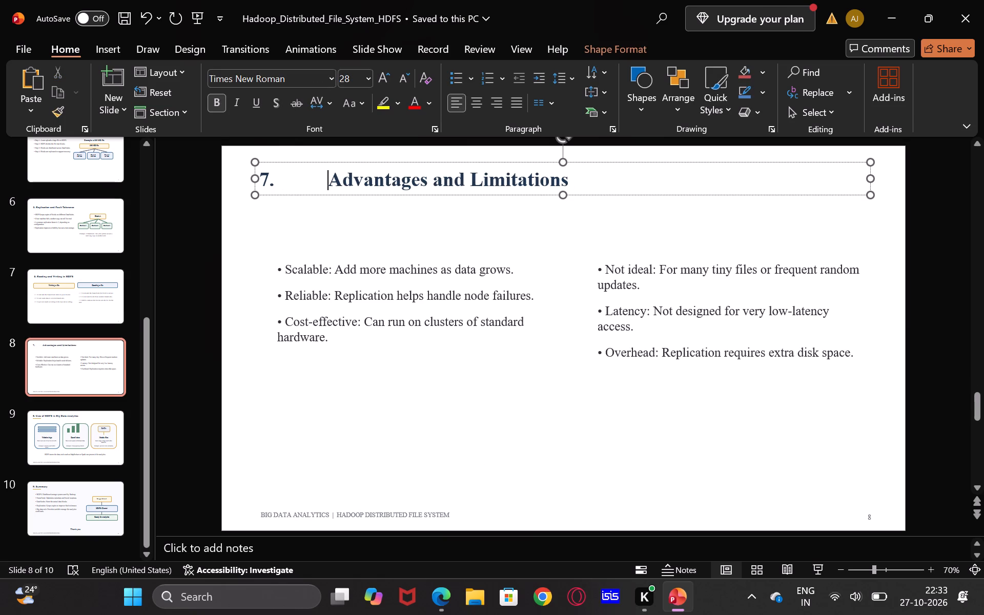
key("BackSpace")
key("BackSpace")
key("BackSpace")
key("BackSpace")
key("BackSpace")
key("BackSpace")
key("BackSpace")
key("BackSpace")
key("BackSpace")
key("BackSpace")
key("BackSpace")
key("BackSpace")
key("BackSpace")
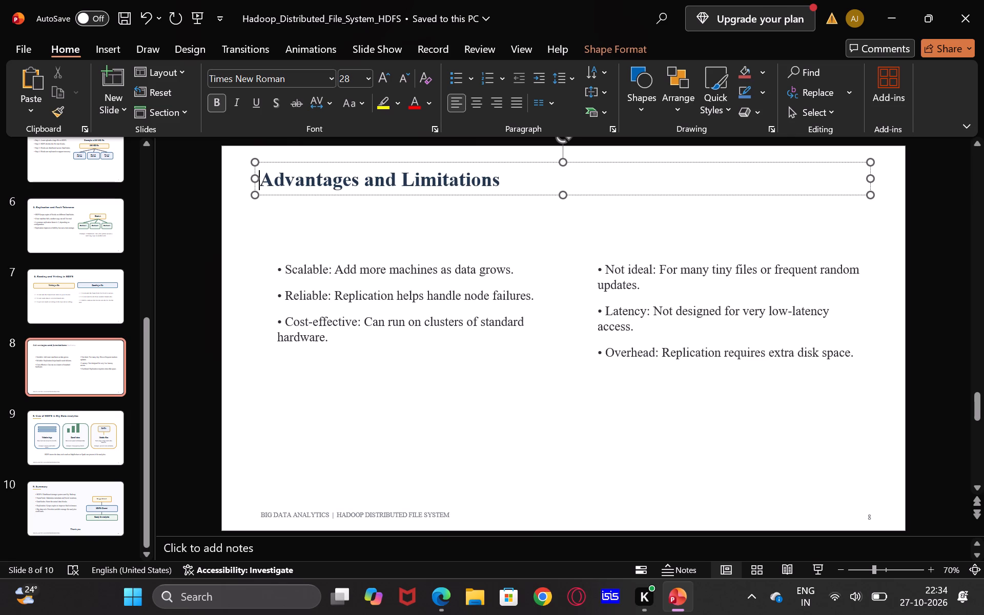
Indent slide 8's title with spaces so "Advantages" sits roughly centred above the advantages bullets.
key("space")
key("space")
key("space")
key("space")
key("space")
key("space")
key("space")
key("space")
key("space")
key("space")
key("space")
key("space")
key("space")
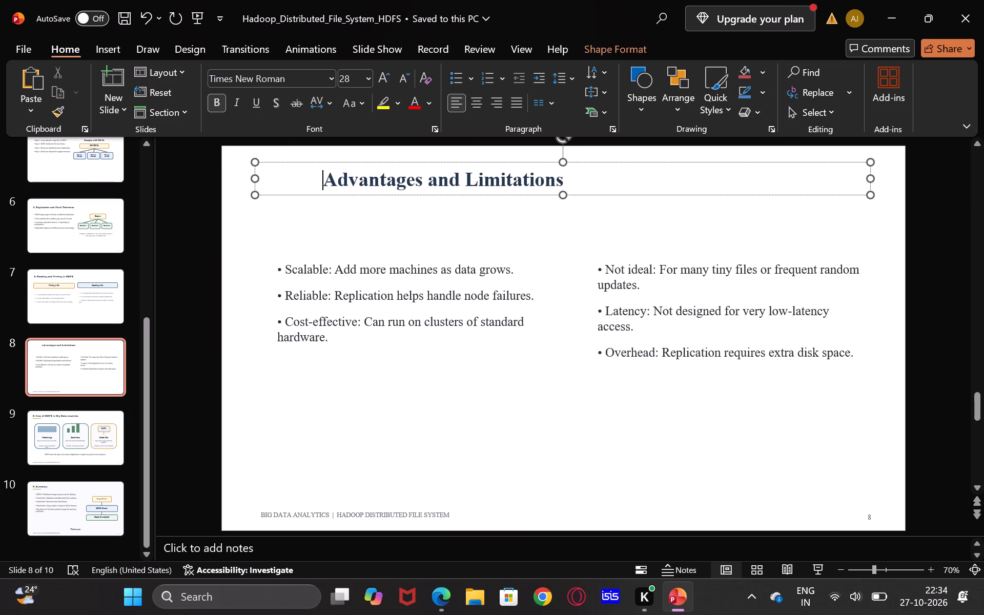
key("space")
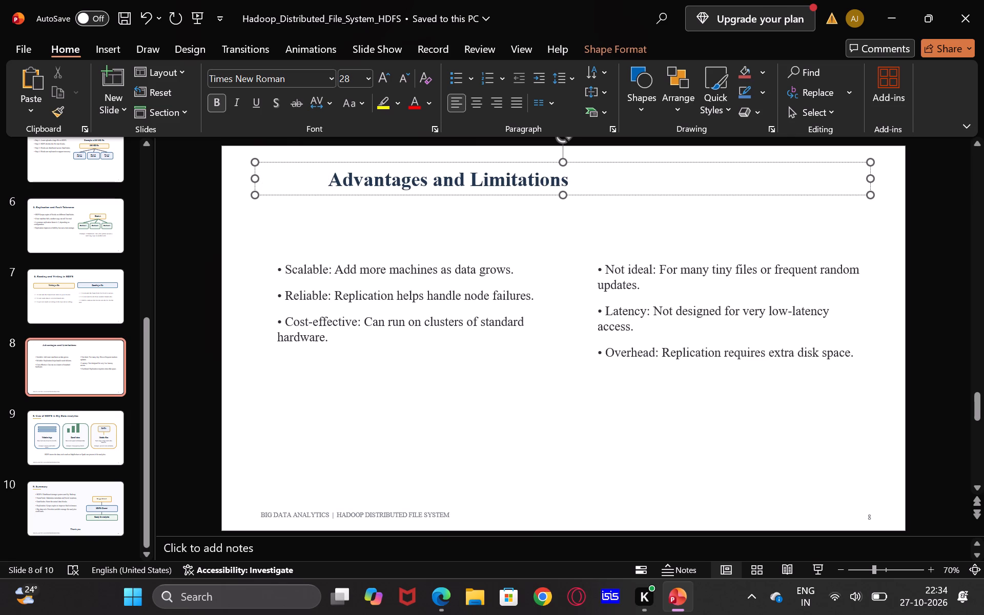
Replace "and" in slide 8's title with wide spacing so "Limitations" sits above the limitations bullets.
left_click(469, 180)
key("BackSpace")
key("BackSpace")
key("BackSpace")
key("BackSpace")
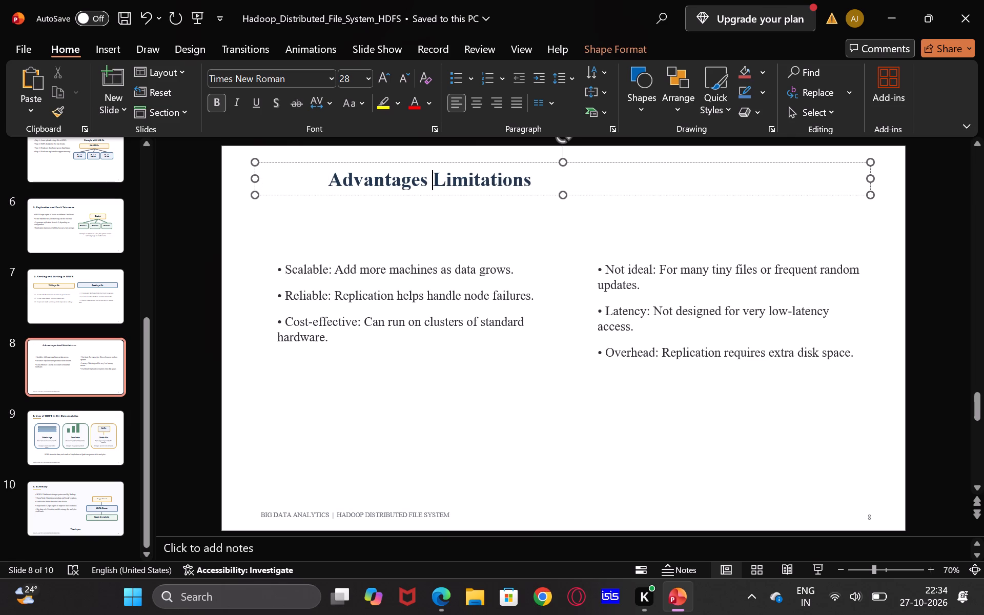
key("space")
key("space")
key("space")
key("space")
key("space")
key("space")
key("space")
key("space")
key("space")
key("space")
key("space")
key("space")
key("space")
key("space")
key("space")
key("space")
key("space")
key("space")
key("space")
key("space")
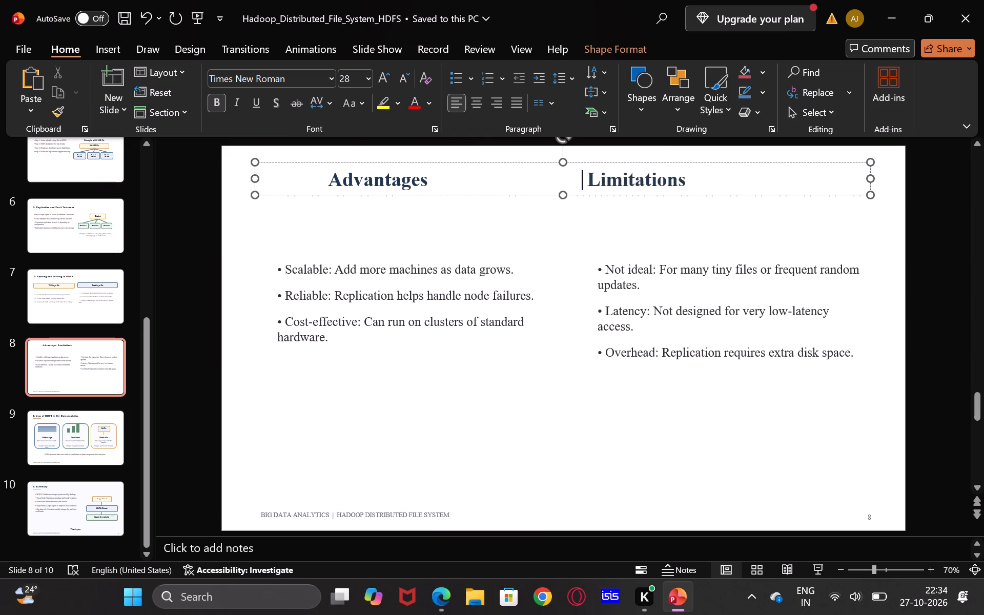
key("space")
key("space")
key("space")
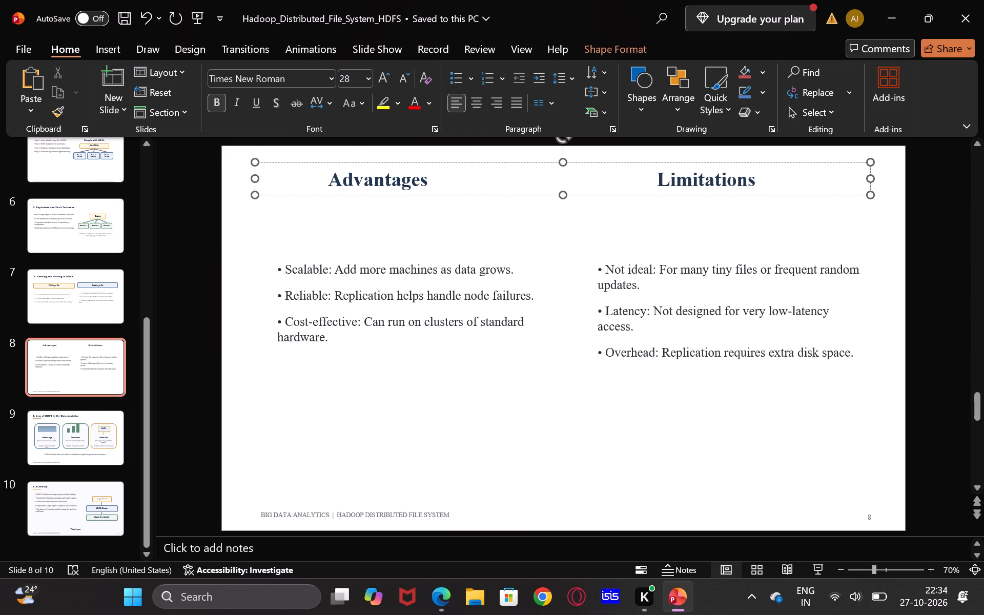
left_click(459, 216)
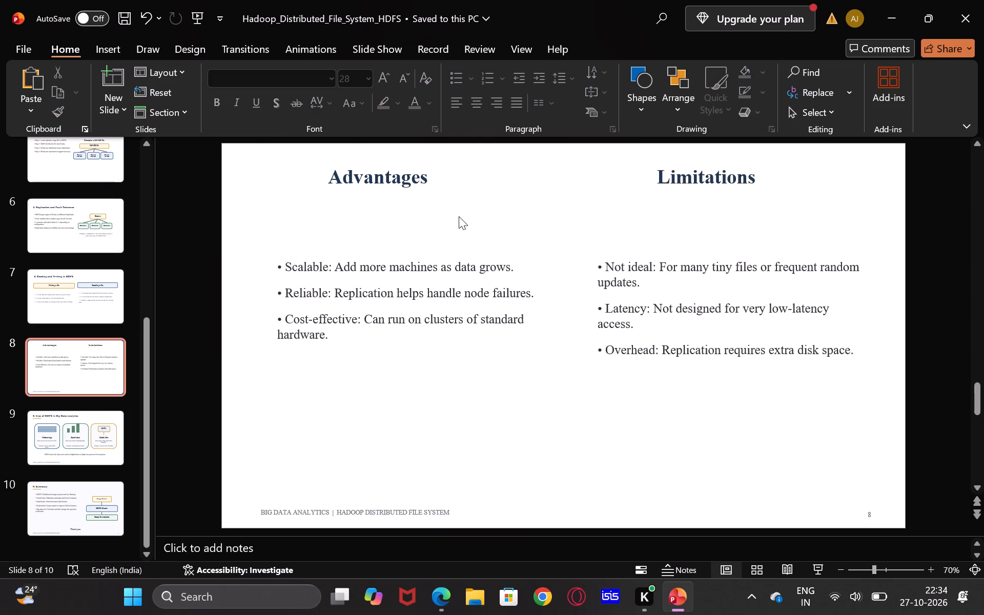
Move slide 8's "Advantages" and "Limitations" heading box down until it sits just above the two bullet columns.
left_click(438, 182)
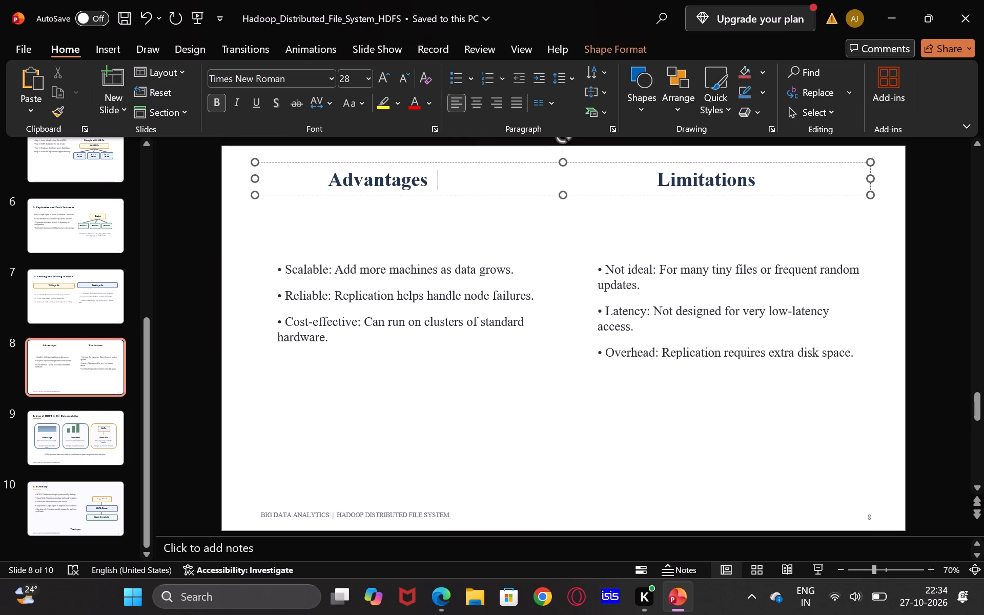
left_click_drag(568, 161, 569, 193)
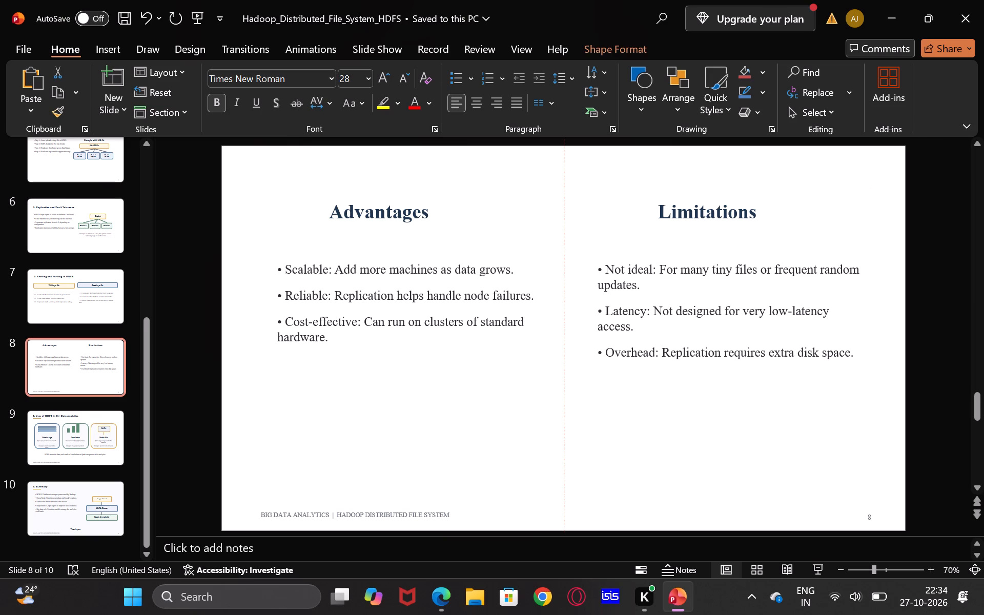
left_click_drag(569, 193, 569, 200)
left_click(497, 426)
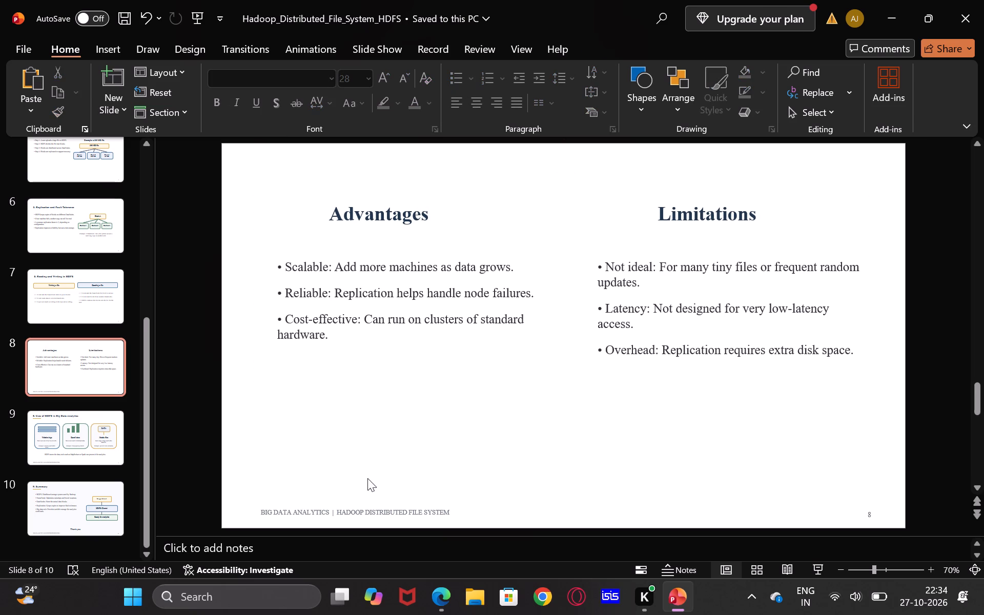
Cut the three rounded card frames behind Website logs, Retail data and Media files on slide 9.
left_click(88, 463)
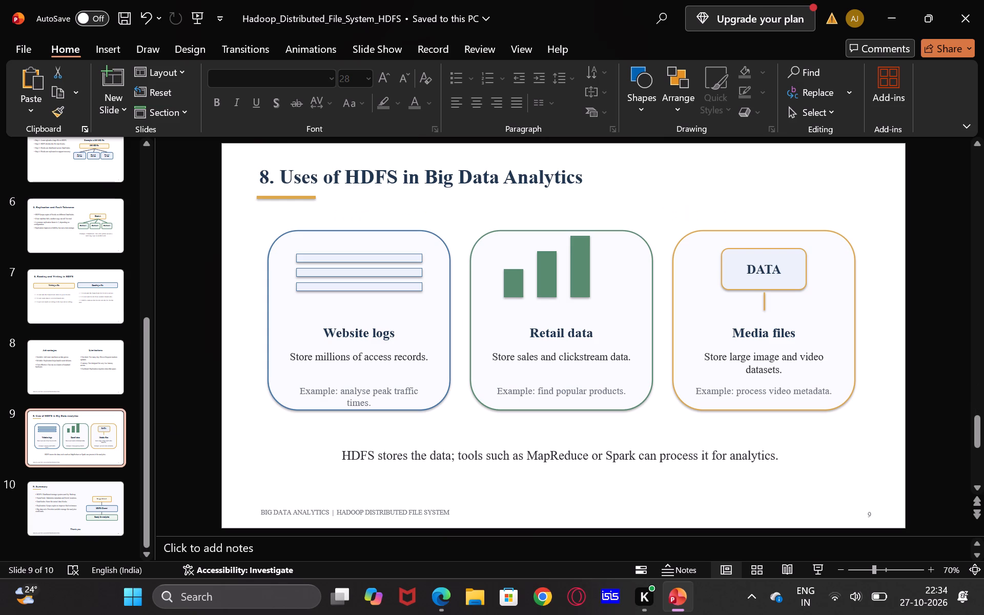
left_click(377, 388)
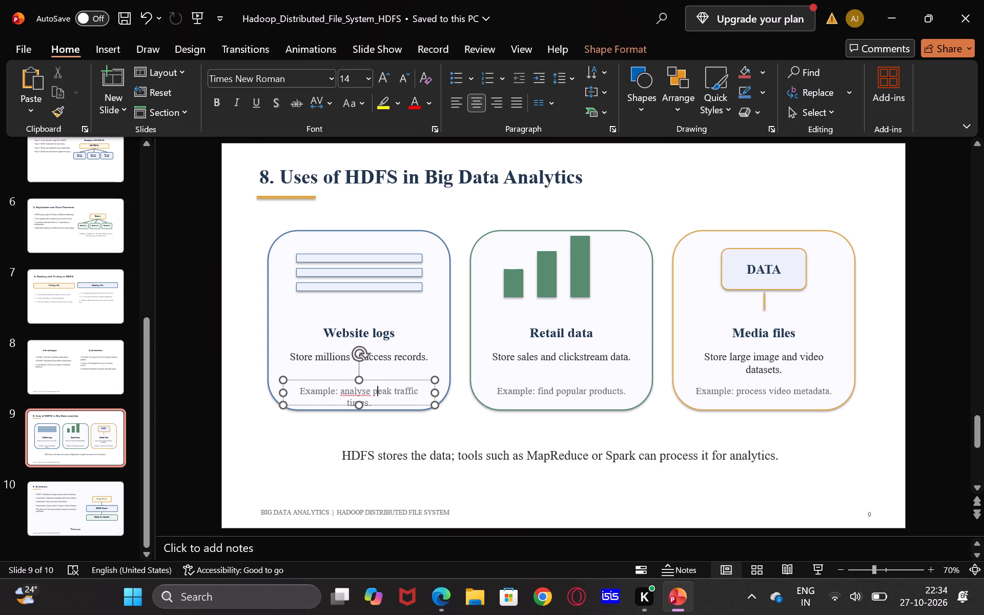
left_click(362, 249)
right_click(362, 249)
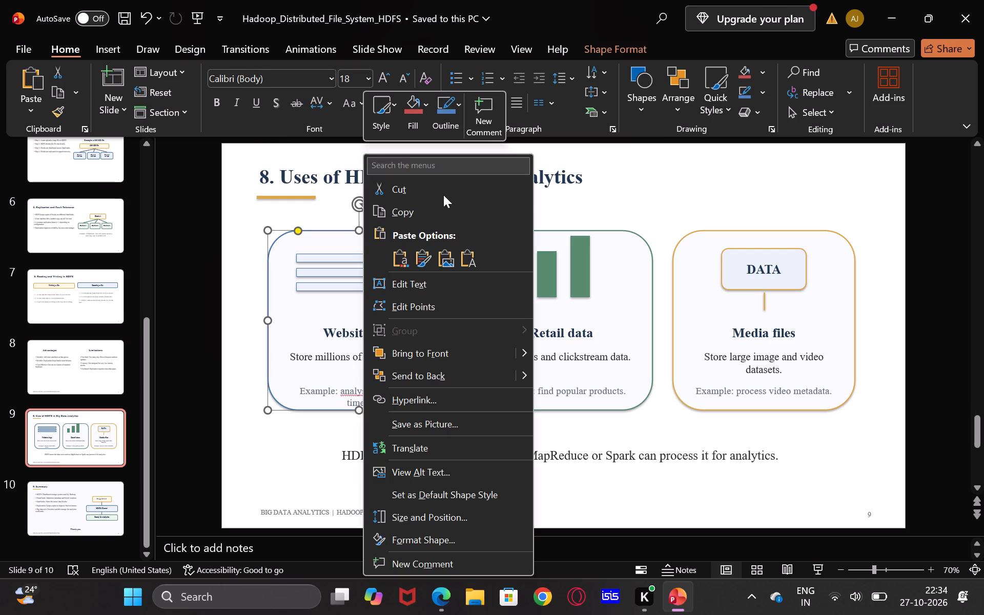
left_click(449, 197)
left_click(576, 314)
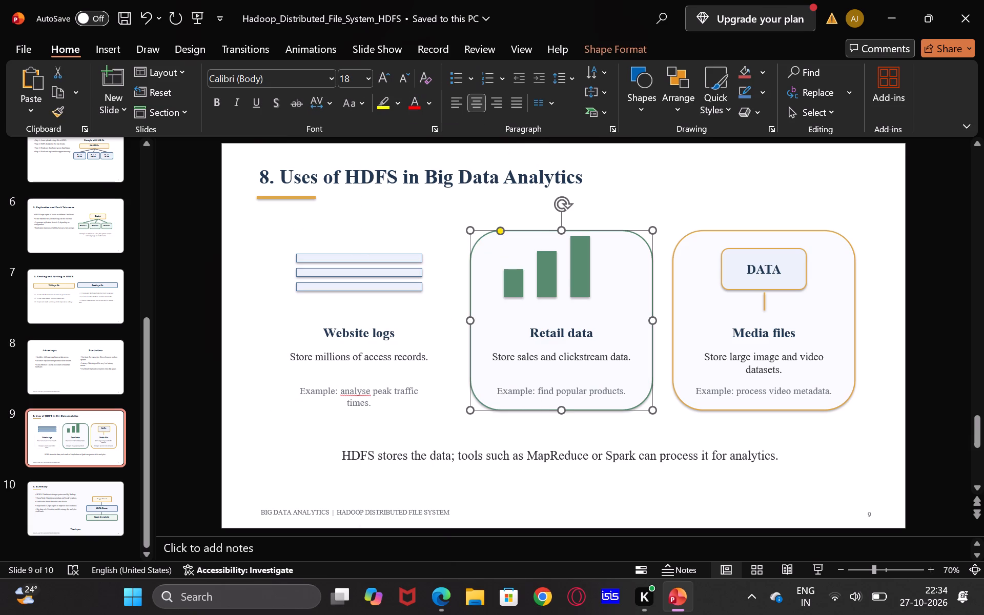
right_click(576, 314)
left_click(636, 188)
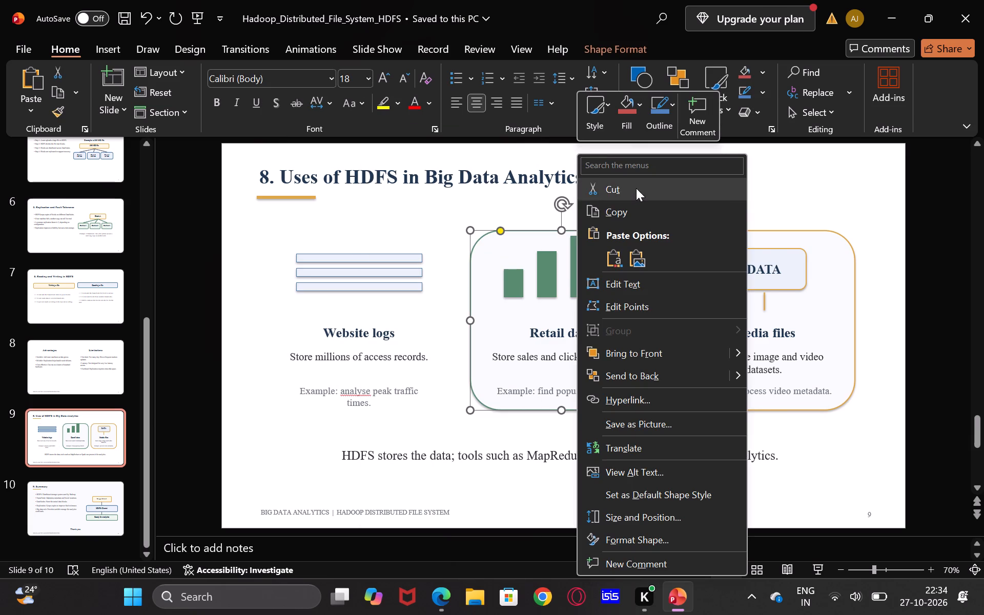
left_click(781, 294)
right_click(781, 294)
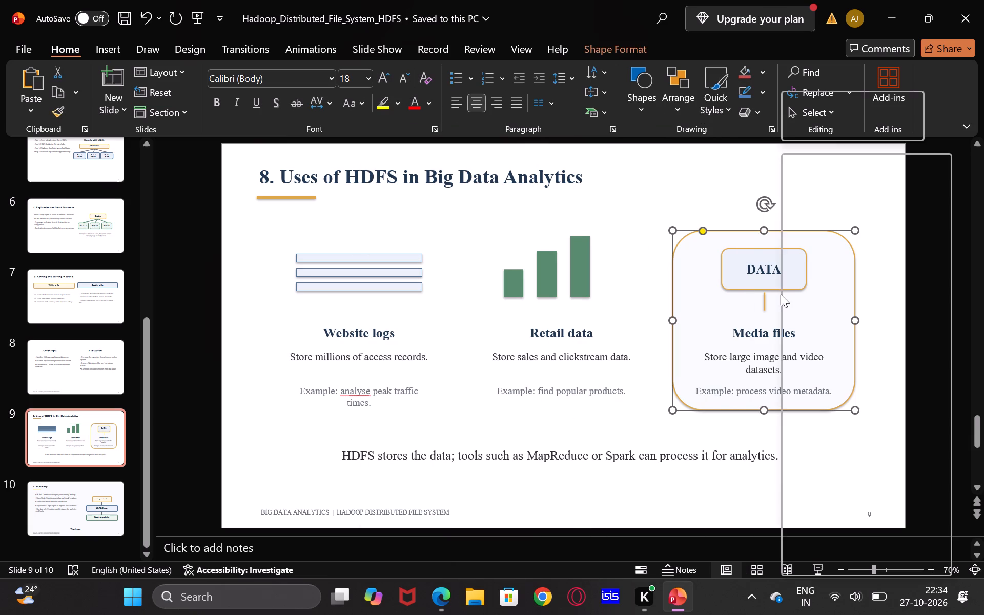
left_click(822, 189)
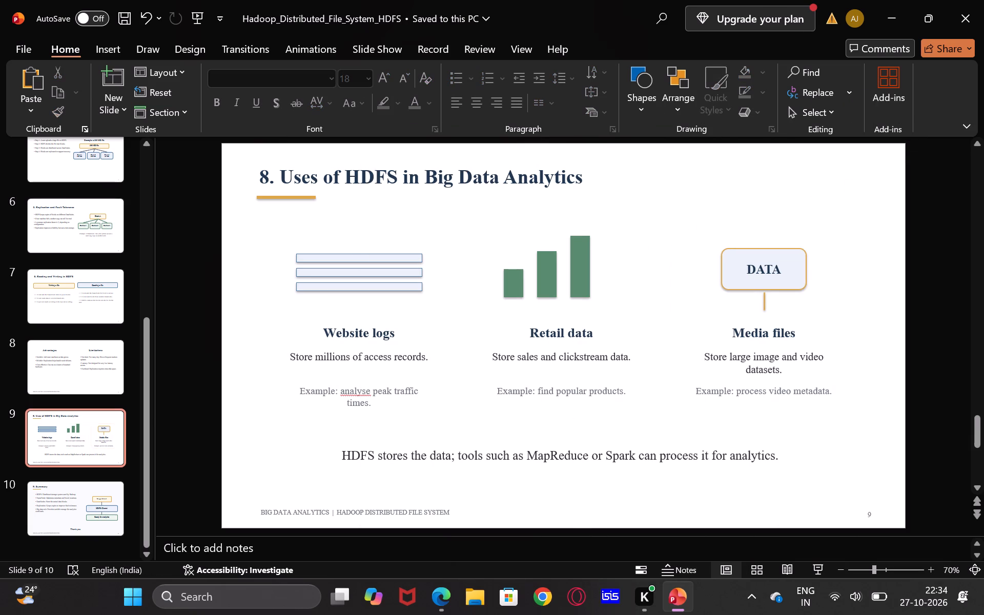
Cut the "DATA" box above Media files on slide 9.
left_click(779, 281)
right_click(779, 281)
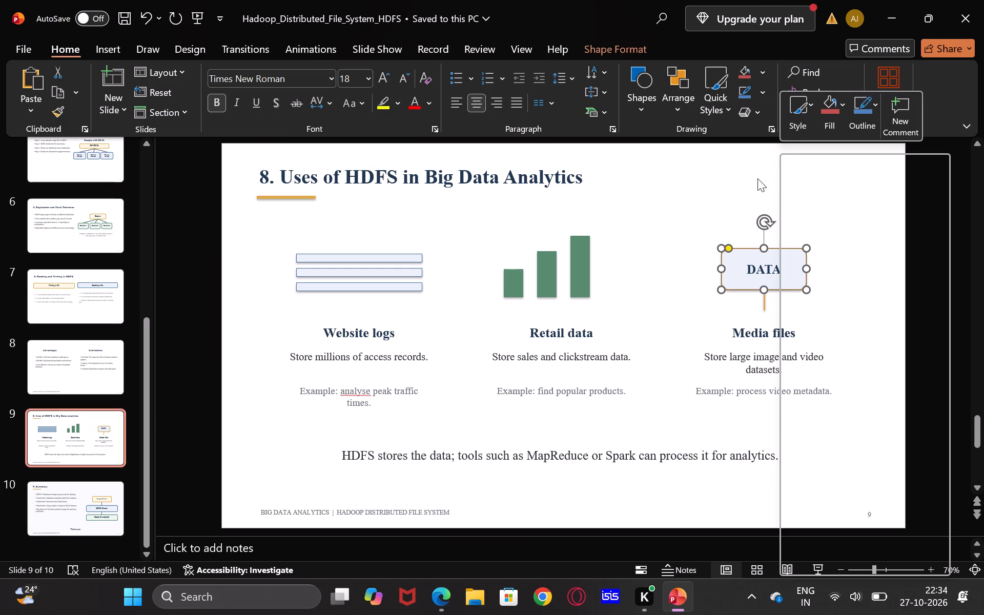
left_click(850, 189)
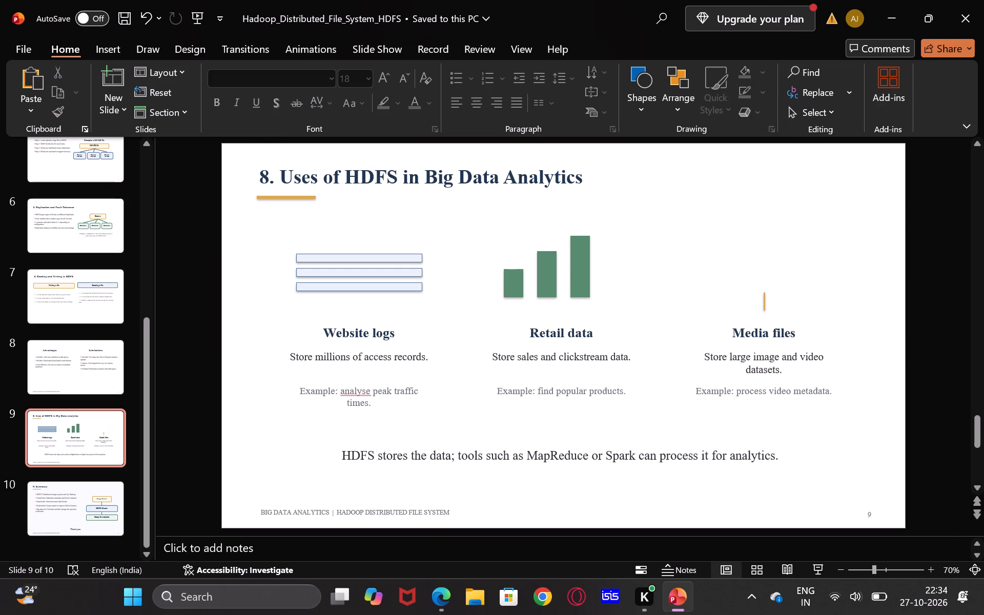
Delete slide 9's log bars, two shorter green bars, small vertical line, and the Retail data and Media files text boxes together.
left_click(564, 261)
left_click_drag(294, 248, 787, 394)
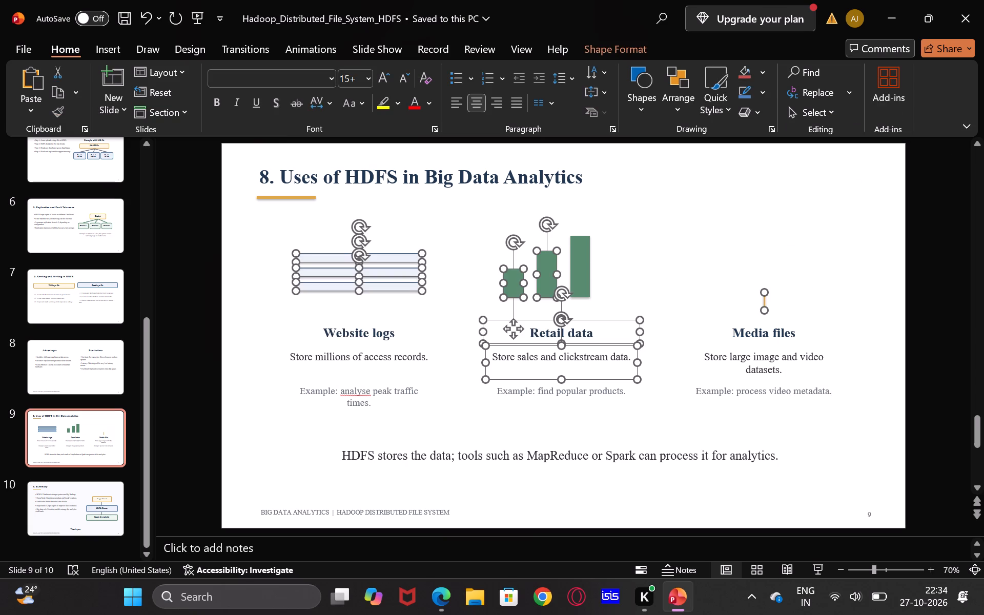
left_click(258, 220)
left_click_drag(258, 220, 524, 295)
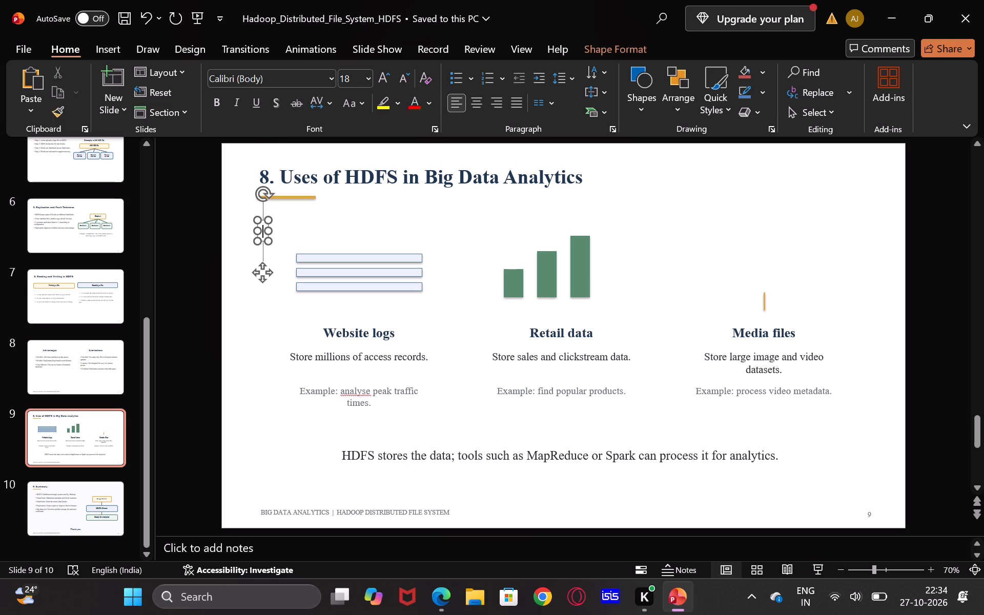
left_click_drag(291, 244, 788, 438)
scroll(657, 365, "right", 1)
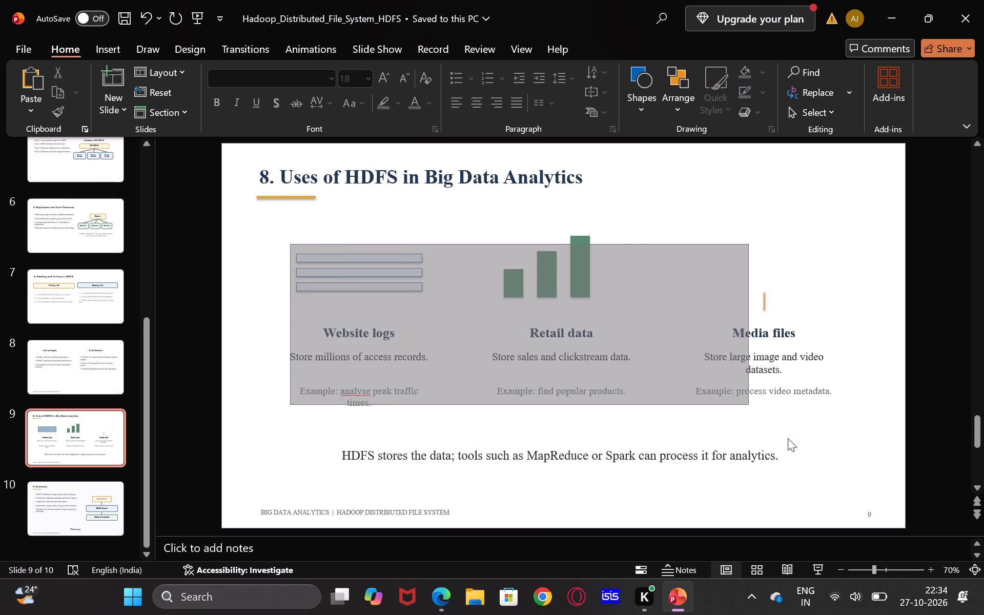
left_click_drag(788, 438, 849, 501)
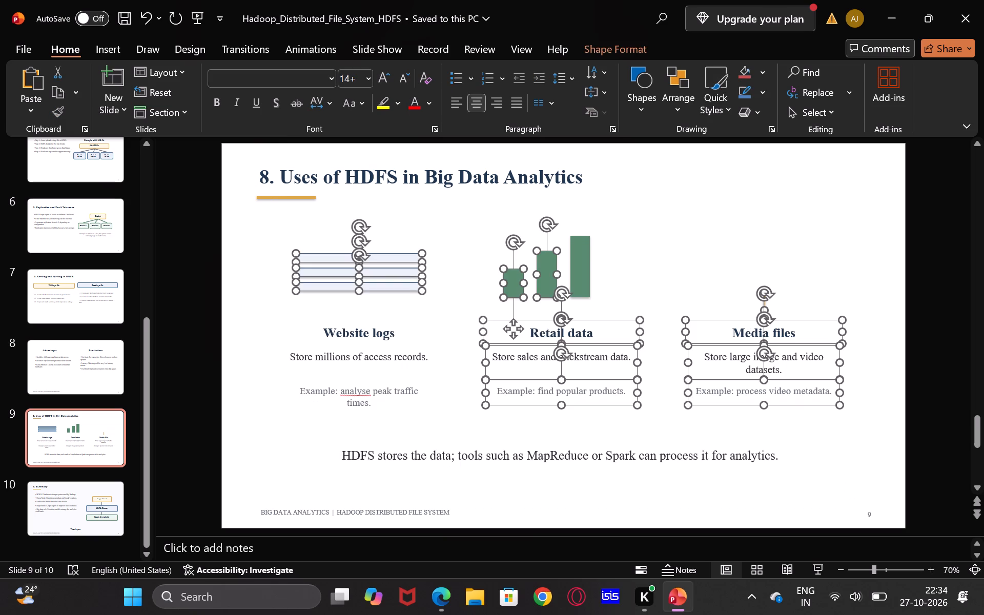
key("Delete")
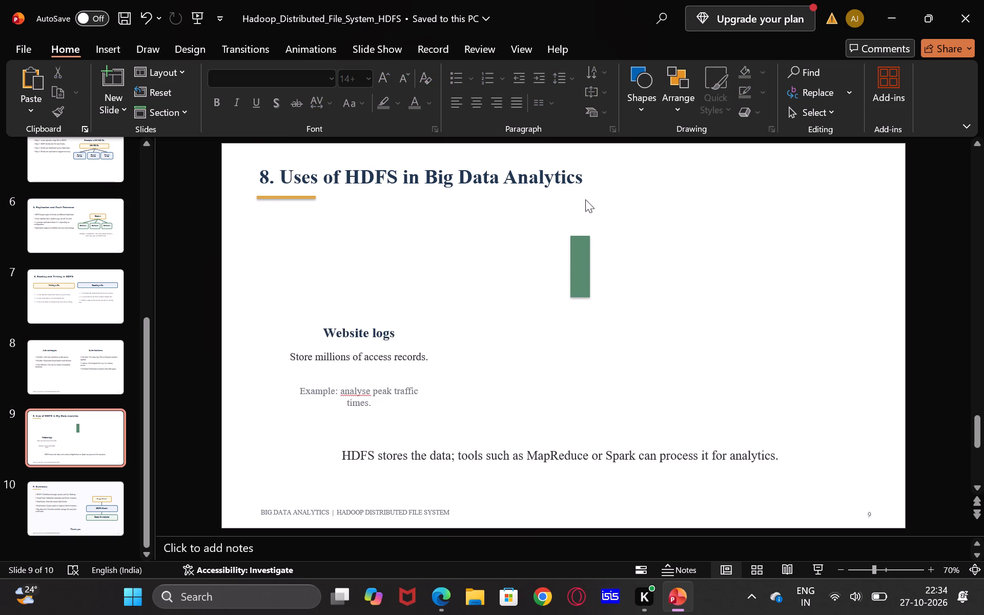
Delete the remaining tall green bar from slide 9.
left_click_drag(572, 242, 566, 319)
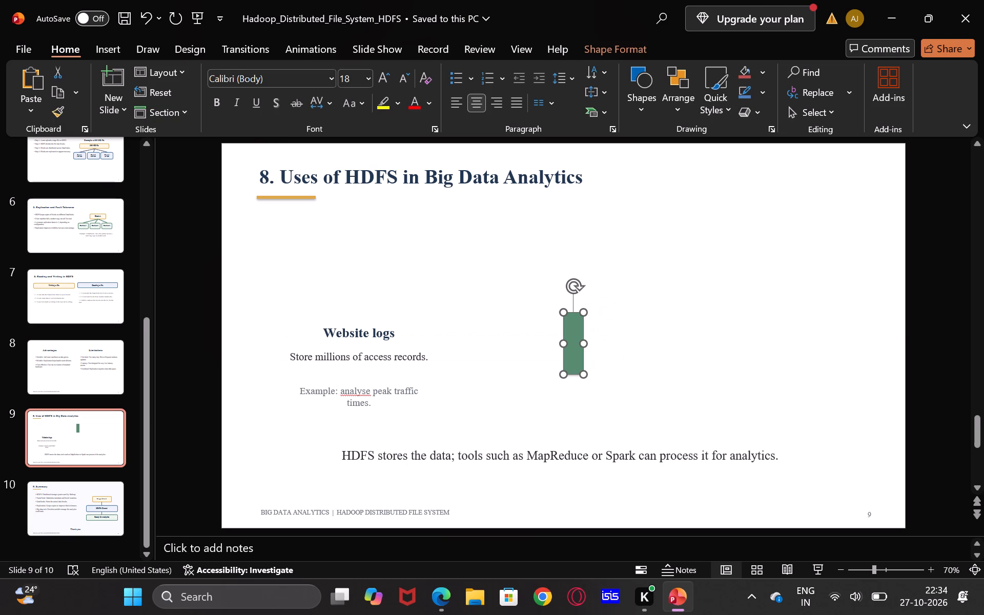
key("Delete")
Clear the Website logs heading, its "Store millions of access records" line and the peak-traffic example text on slide 9.
left_click(334, 388)
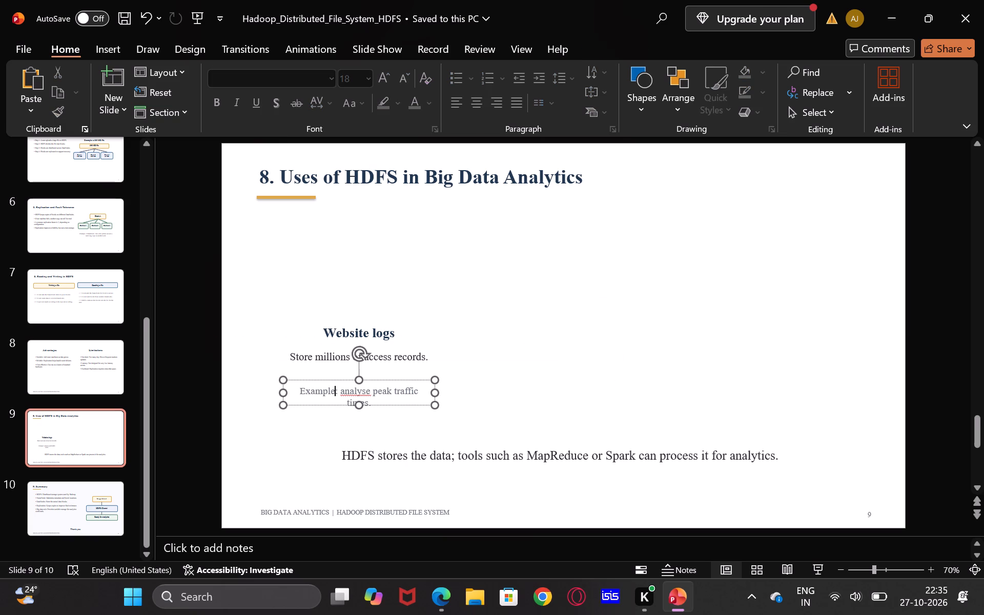
key("Delete")
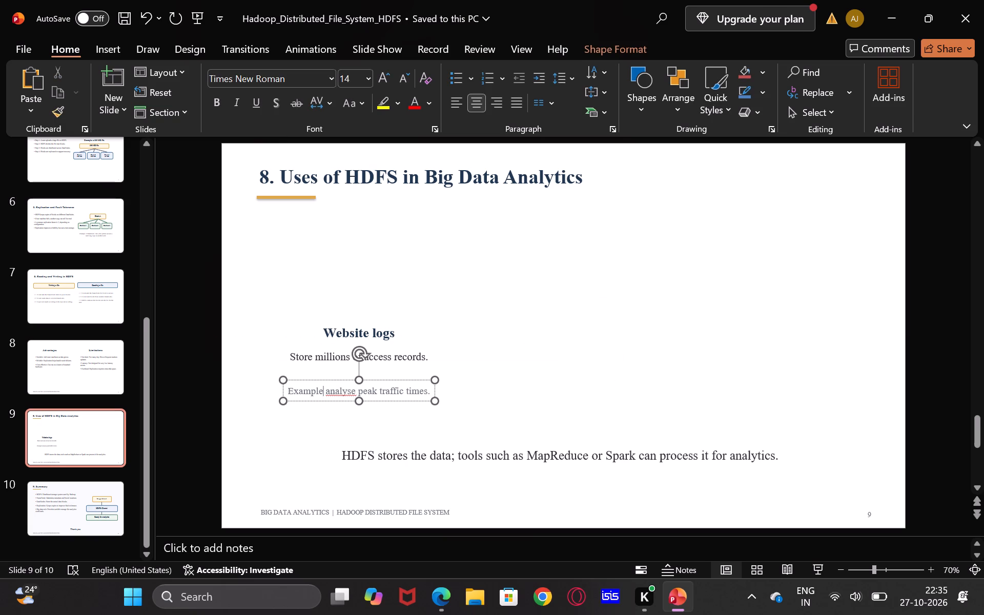
left_click_drag(323, 331, 440, 437)
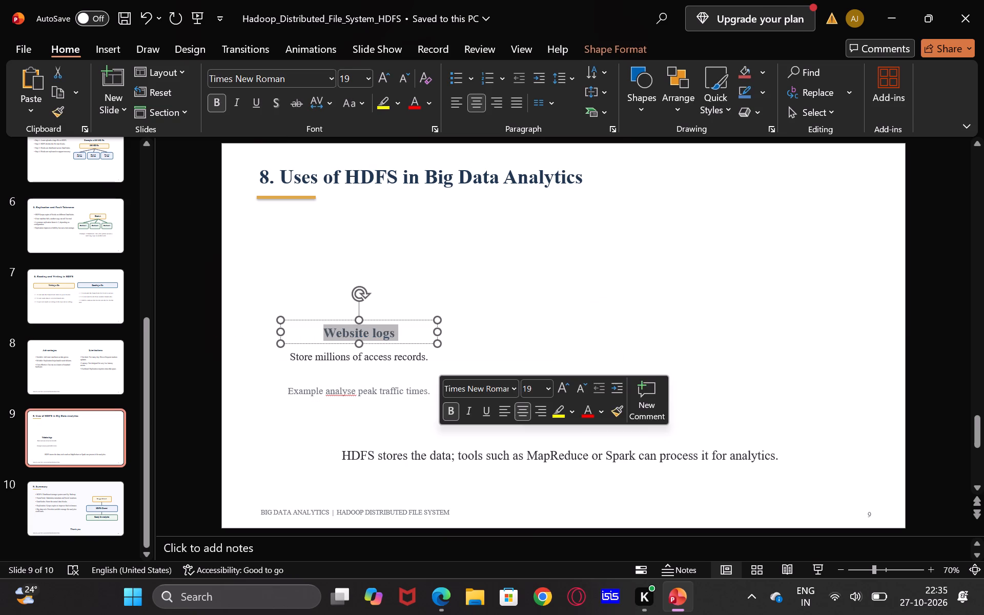
key("Delete")
double_click(404, 357)
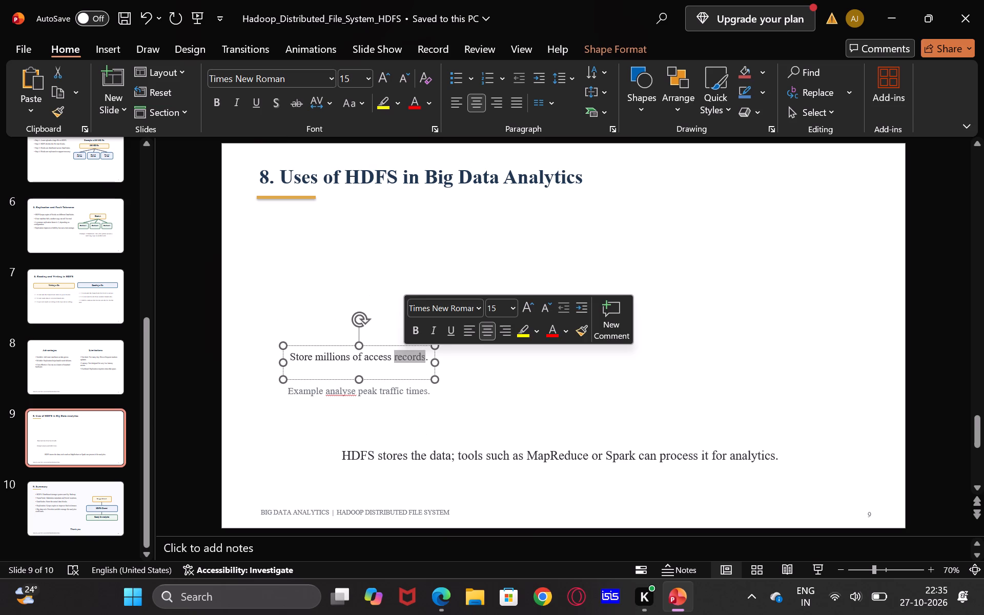
key("Delete")
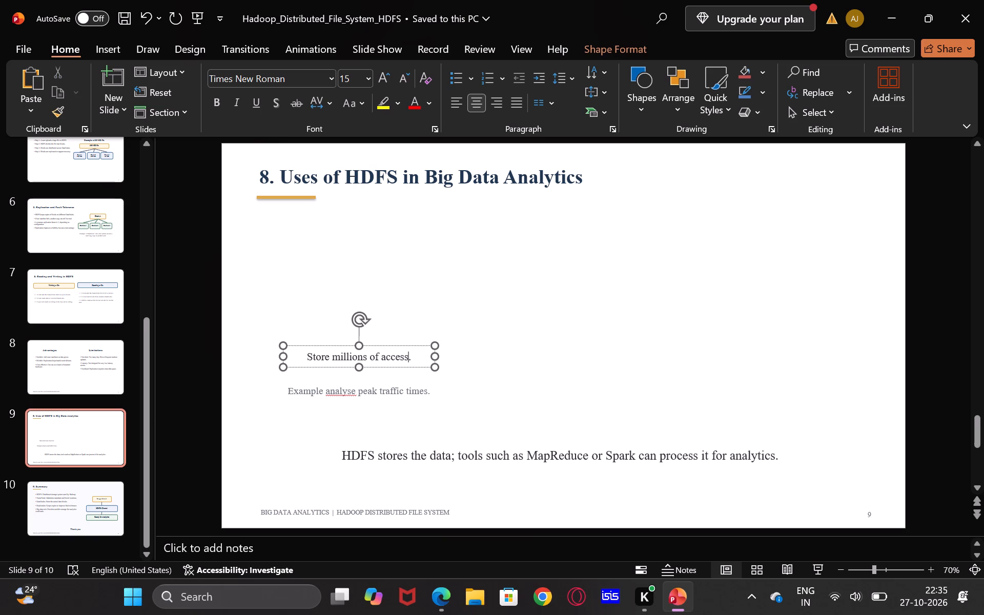
key("ctrl+a")
key("Delete")
left_click_drag(428, 389, 293, 393)
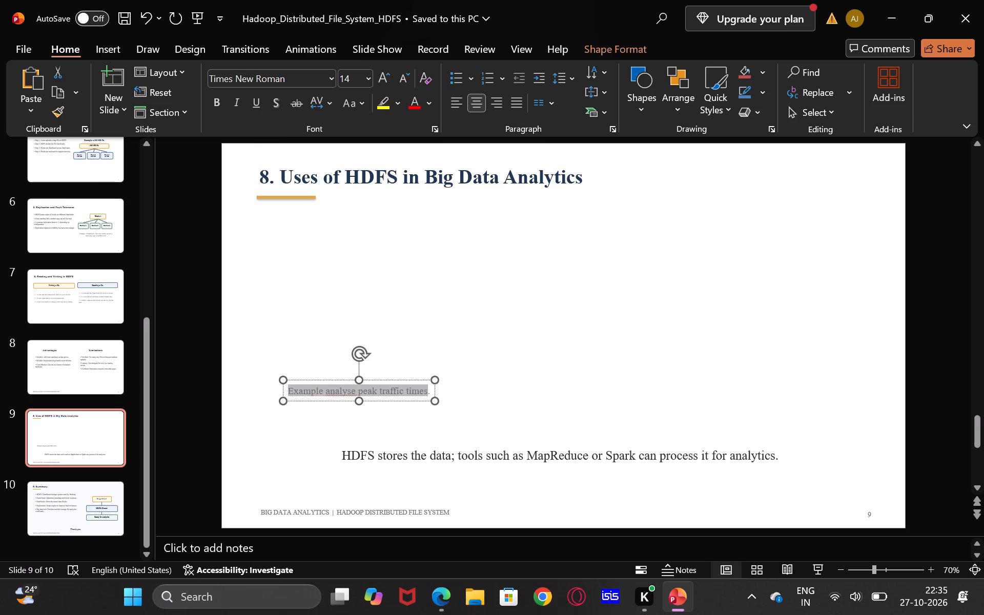
left_click_drag(293, 393, 292, 394)
key("Delete")
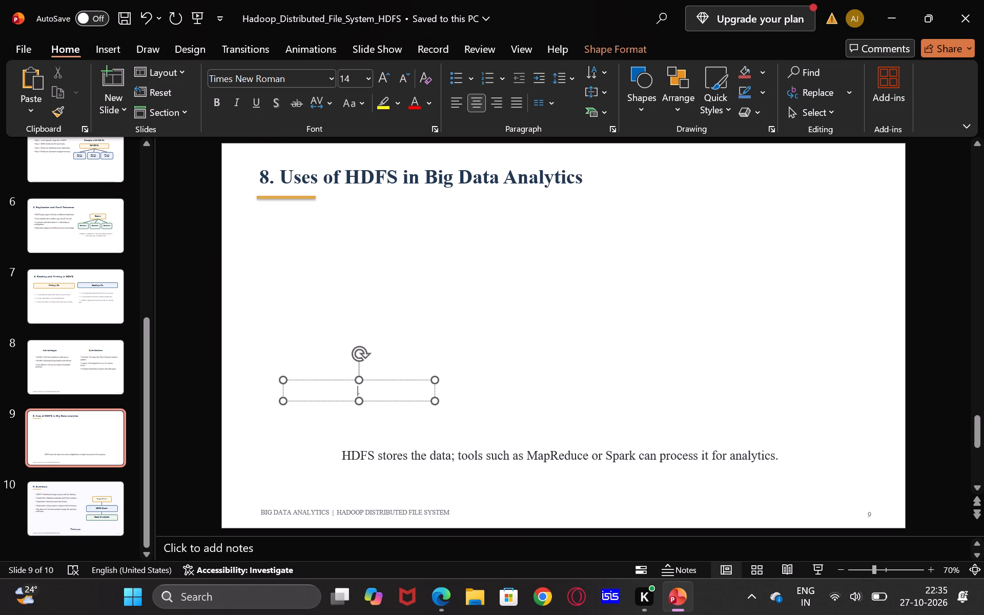
Clear the sentence about HDFS storing data for MapReduce or Spark on slide 9.
left_click(402, 453)
key("ctrl+a")
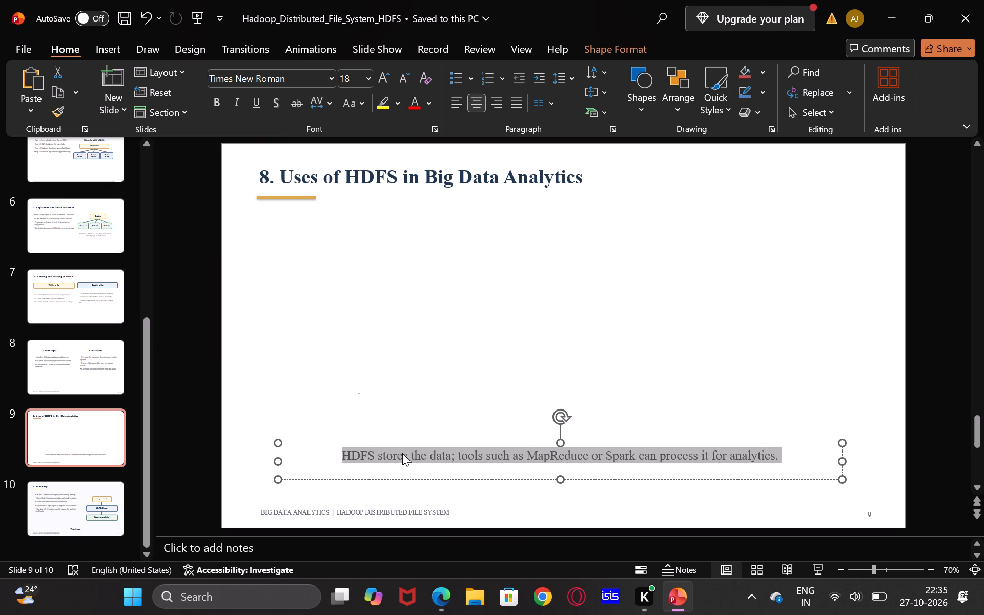
key("Delete")
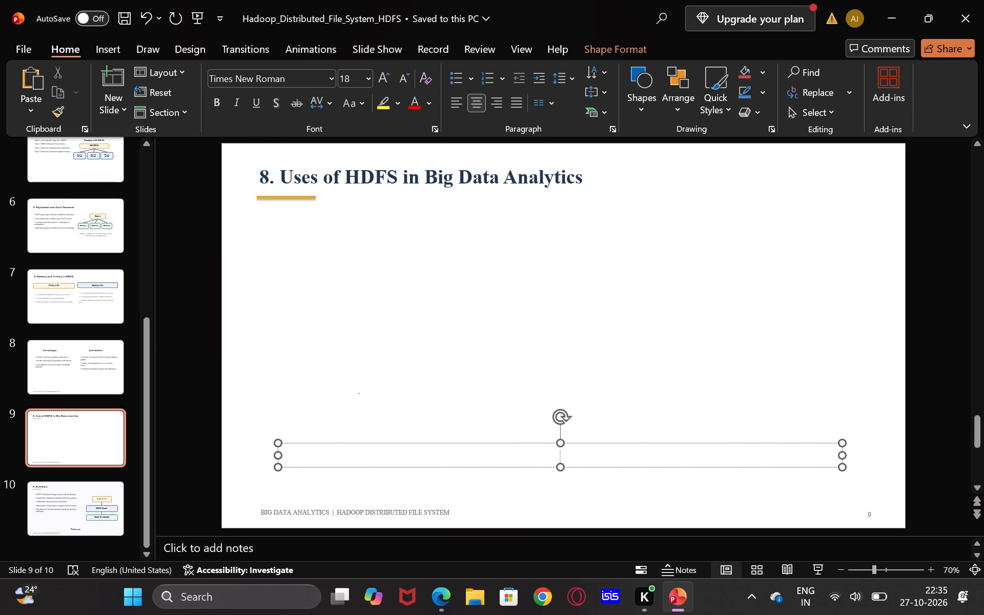
Clear the "BIG DATA ANALYTICS | HADOOP DISTRIBUTED FILE SYSTEM" footer text on slide 8.
left_click(372, 509)
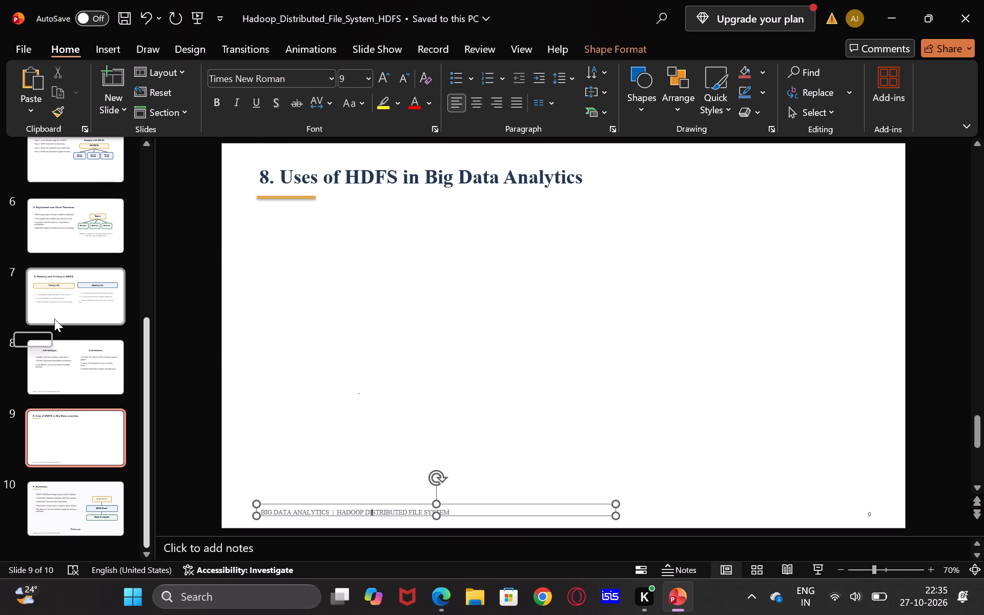
left_click(73, 358)
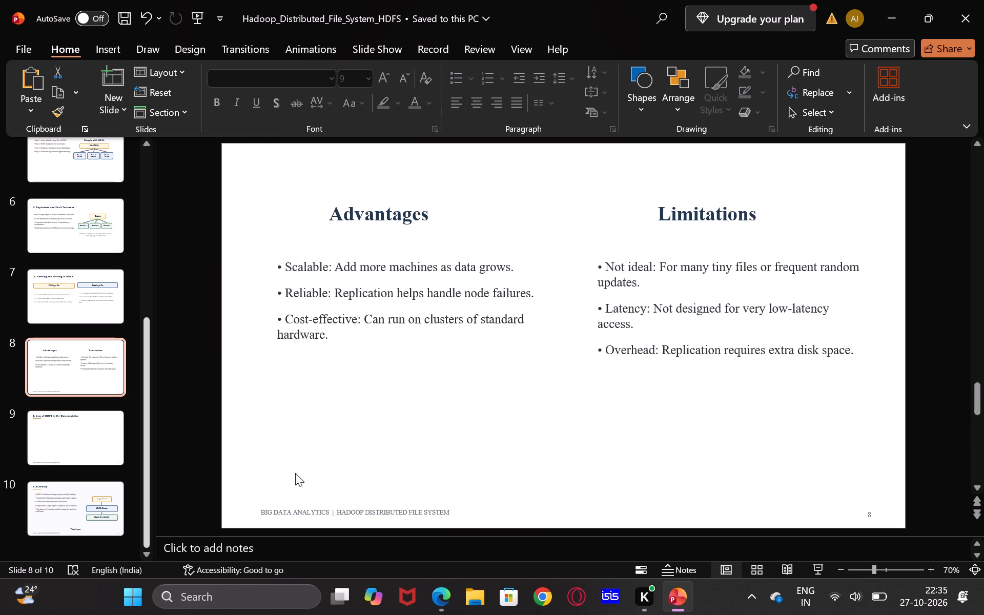
left_click(323, 511)
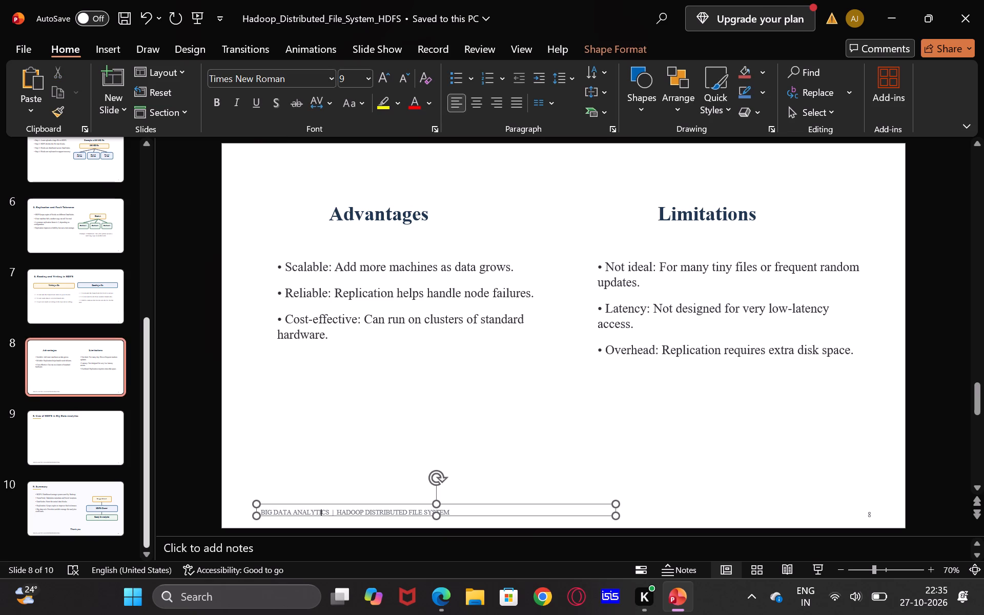
key("ctrl+a")
key("Delete")
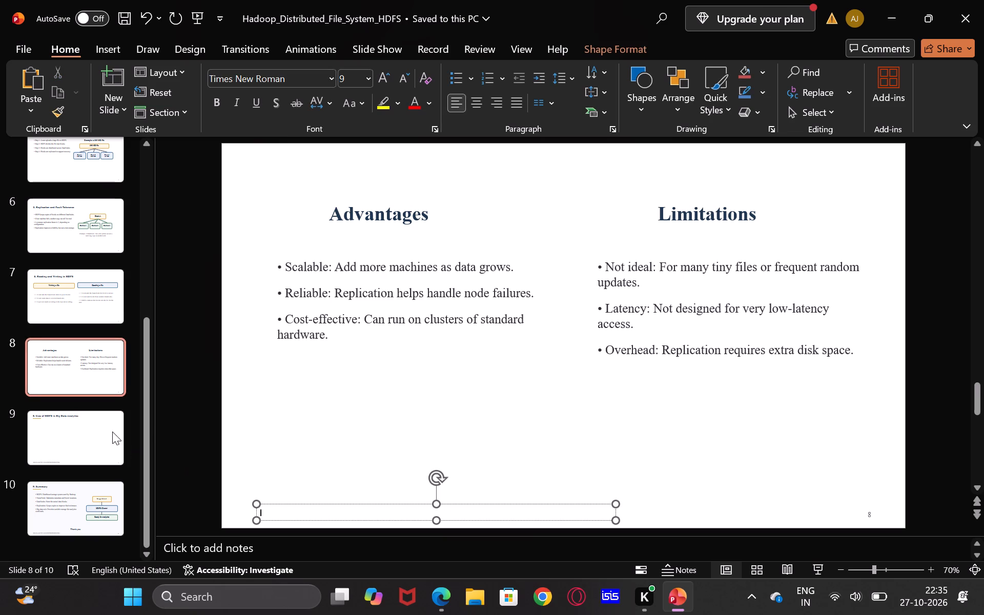
Delete the orange accent line beneath the title on slide 9.
left_click(88, 355)
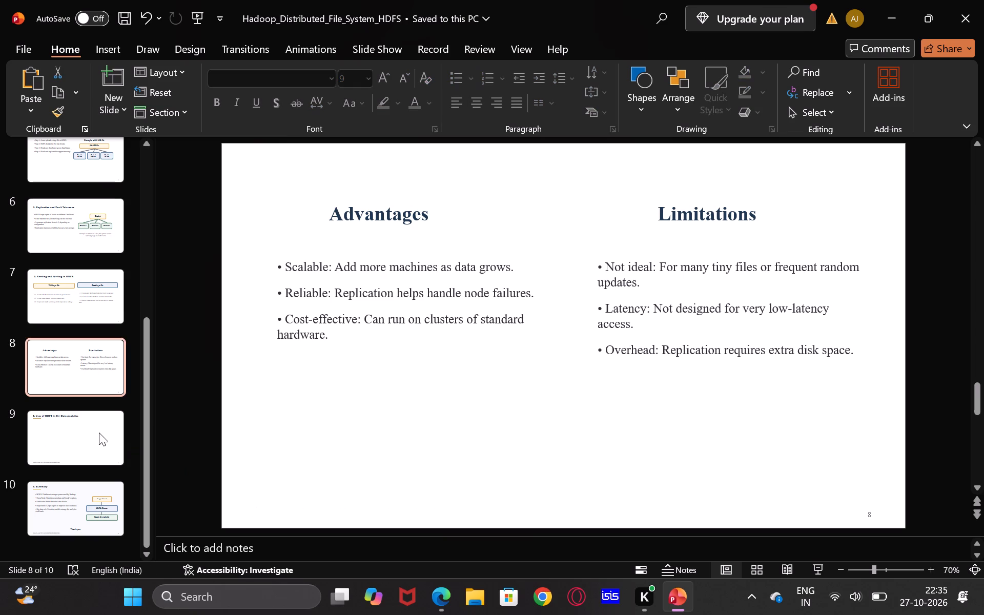
left_click(99, 433)
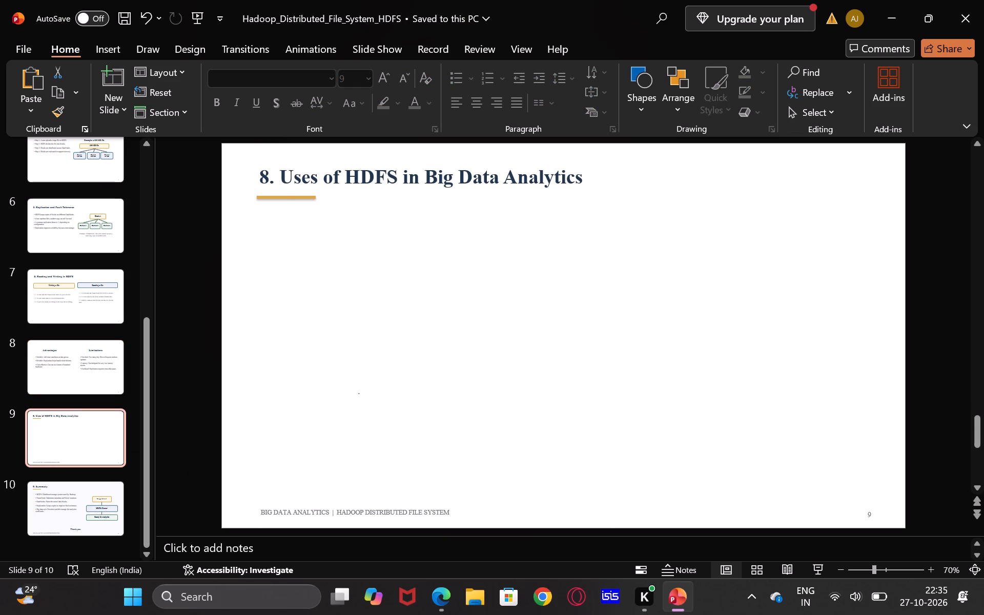
left_click(292, 195)
key("Delete")
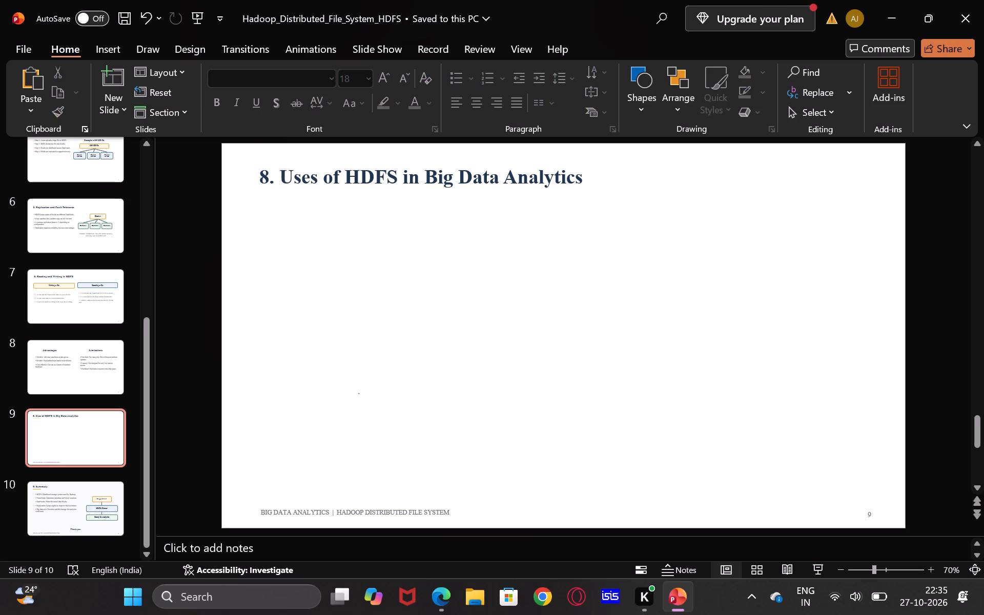
Remove the "8." numbering from slide 9's title so it reads "Uses of HDFS in Big Data Analytics".
left_click(281, 176)
key("BackSpace")
key("BackSpace")
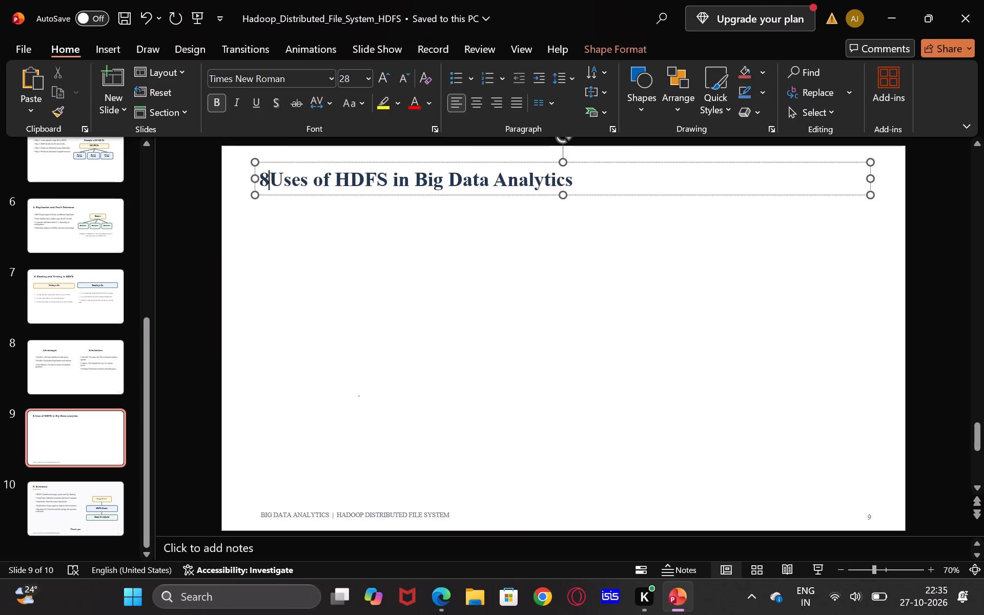
key("BackSpace")
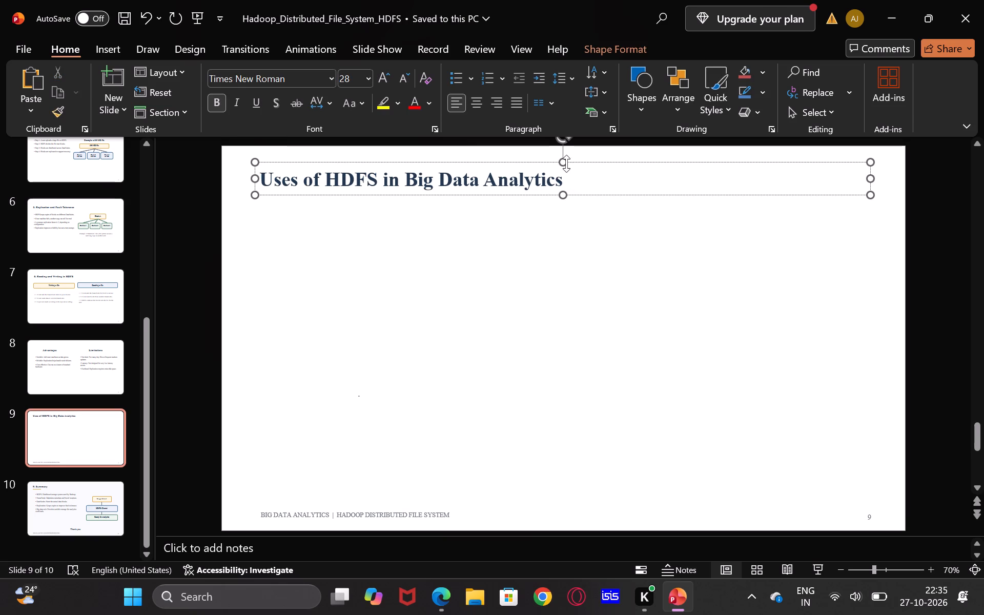
Move slide 9's title slightly down and to the right.
left_click(566, 163)
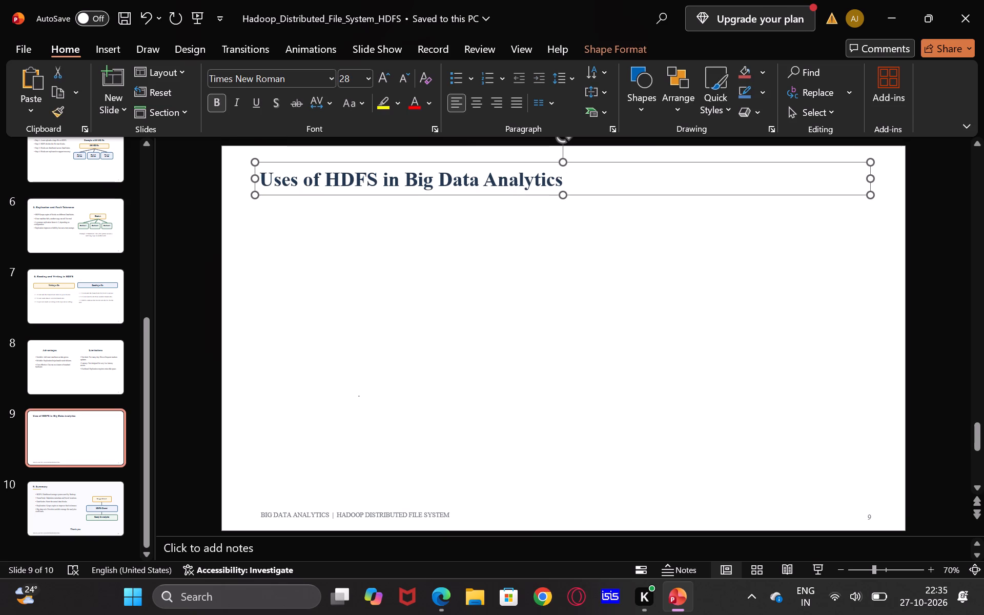
left_click_drag(555, 165, 563, 186)
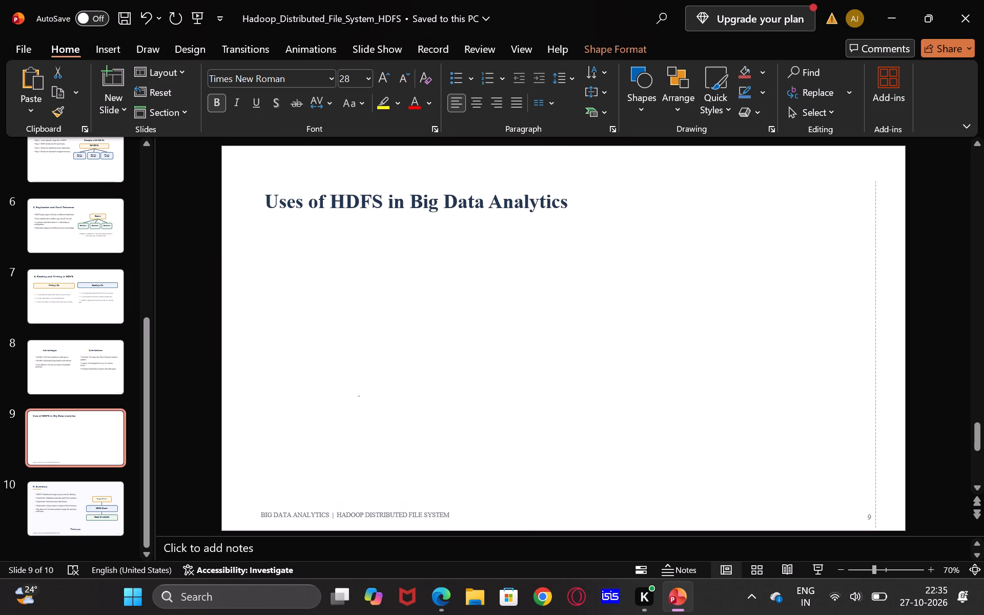
left_click_drag(563, 186, 562, 184)
left_click(597, 332)
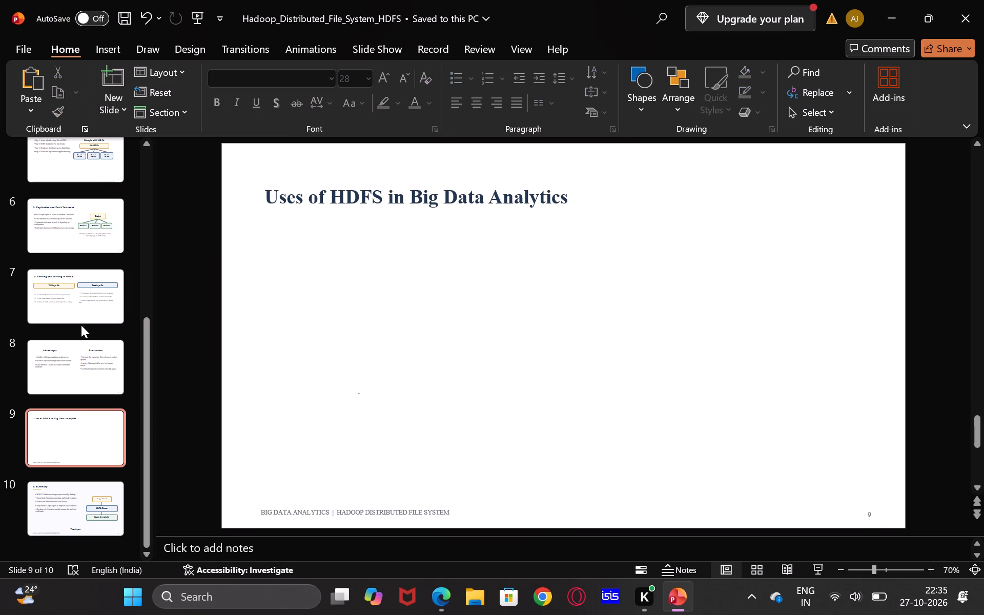
Remove the "6." numbering from slide 7's title so it reads "Reading and Writing in HDFS".
left_click(69, 365)
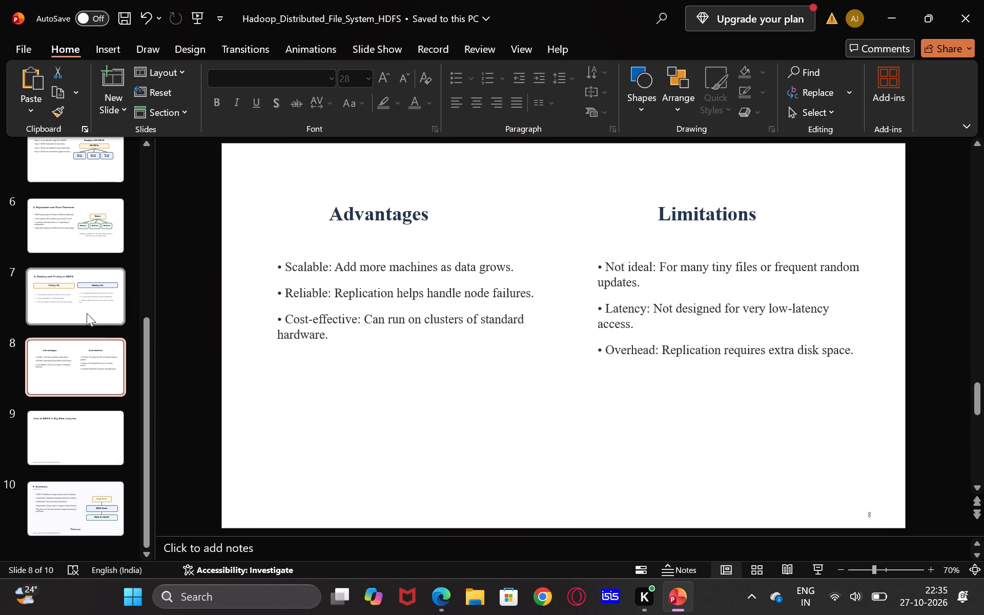
left_click(92, 299)
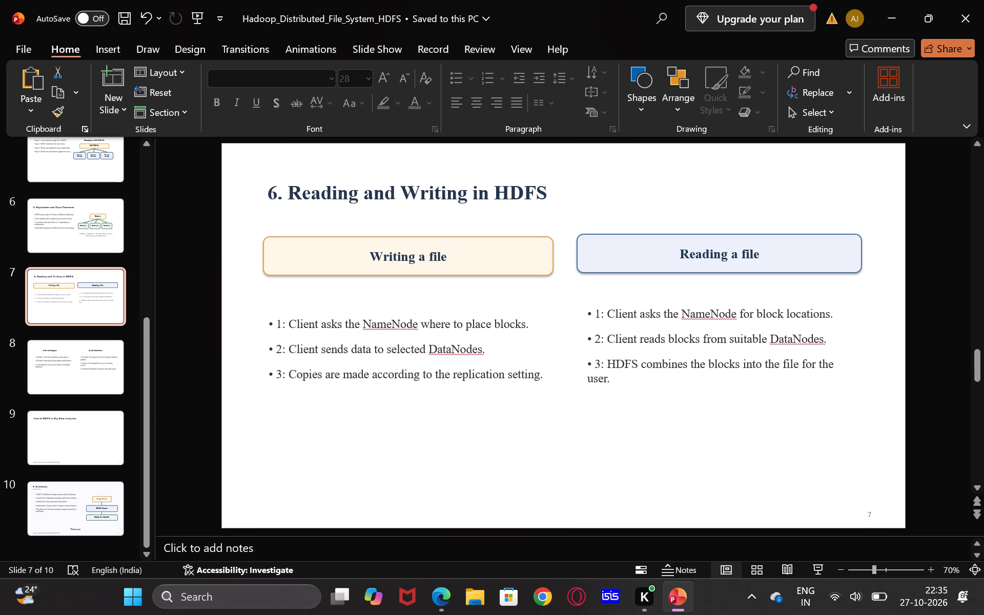
left_click(289, 195)
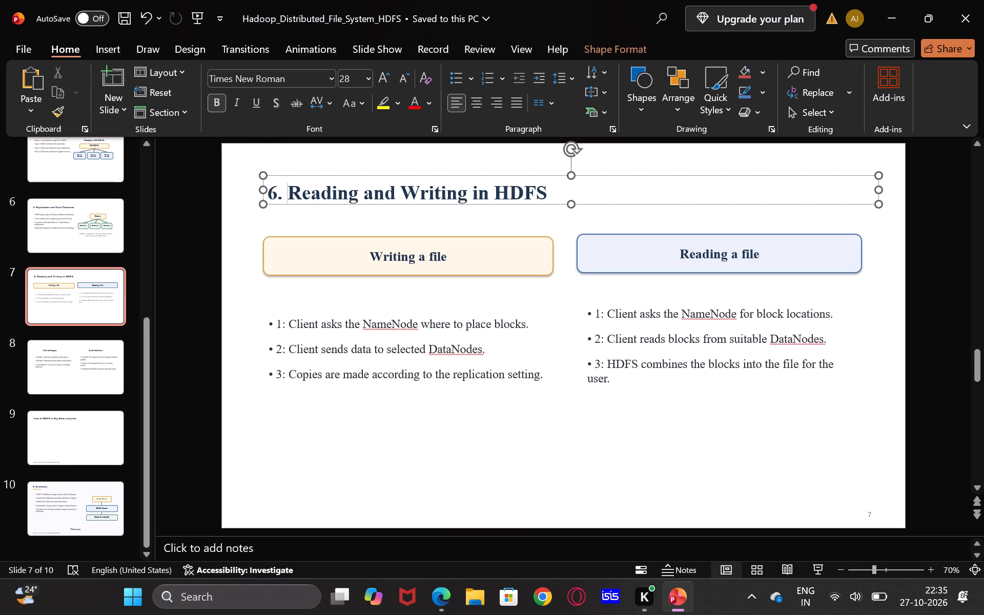
key("BackSpace")
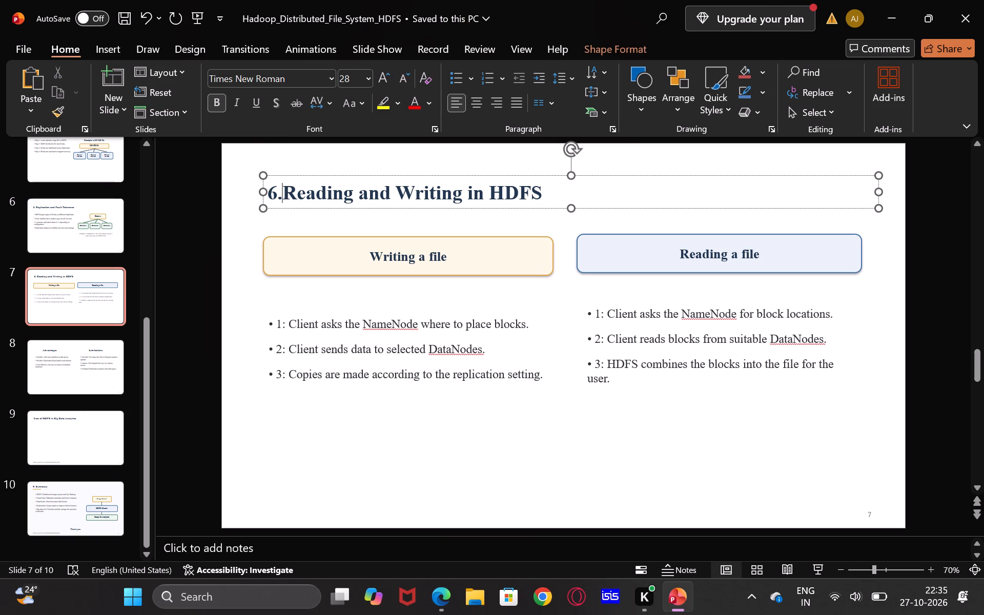
key("BackSpace")
key("BackSpace")
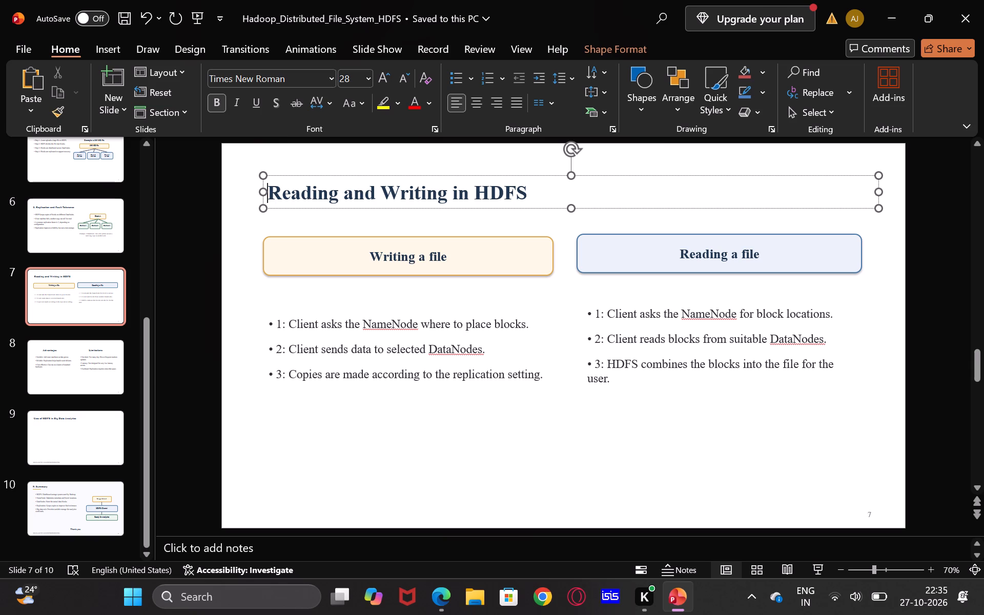
Remove the "5." numbering from slide 6's title so it reads "Replication and Fault Tolerance".
left_click(71, 208)
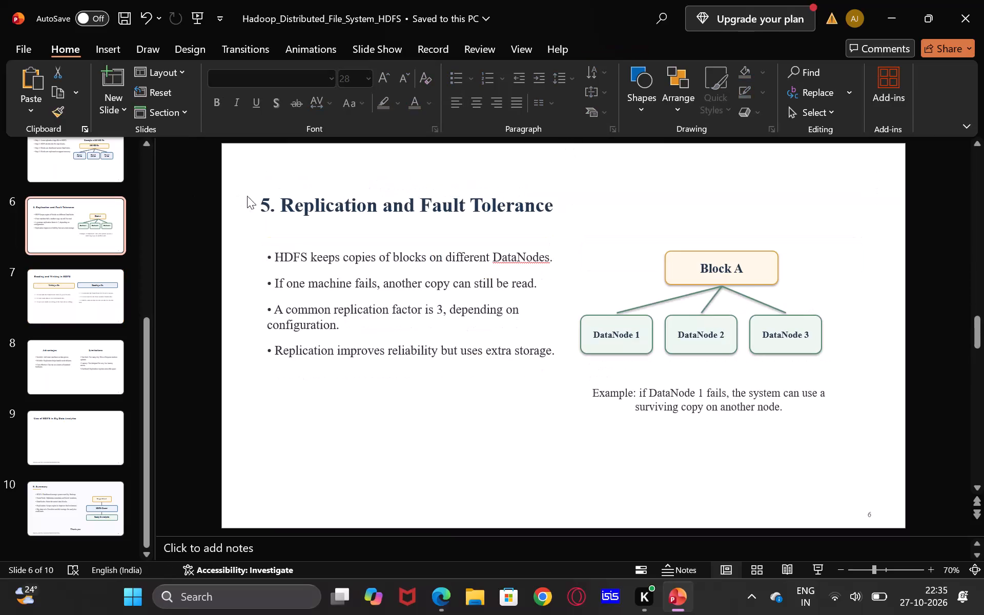
left_click(282, 207)
key("BackSpace")
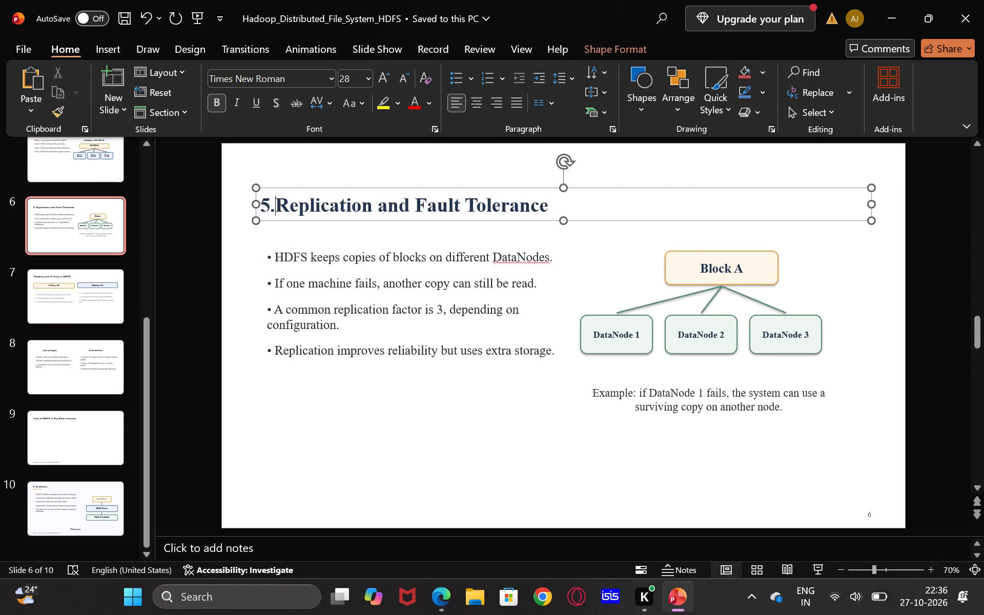
key("BackSpace")
key("BackSpace")
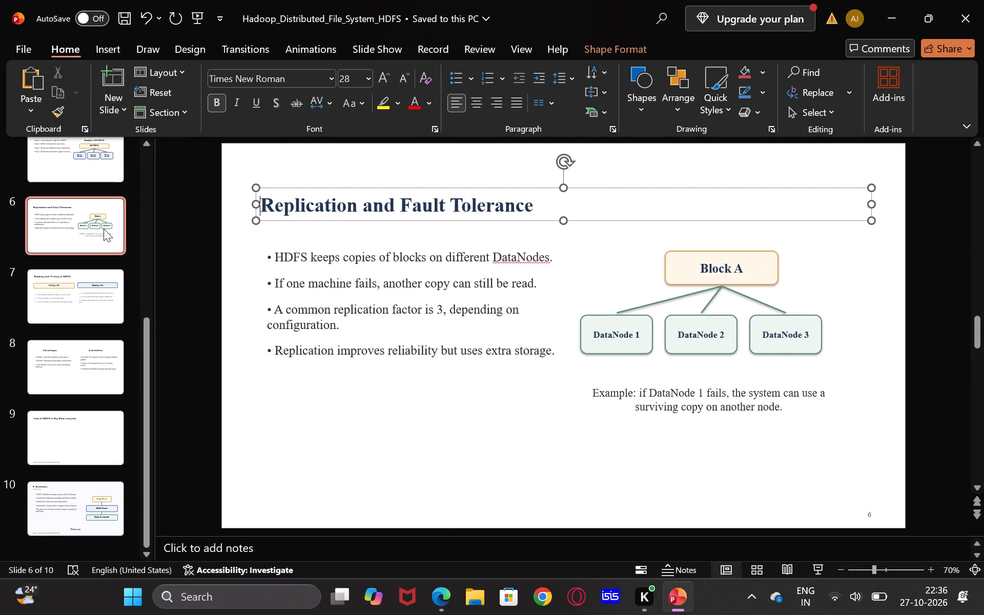
Remove the "4." numbering from slide 5's title, leaving "How HDFS Stores a File", and indent it by one tab.
scroll(104, 229, "up", 2)
left_click(66, 288)
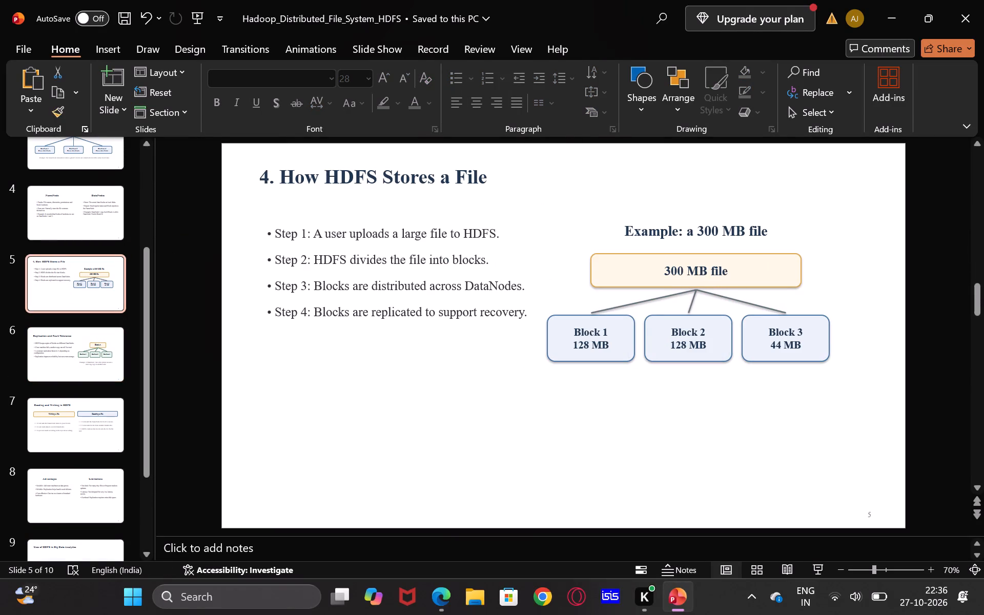
left_click(278, 174)
key("BackSpace")
key("BackSpace")
key("BackSpace")
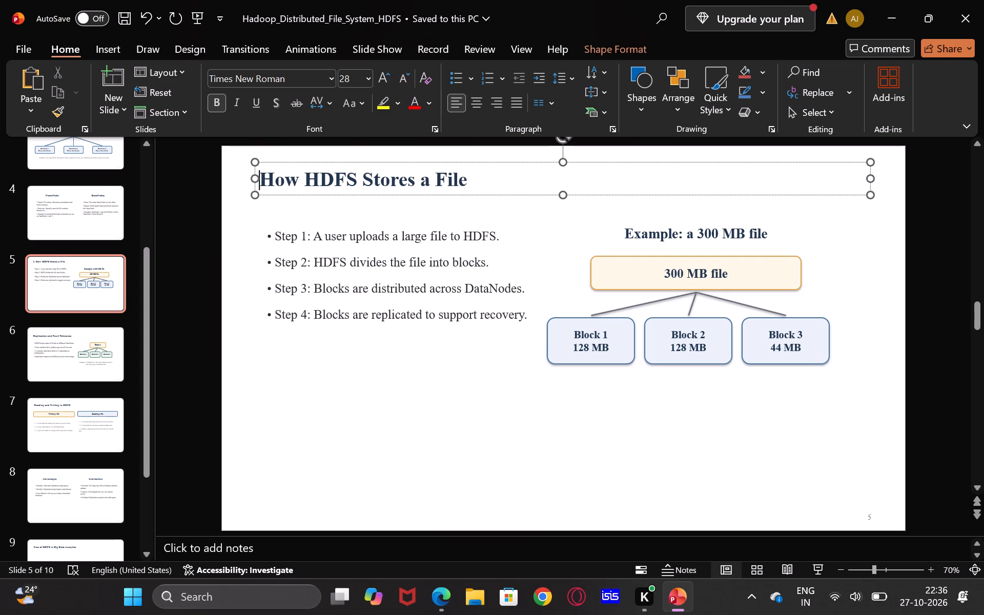
key("Tab")
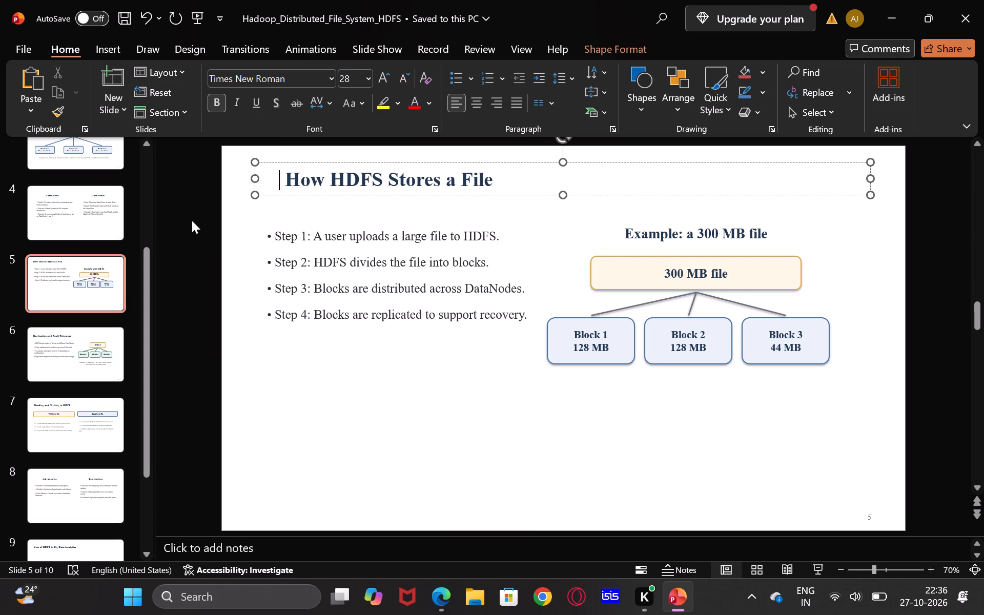
Remove the "2." numbering from slide 3's title, leaving "Basic HDFS Architecture", and indent it by one tab.
left_click(77, 224)
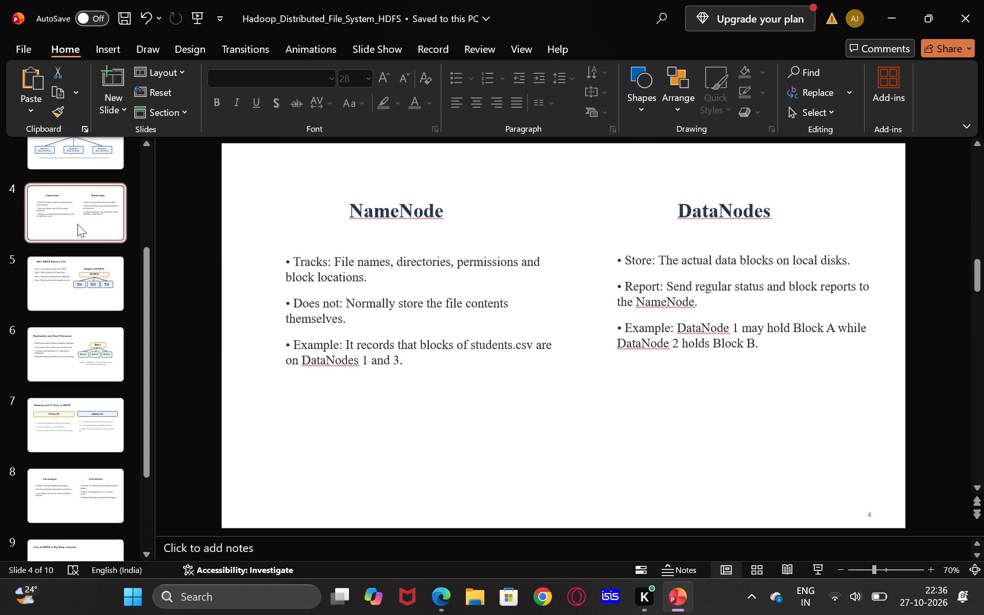
left_click(92, 166)
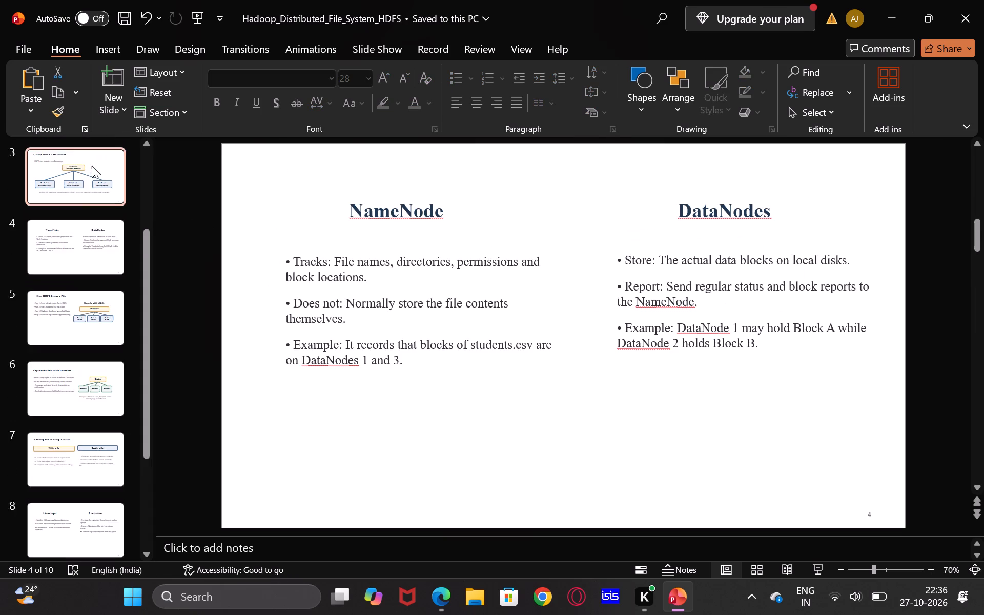
scroll(92, 166, "up", 2)
left_click(282, 176)
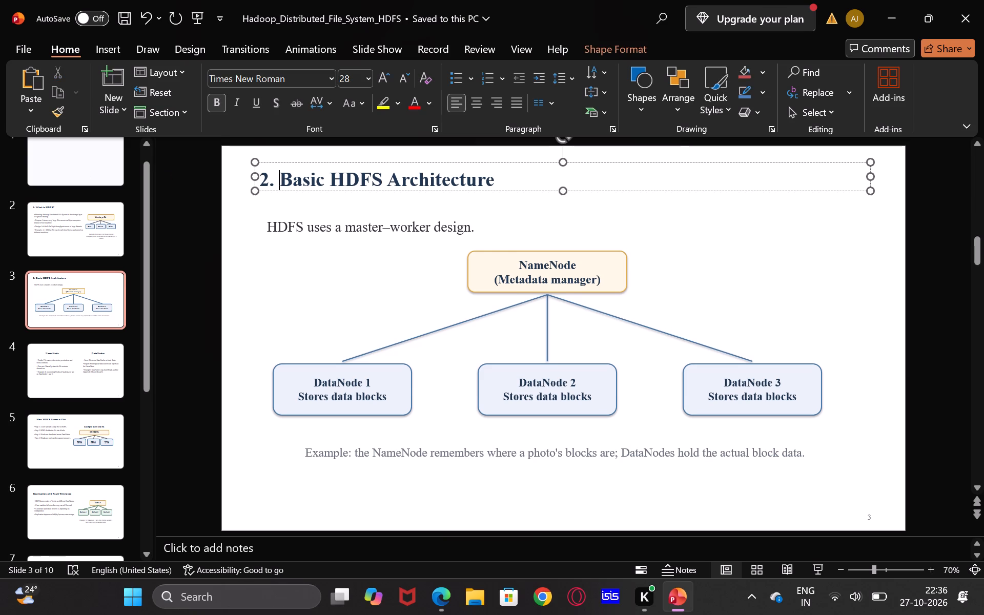
key("BackSpace")
key("BackSpace")
key("BackSpace")
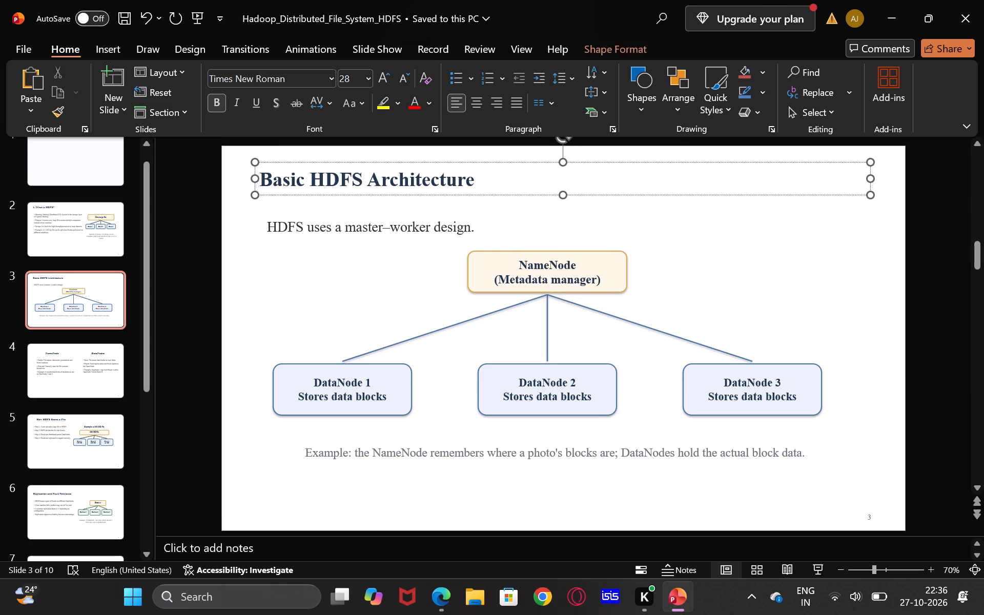
key("Tab")
Look through slides 5 to 9 to check their titles and layout.
scroll(86, 281, "up", 2)
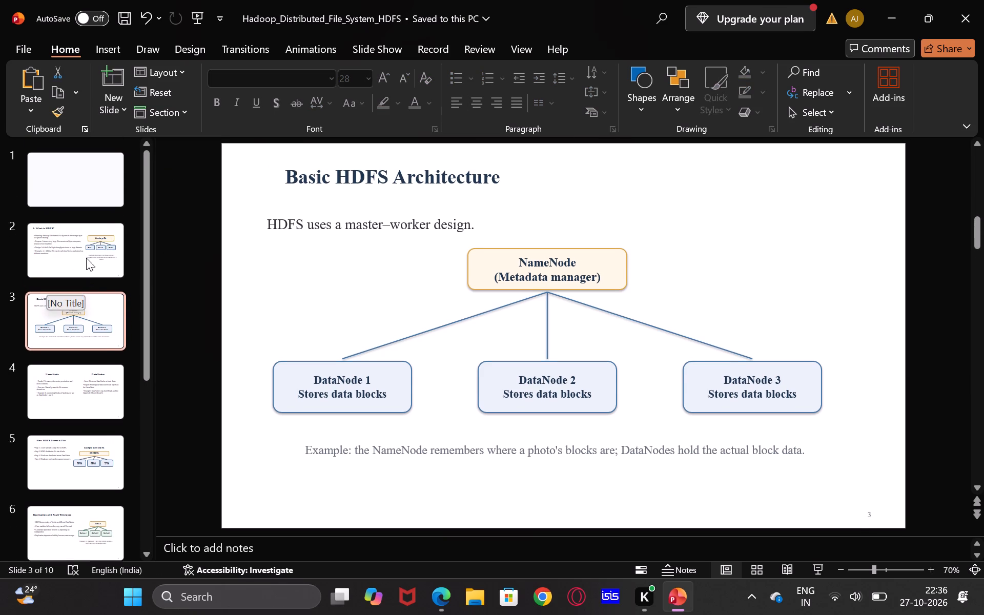
scroll(84, 376, "down", 3)
left_click(74, 220)
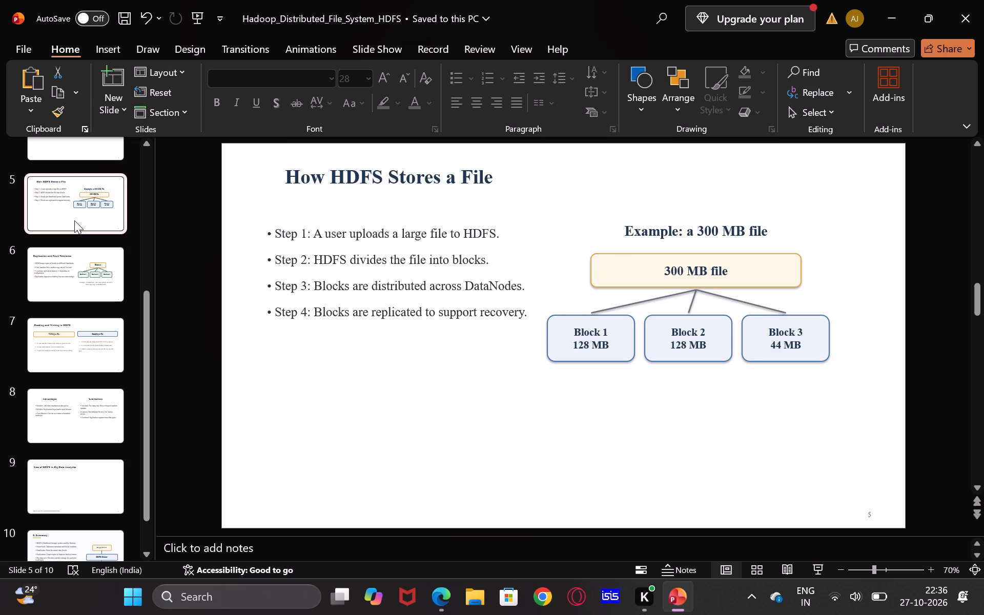
left_click(68, 268)
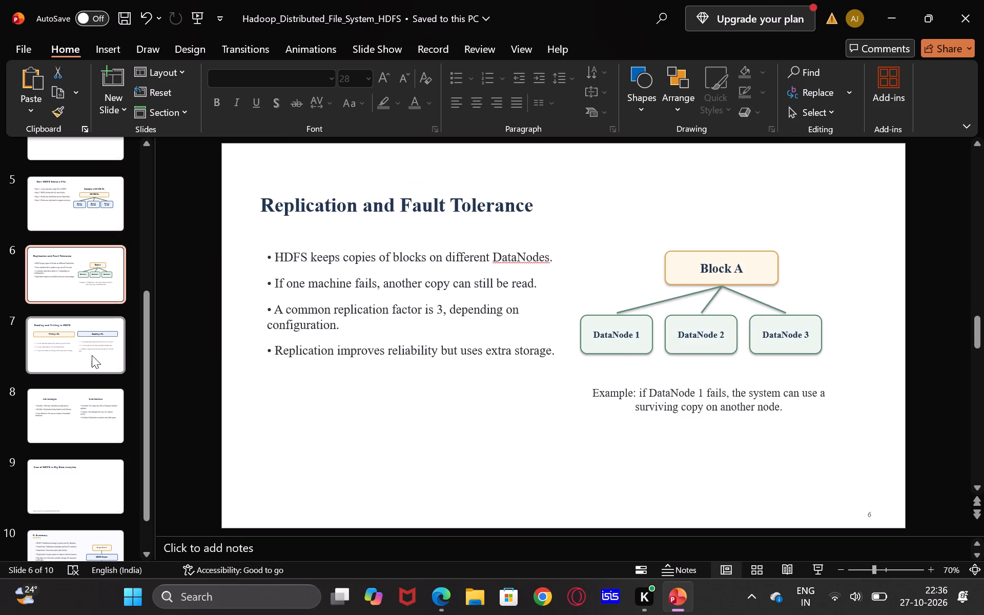
left_click(92, 355)
left_click(86, 417)
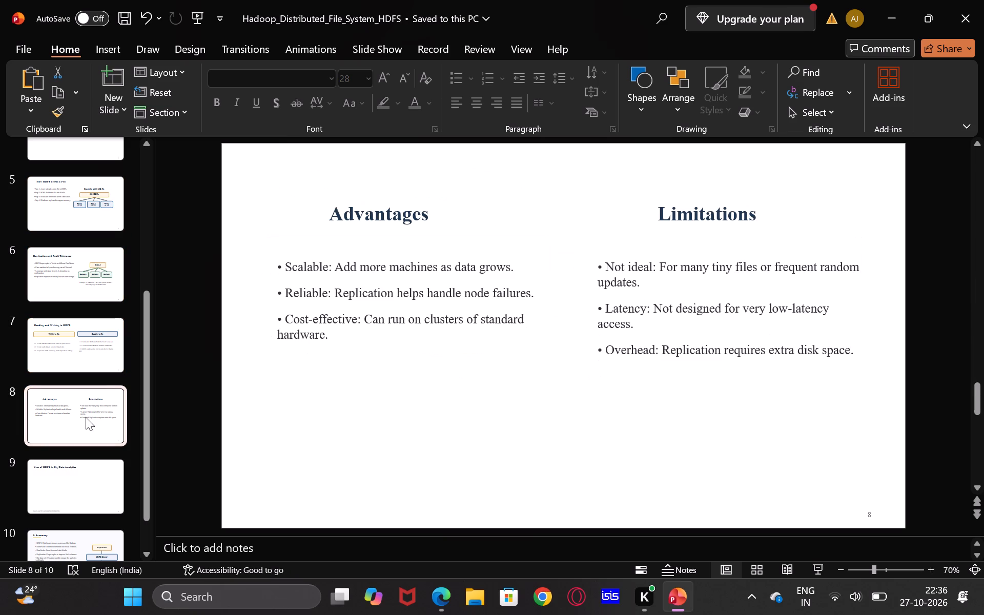
left_click(84, 493)
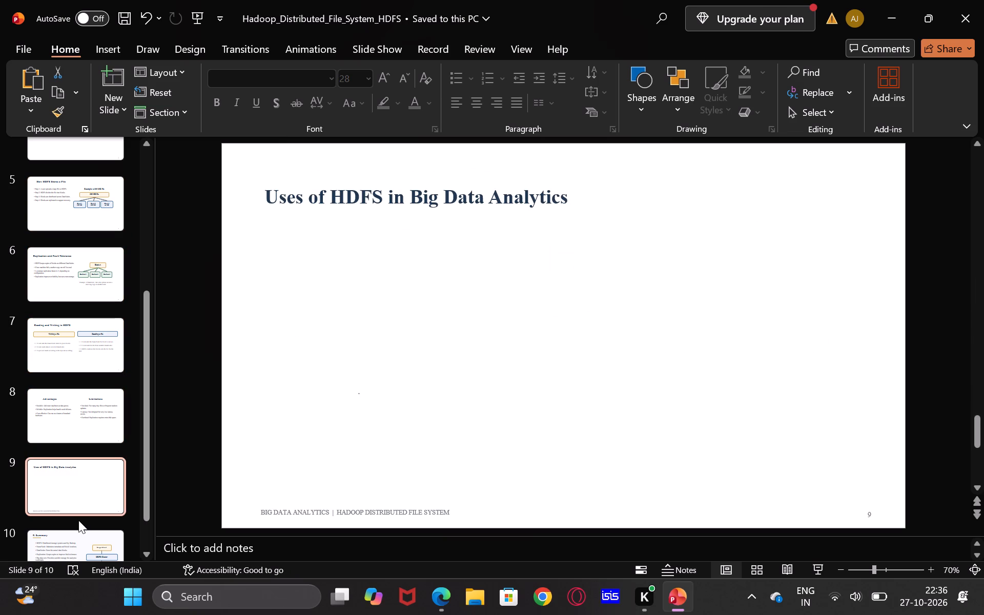
scroll(80, 531, "down", 2)
left_click(87, 497)
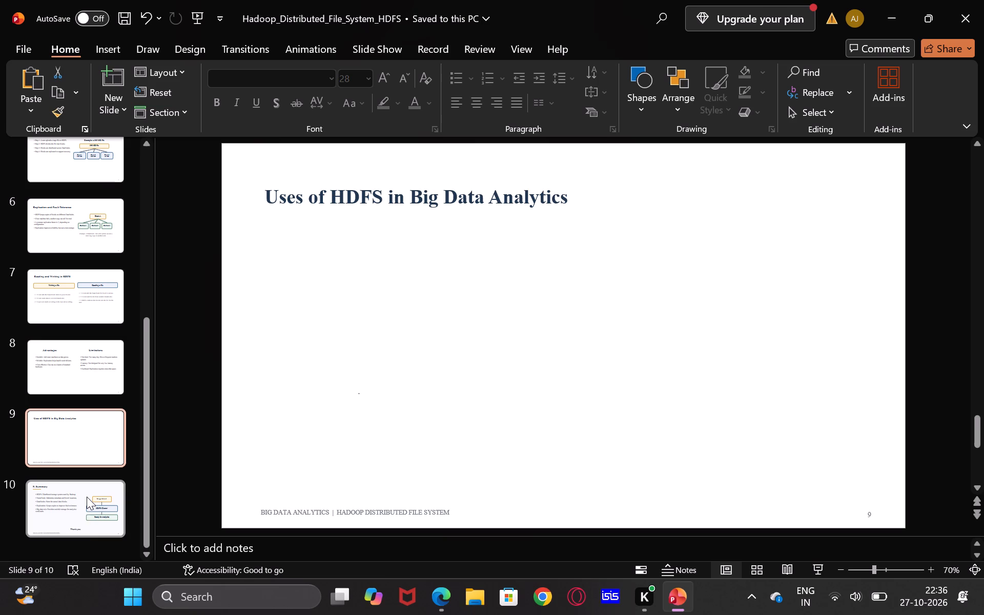
left_click(81, 511)
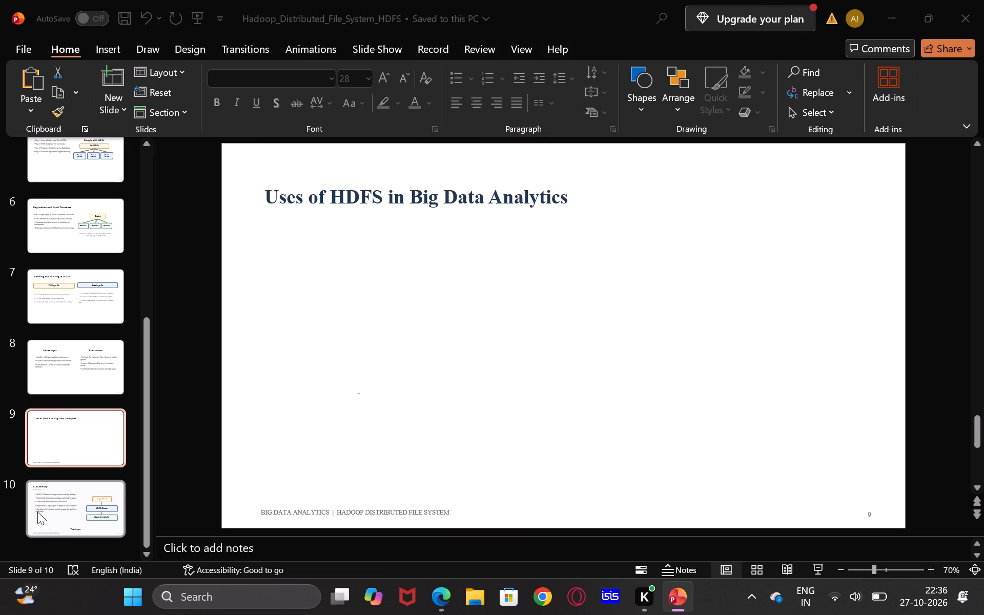
Clear all the summary bullet text from slide 10.
left_click(37, 511)
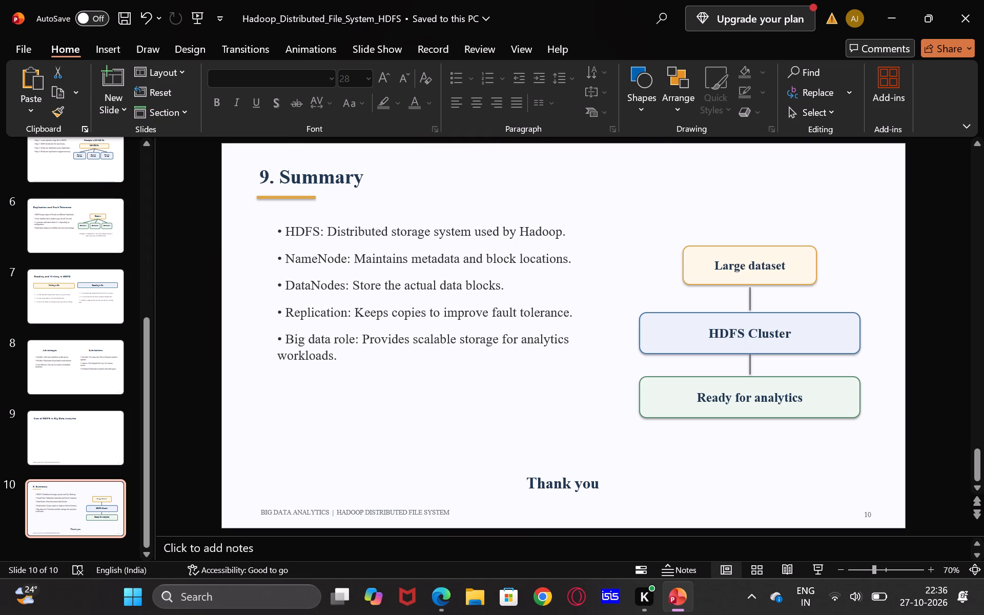
left_click(458, 314)
key("ctrl+a")
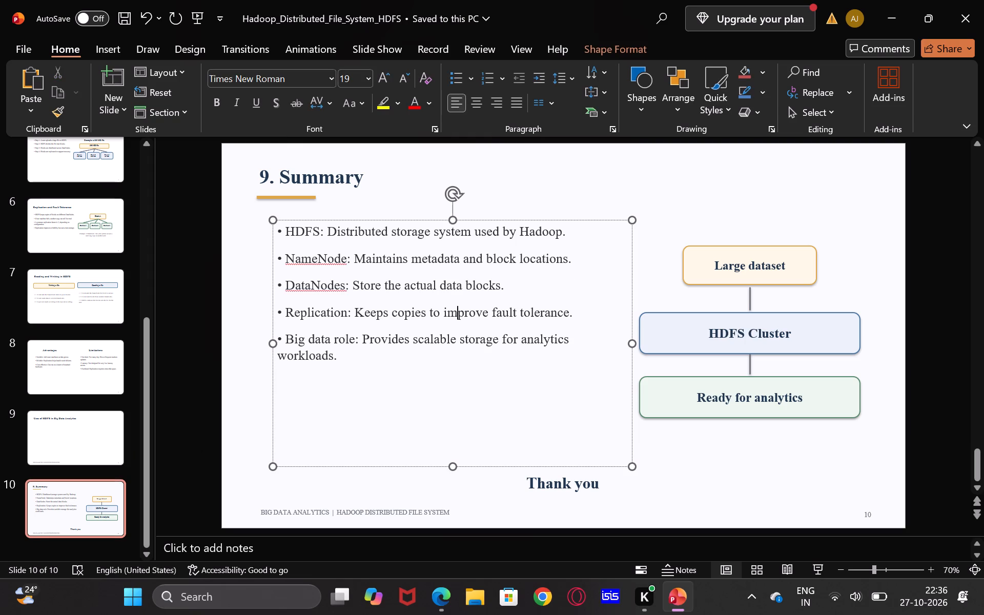
key("BackSpace")
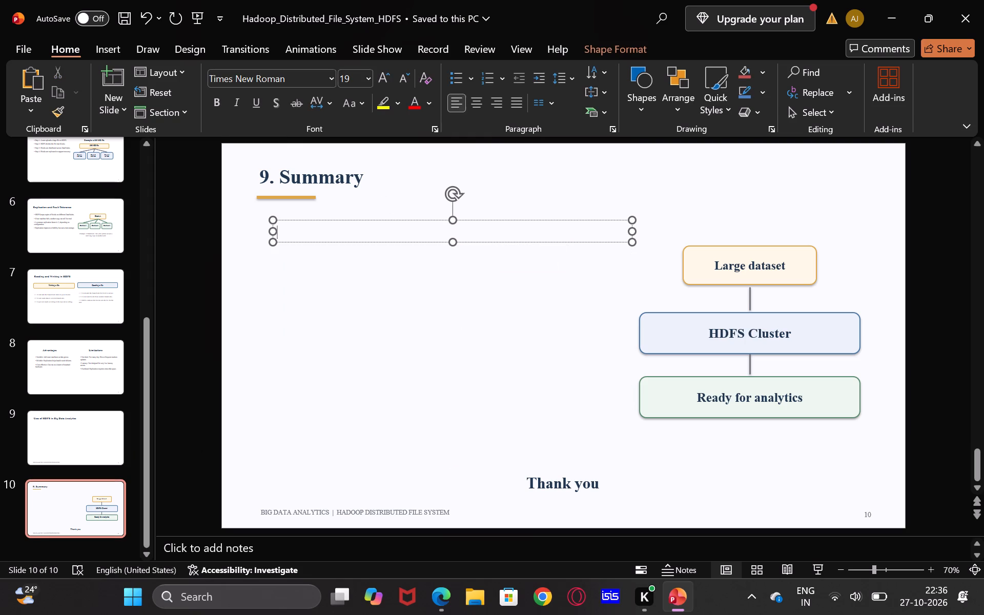
Clear the "9. Summary" title on slide 10 and delete the orange accent line beneath it.
left_click(320, 173)
key("ctrl+a")
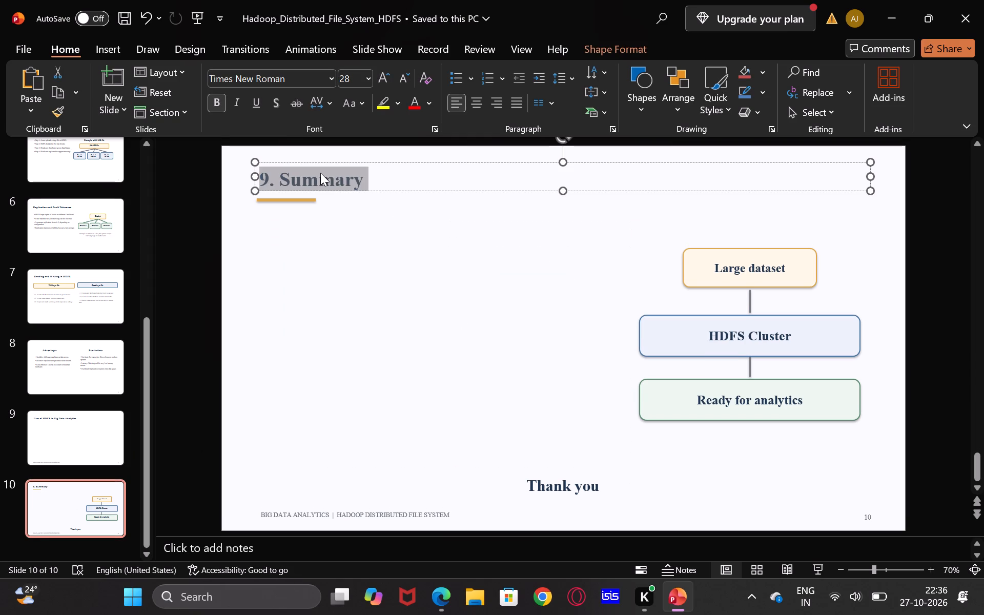
key("BackSpace")
left_click(313, 196)
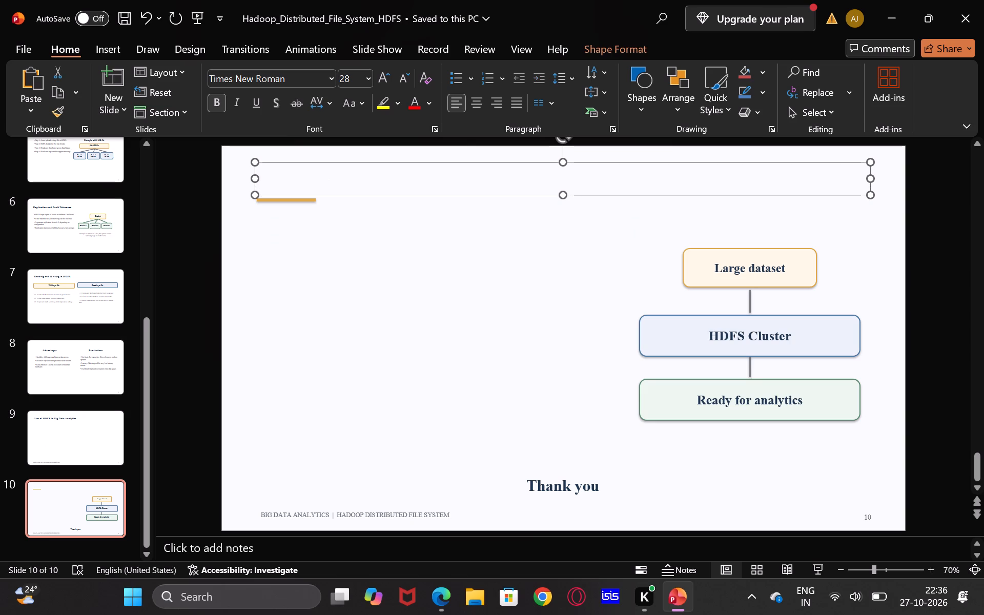
left_click(309, 204)
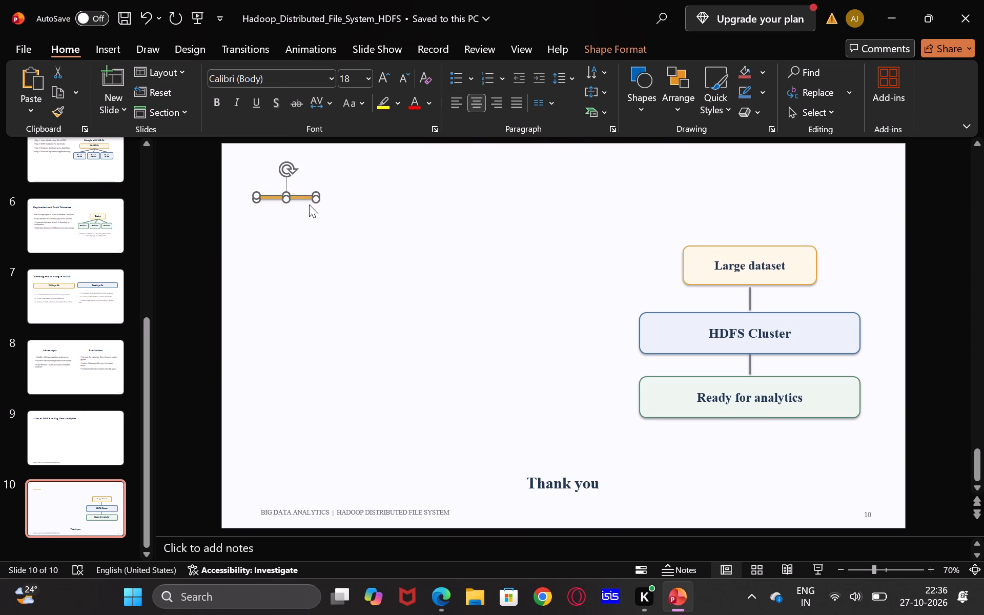
key("Delete")
left_click(322, 167)
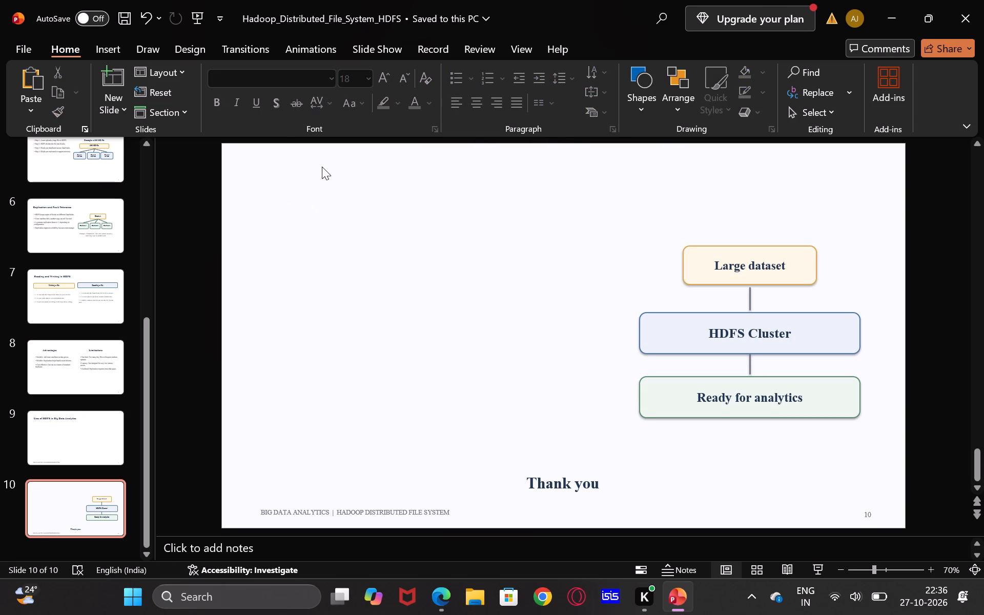
left_click(329, 172)
Delete slide 10's whole diagram: the Large dataset, HDFS Cluster and Ready for analytics boxes with their connectors.
left_click(735, 269)
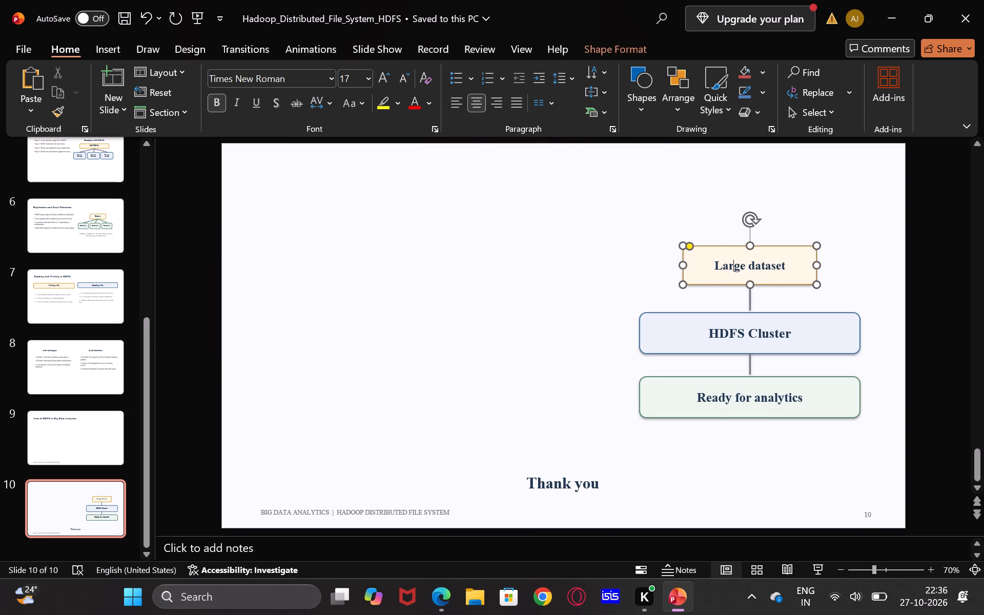
key("ctrl+a")
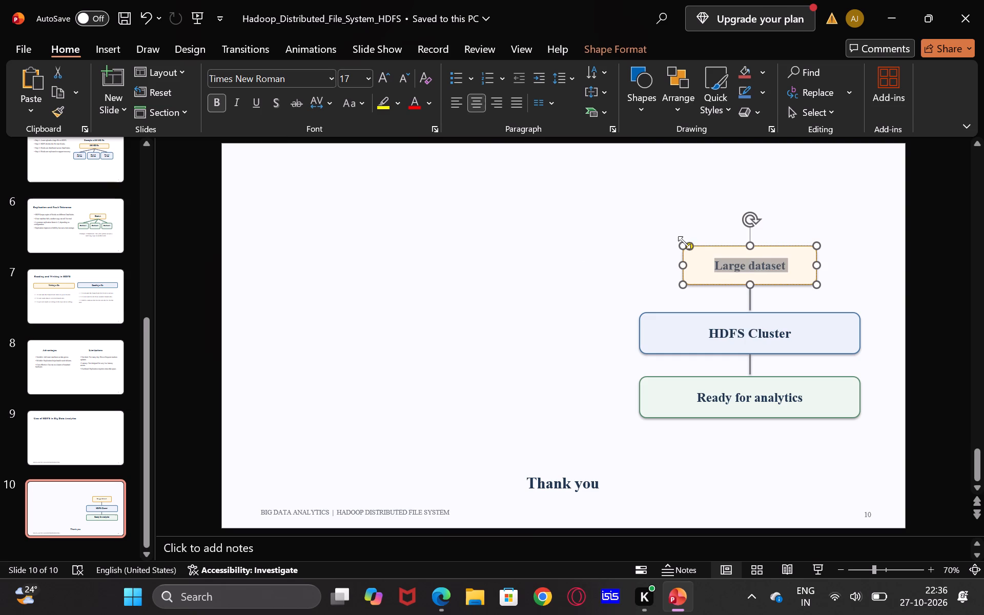
left_click_drag(679, 241, 762, 382)
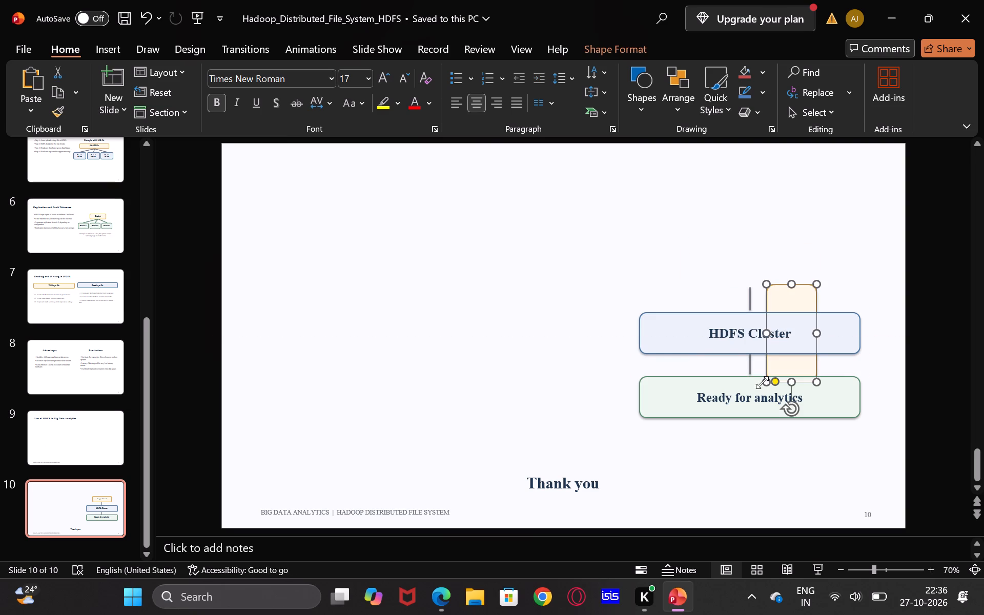
left_click(628, 268)
left_click_drag(635, 254, 872, 417)
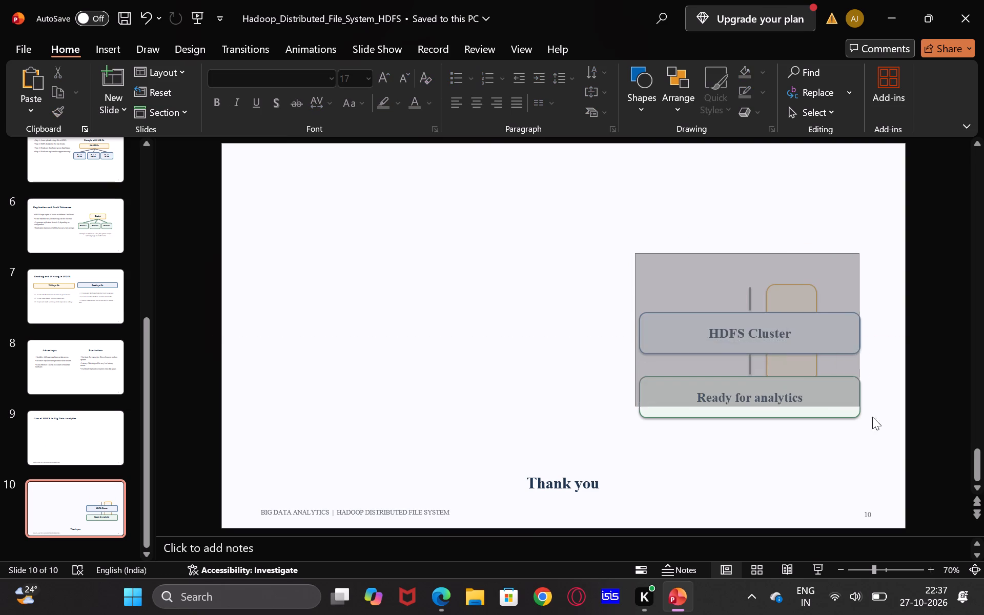
left_click_drag(872, 417, 884, 438)
key("Delete")
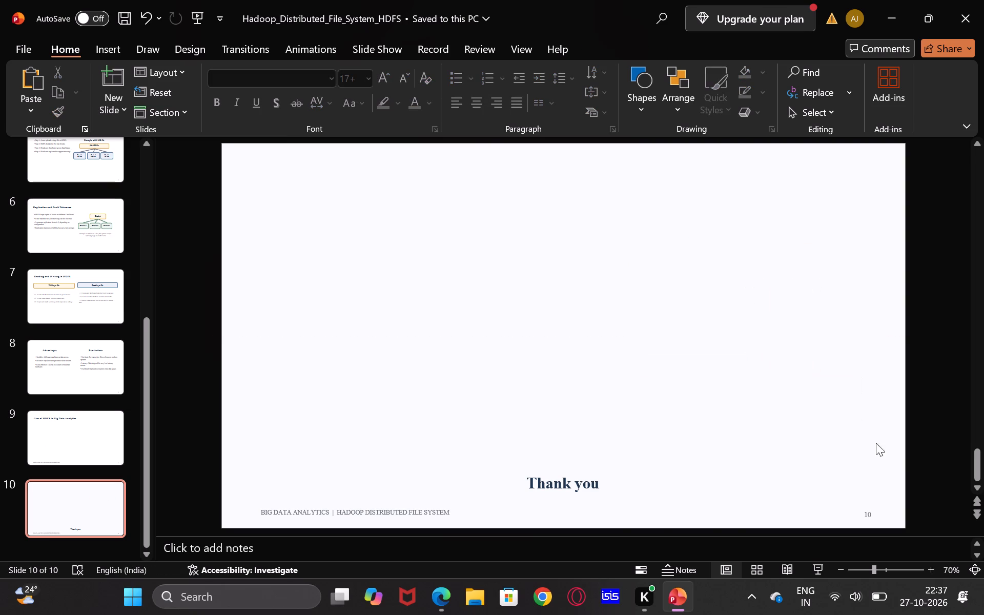
Move the "Thank you" text up to about the middle of slide 10.
left_click(571, 489)
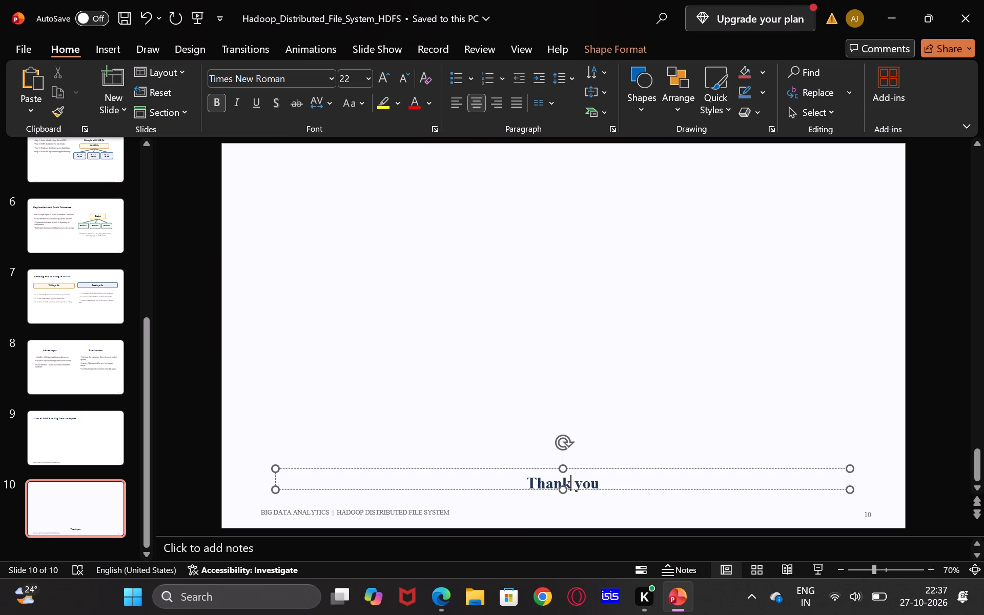
left_click_drag(571, 467, 565, 338)
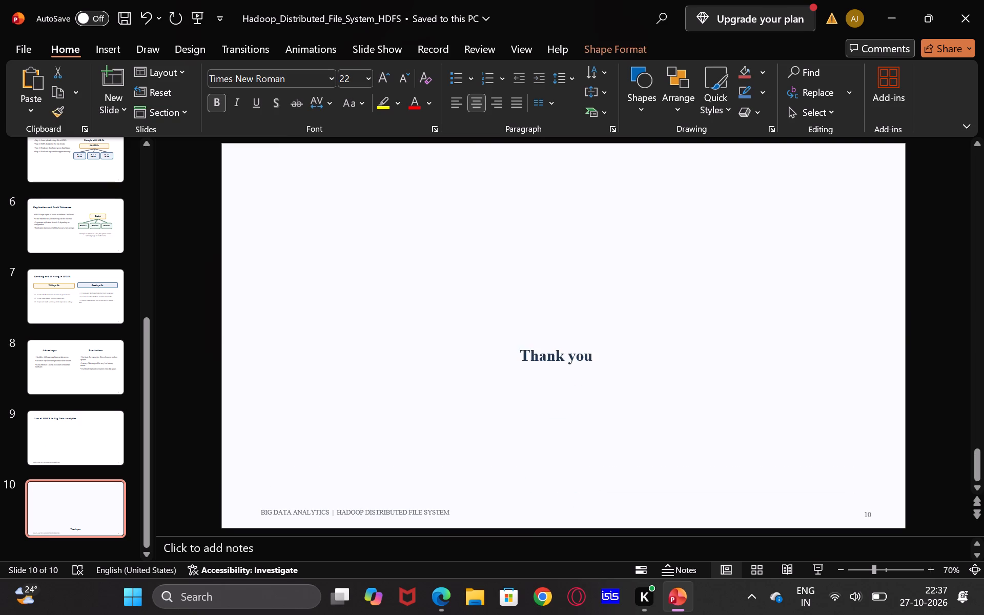
left_click_drag(565, 338, 547, 304)
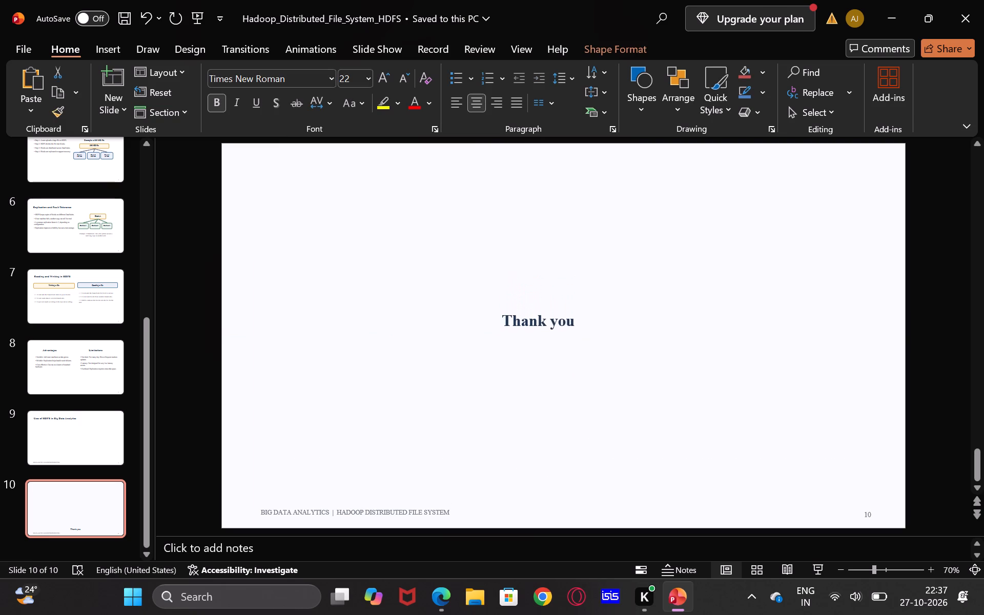
left_click_drag(547, 304, 550, 309)
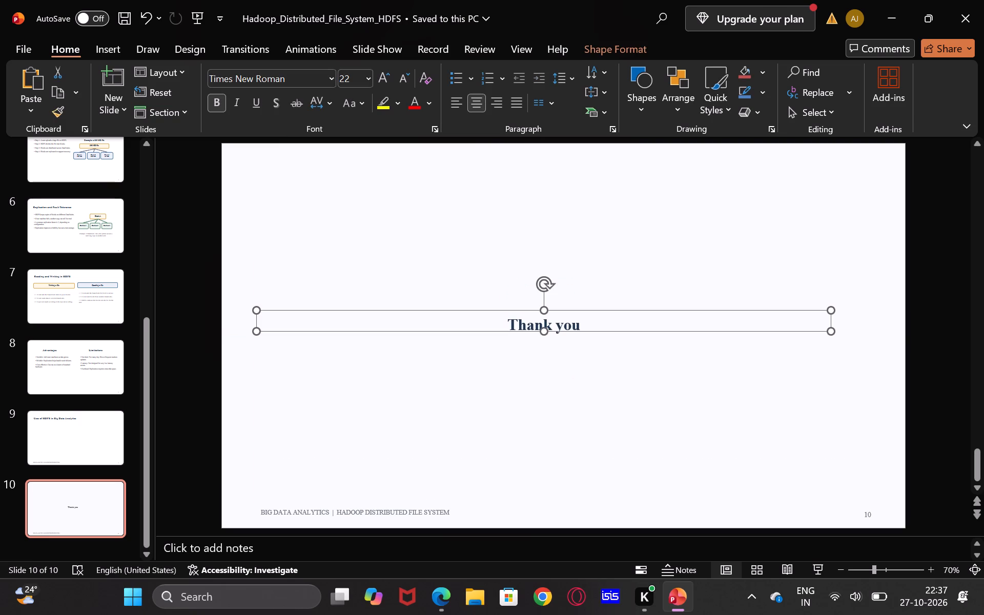
Set the font size of the "Thank you" text to 60.
left_click(550, 317)
key("ctrl+a")
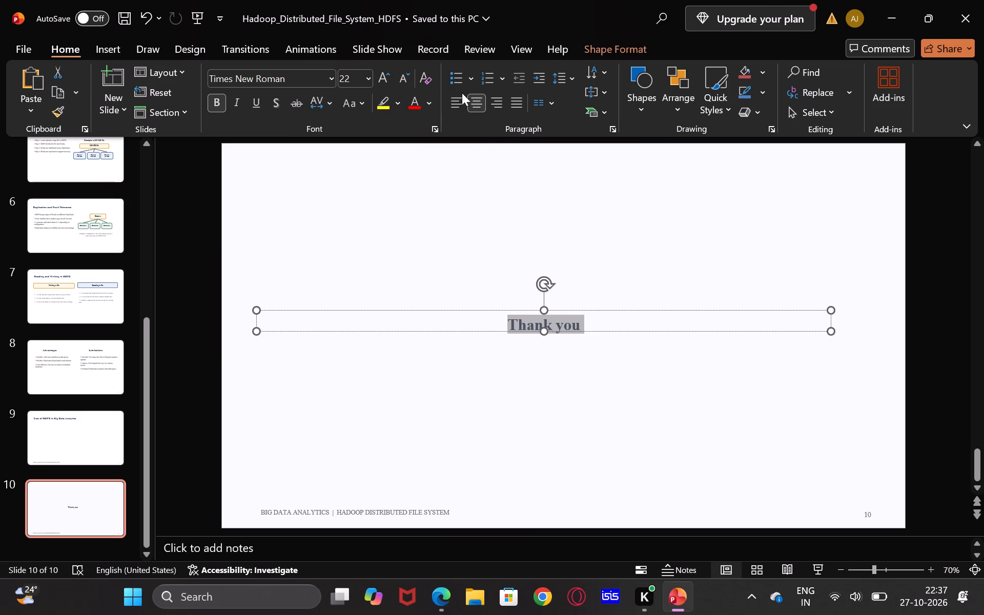
left_click(368, 78)
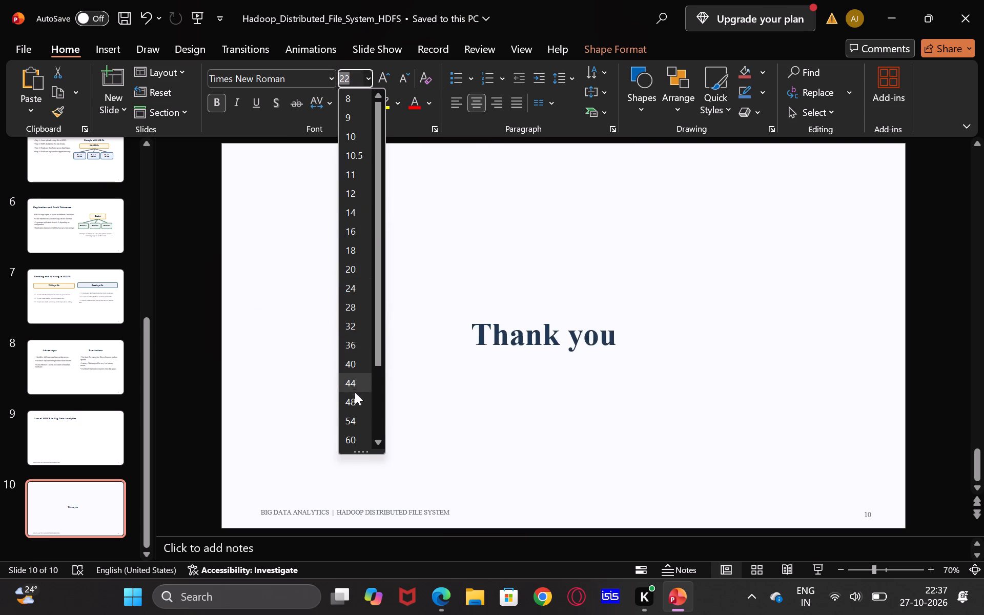
left_click(356, 436)
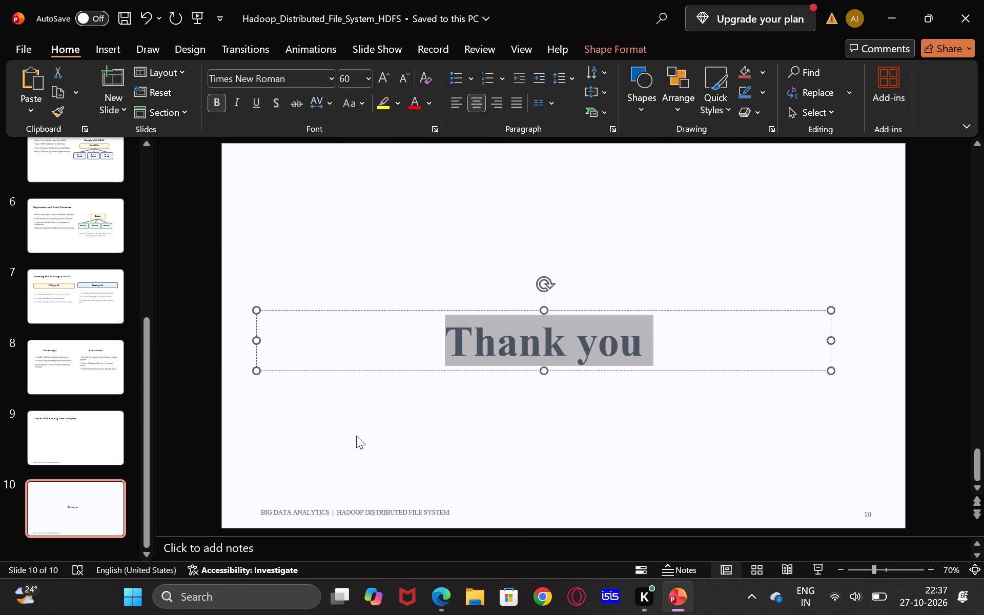
left_click(548, 375)
Delete the "BIG DATA ANALYTICS | HADOOP DISTRIBUTED FILE SYSTEM" footer text from slide 10.
left_click(379, 511)
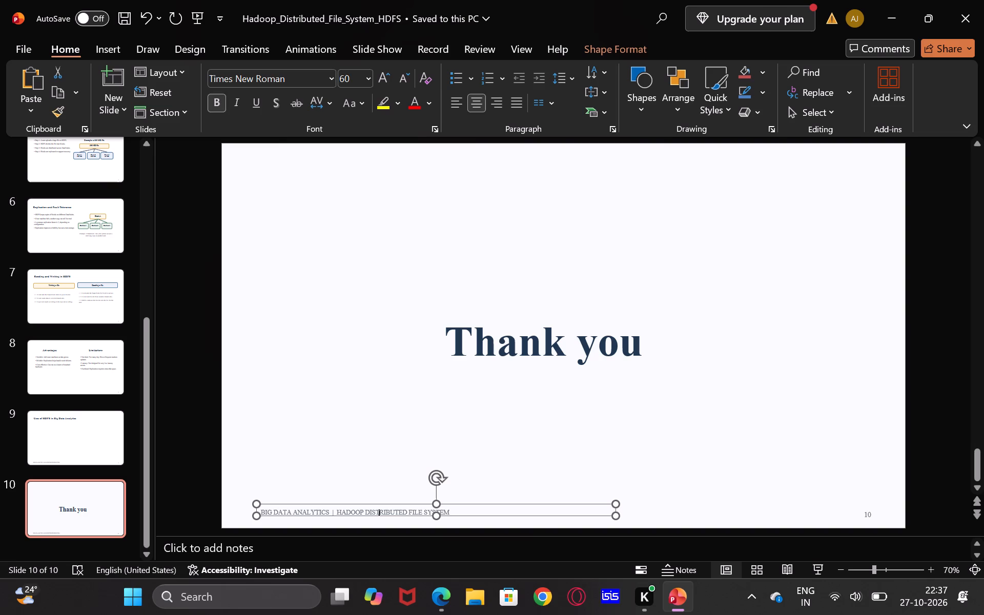
key("ctrl+a")
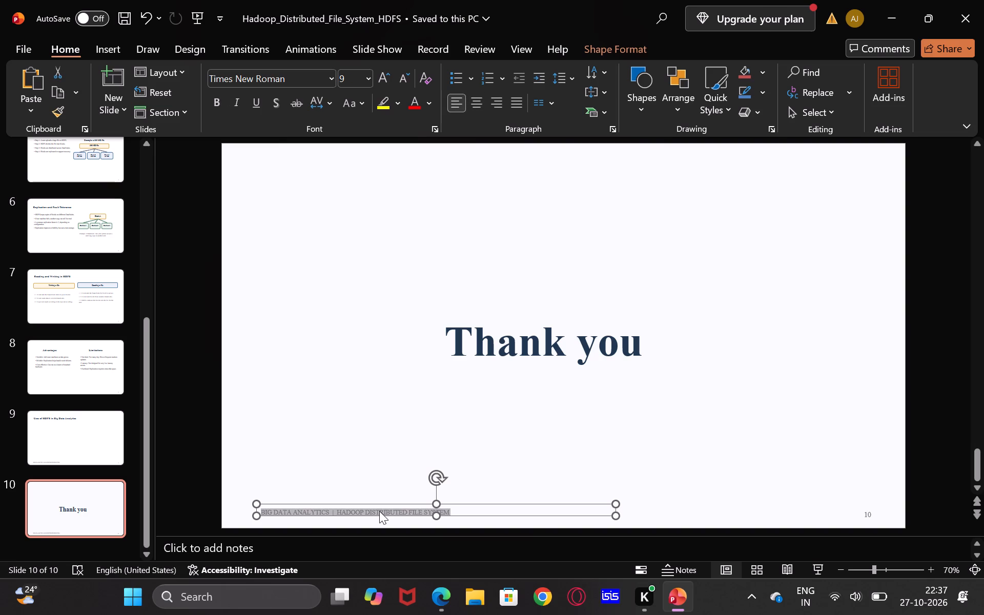
key("Delete")
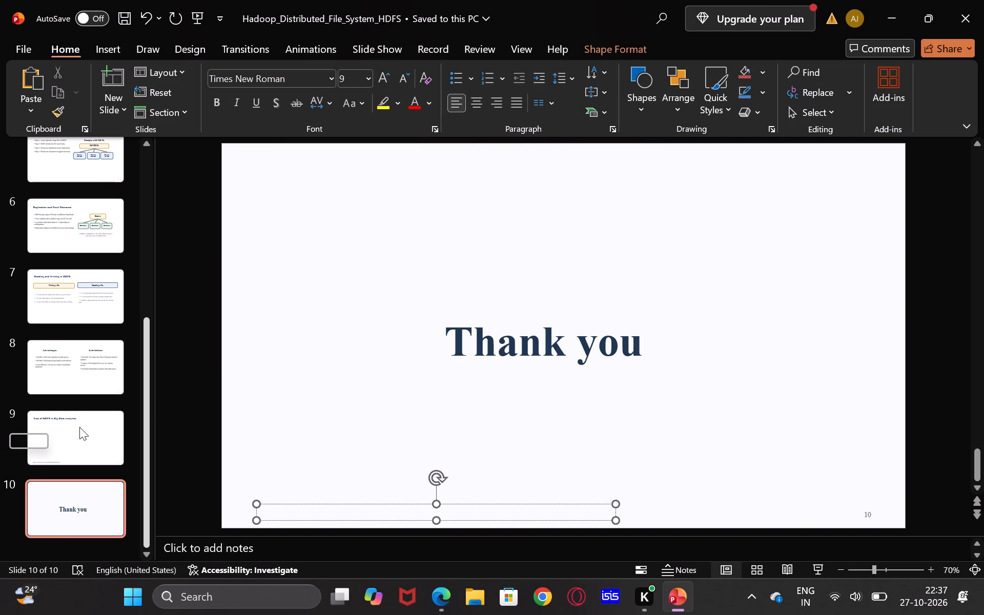
left_click(81, 428)
left_click(430, 602)
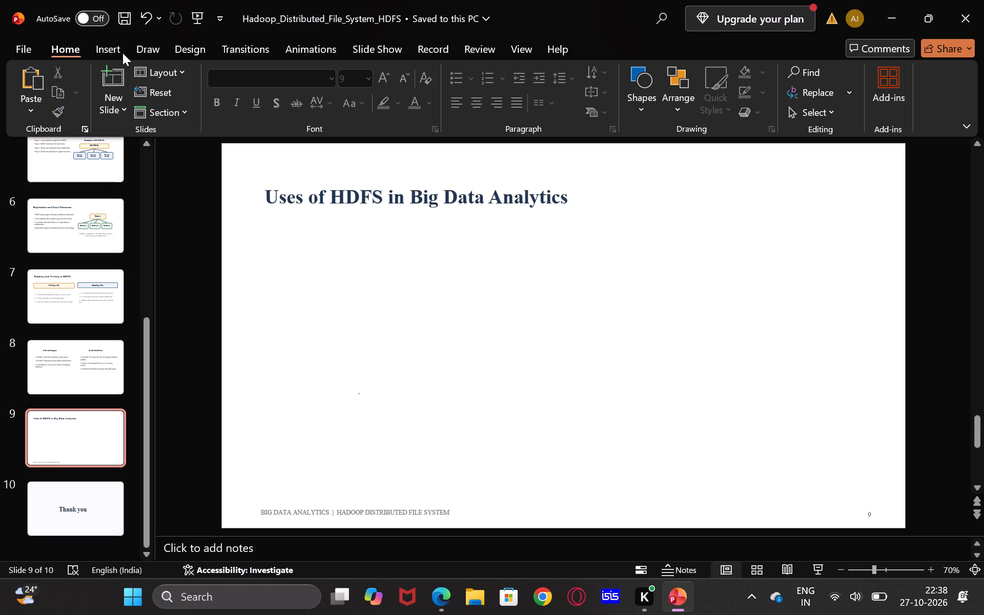
left_click(116, 55)
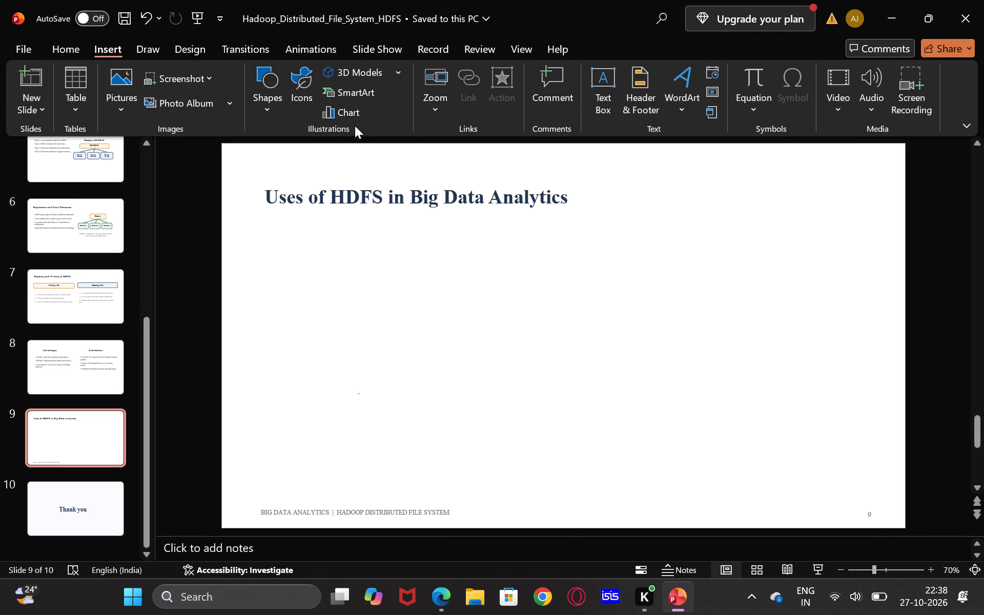
left_click(607, 92)
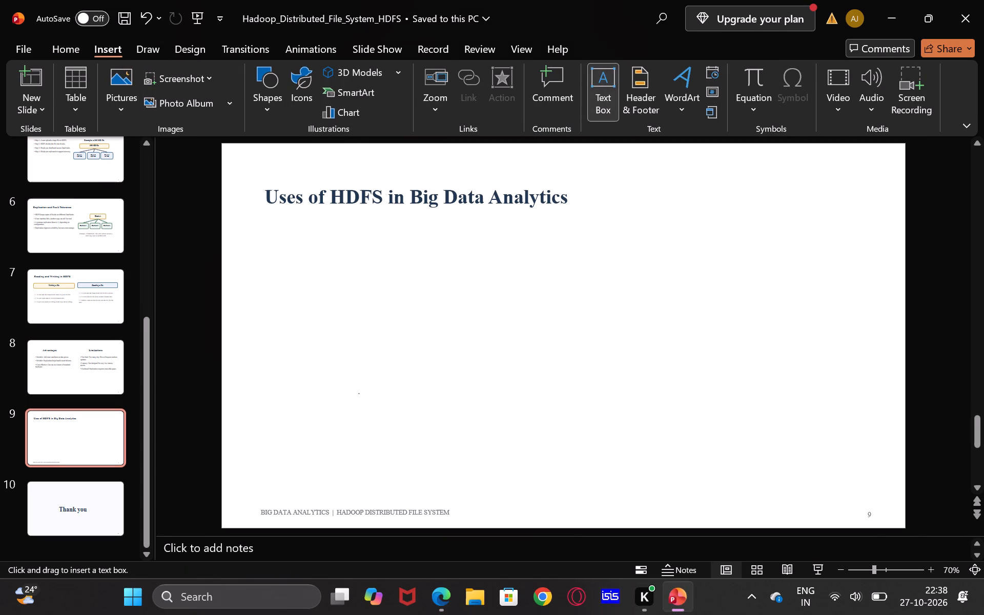
left_click(294, 253)
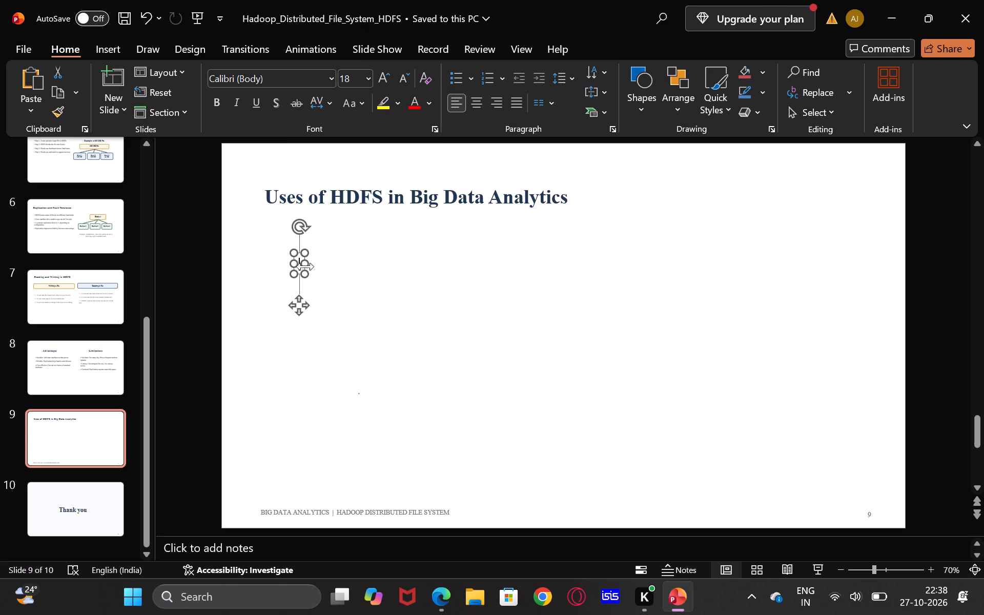
left_click_drag(302, 273, 736, 431)
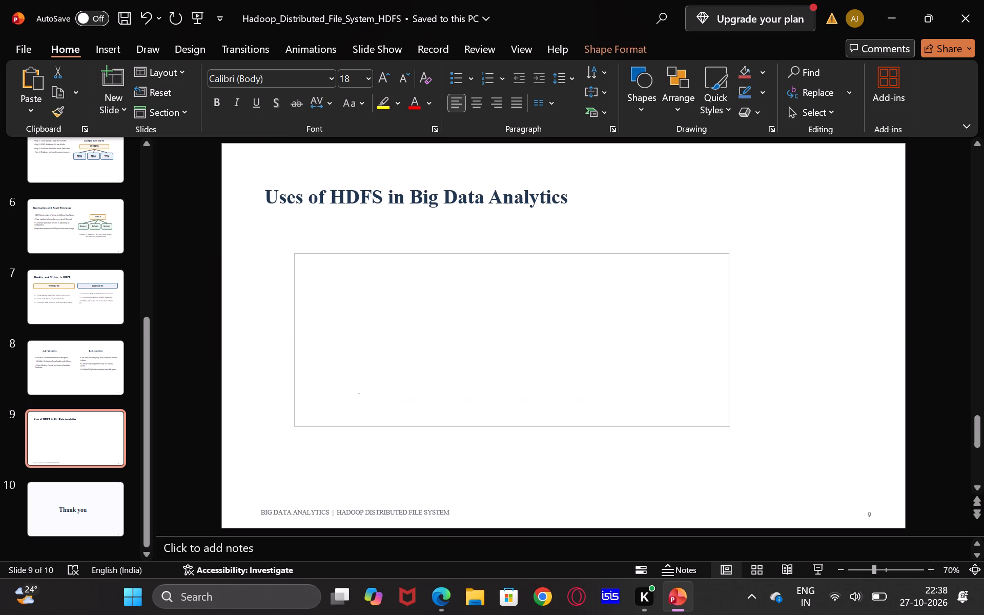
left_click_drag(736, 431, 858, 483)
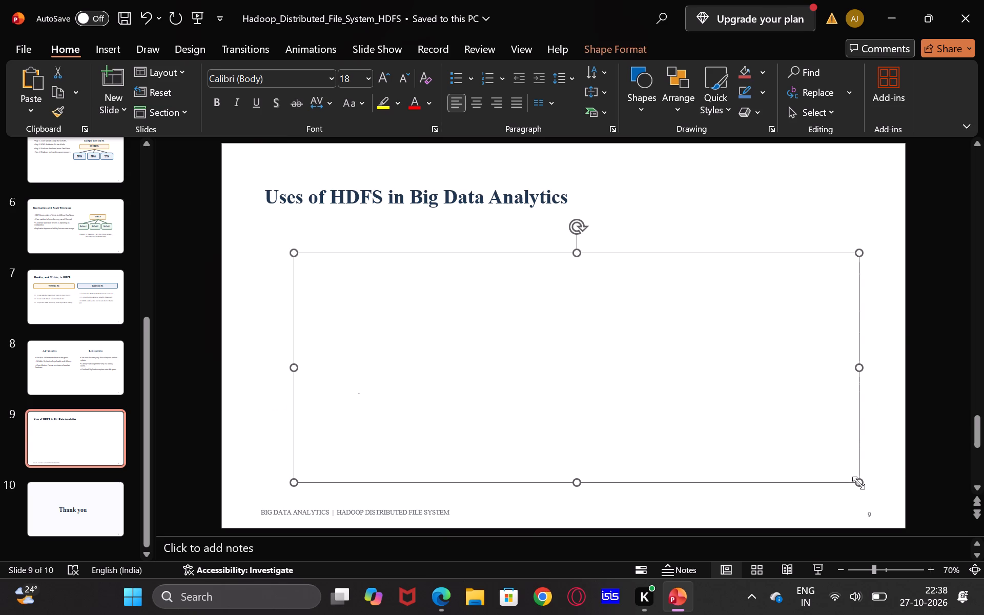
Shift slide 9's empty text box up and left under the title, then extend its lower-right corner outward.
left_click(415, 298)
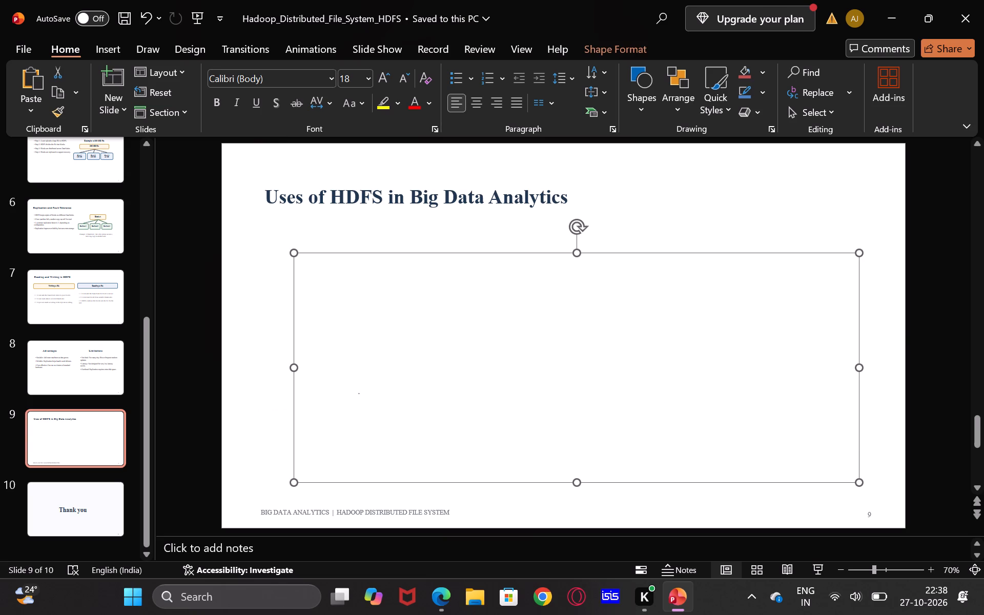
left_click(334, 273)
left_click_drag(376, 253, 333, 230)
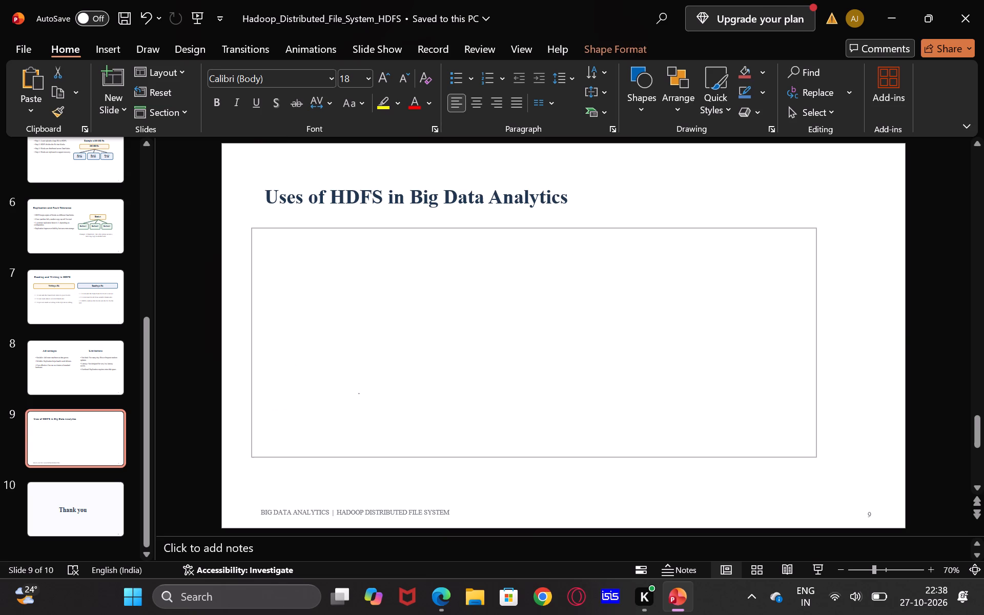
left_click_drag(333, 230, 355, 239)
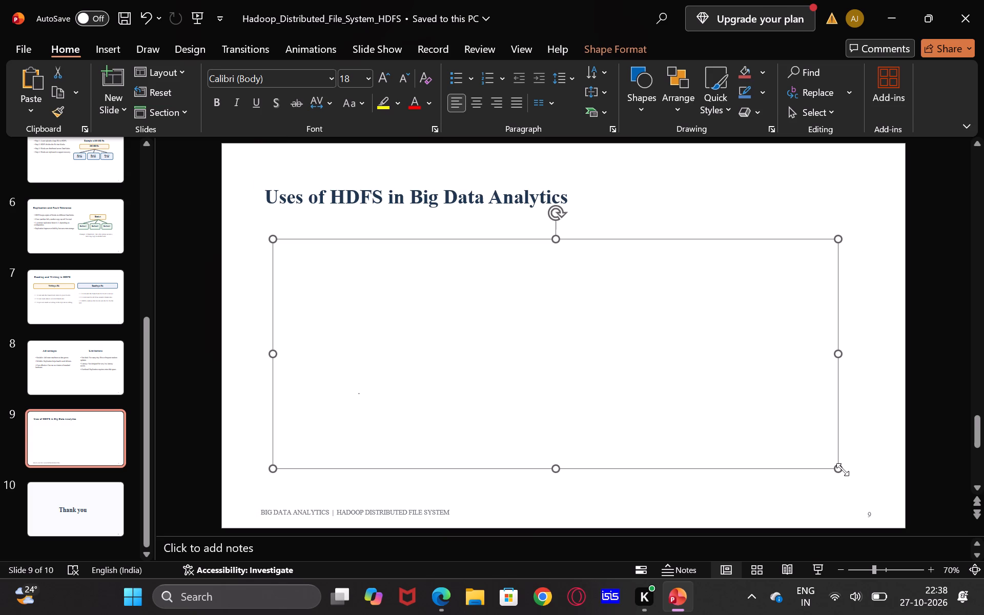
left_click_drag(843, 469, 866, 487)
Paste the copied HDFS uses into slide 9's text box.
left_click(591, 407)
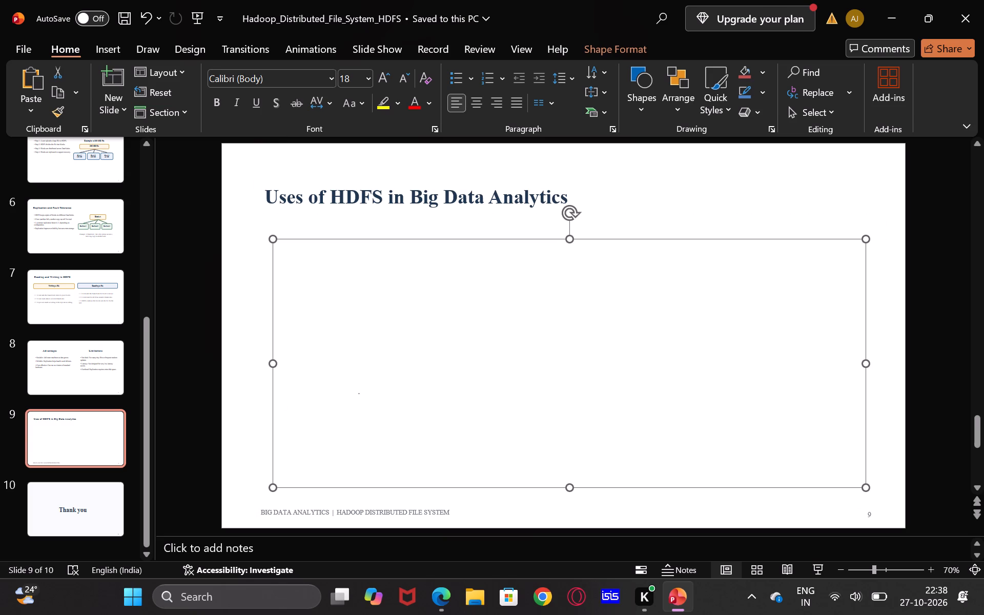
left_click(326, 270)
left_click(298, 256)
key("ctrl+v")
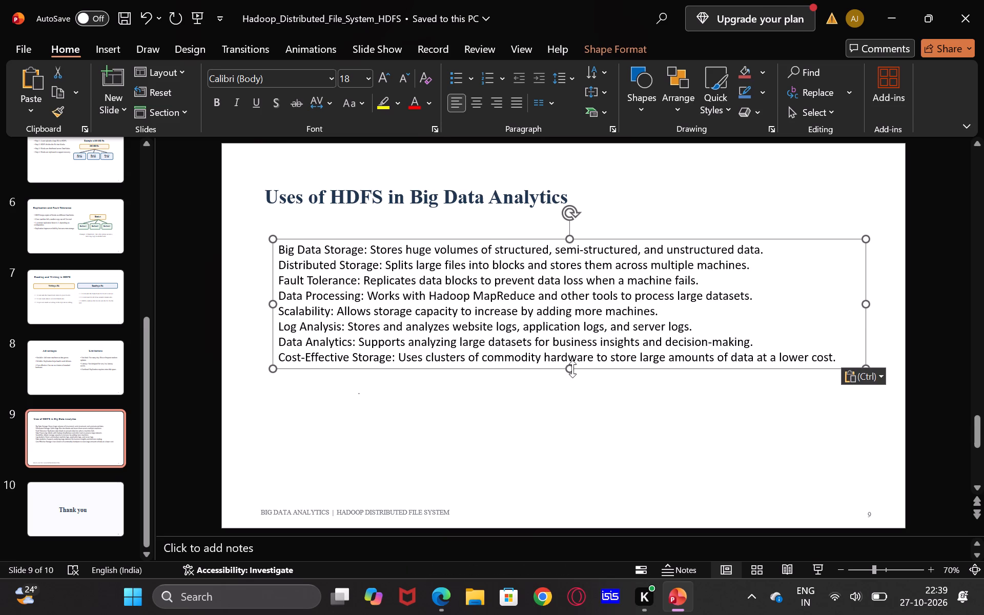
left_click_drag(572, 369, 590, 442)
Set the font size of all the HDFS uses text on slide 9 to 20.
left_click(471, 262)
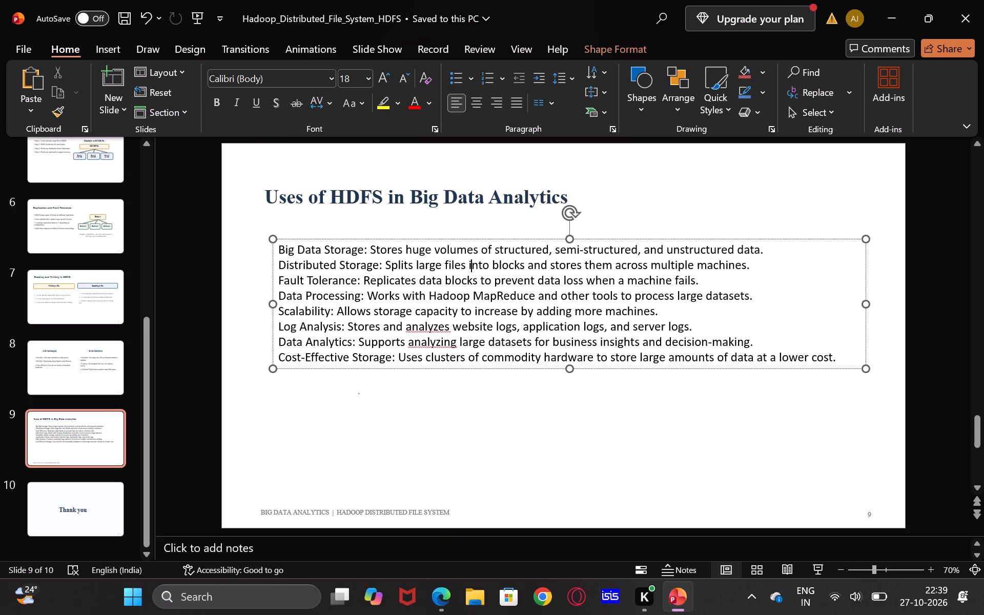
key("ctrl+a")
left_click(366, 84)
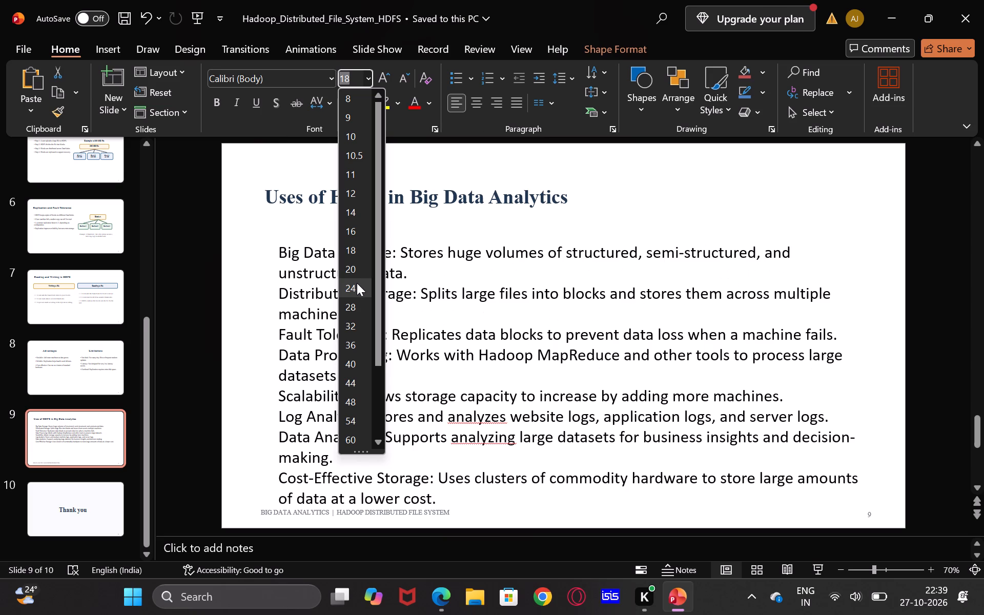
left_click(357, 273)
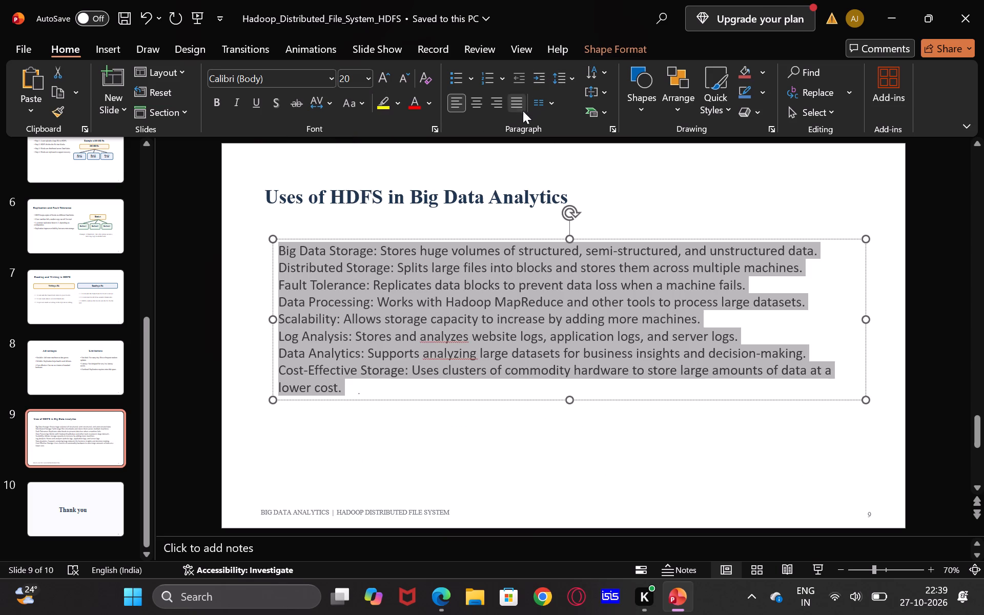
Set the line spacing of slide 9's HDFS uses text to 1.5.
left_click(550, 106)
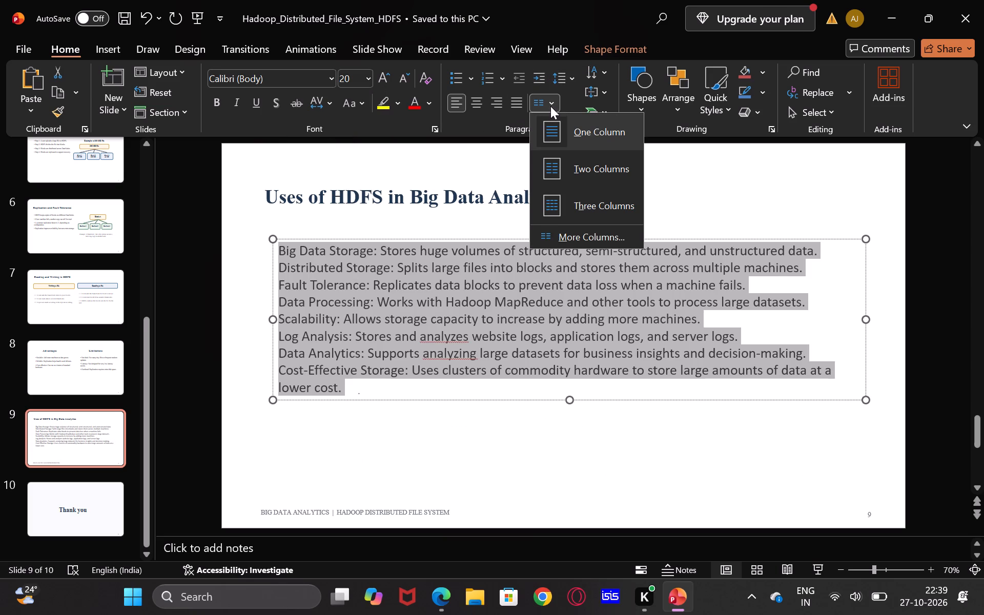
left_click(570, 75)
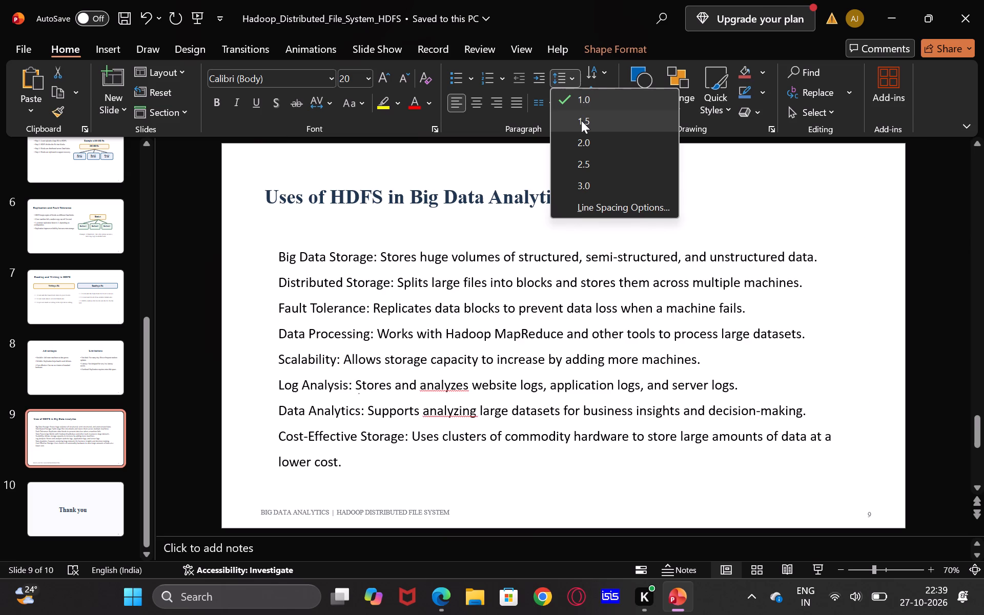
left_click(581, 120)
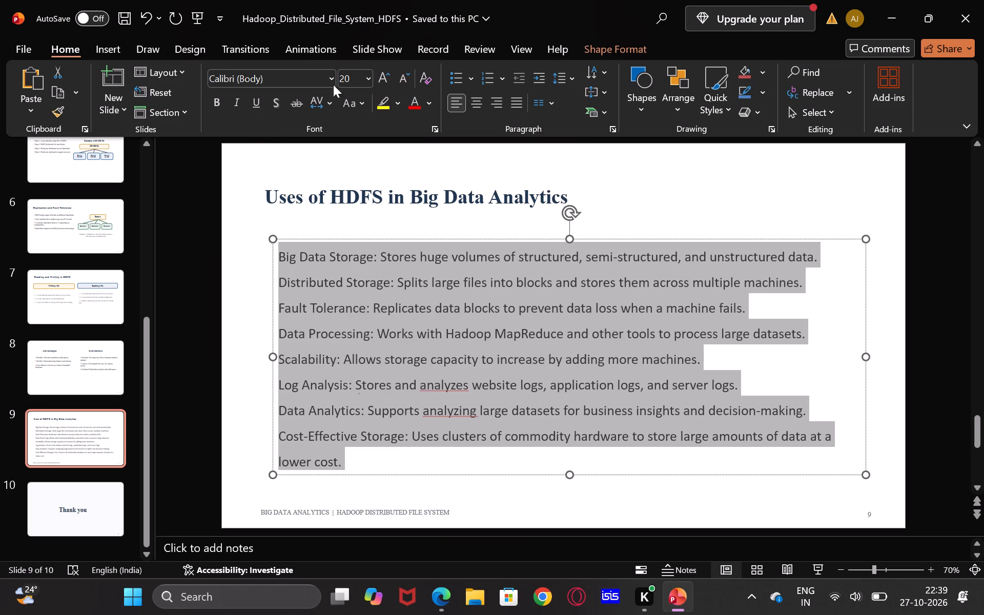
Change the font of slide 9's HDFS uses text to Times New Roman.
left_click(331, 82)
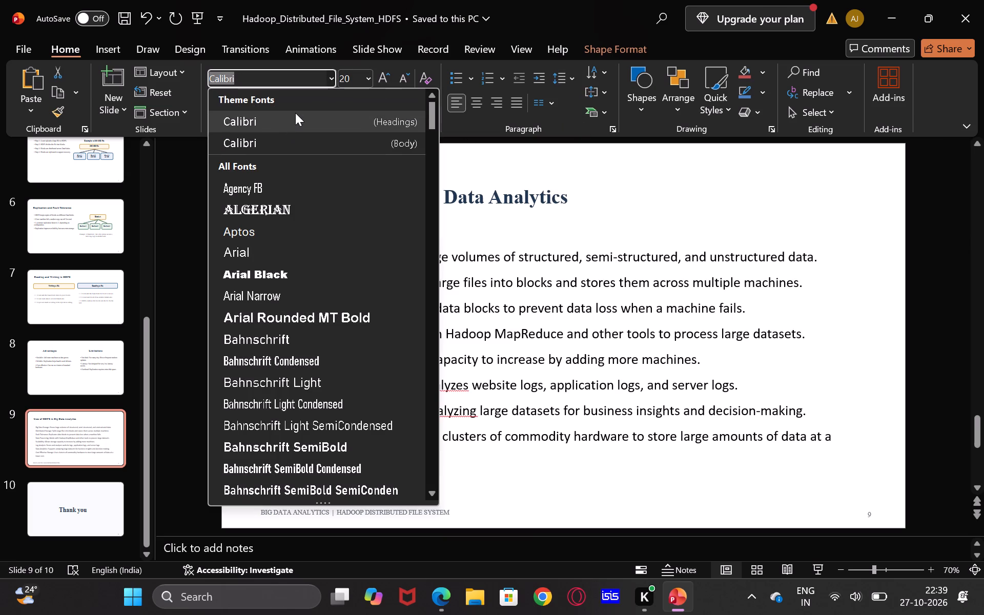
type("ti")
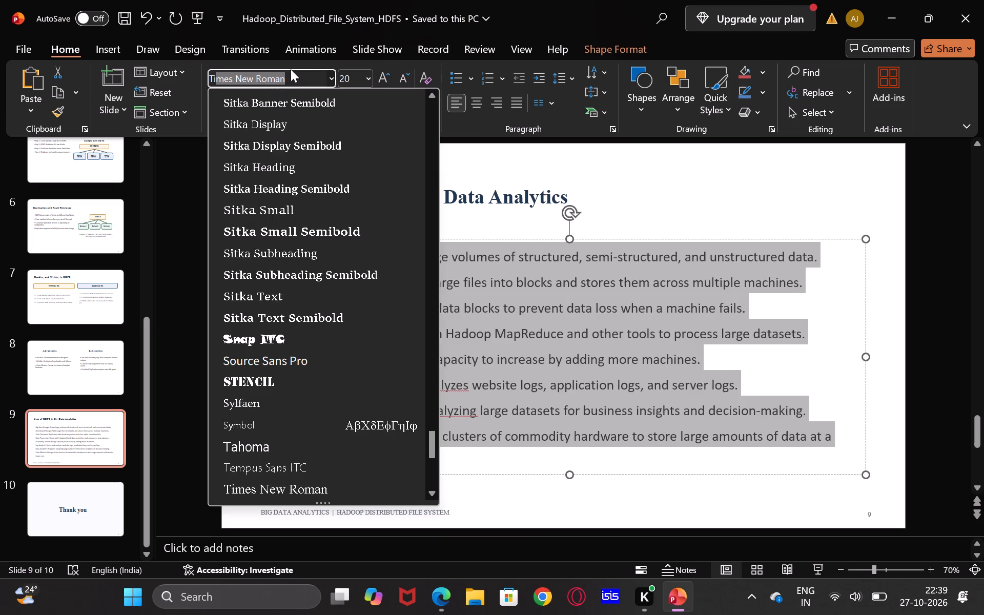
key("Return")
left_click(239, 216)
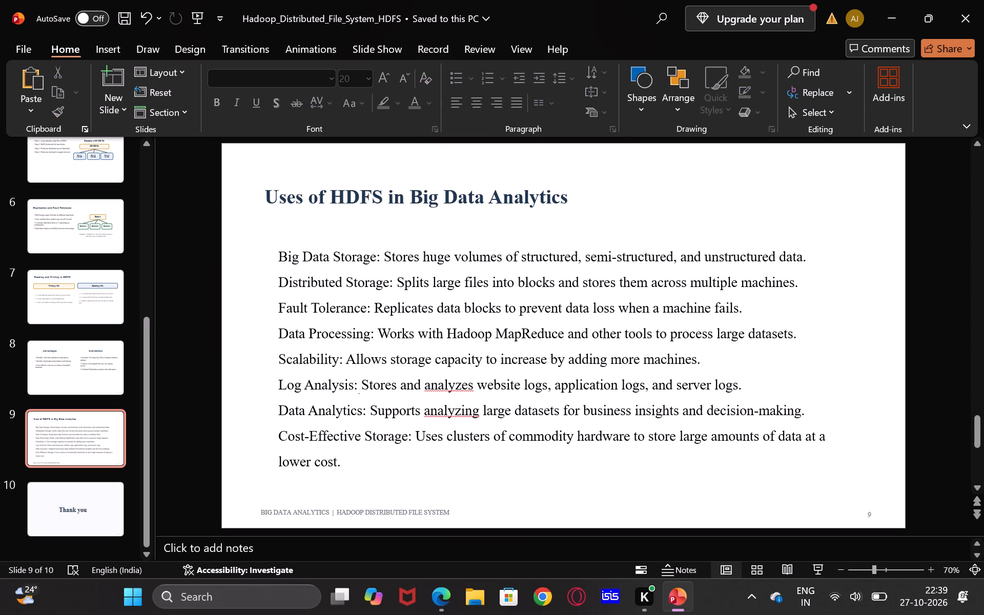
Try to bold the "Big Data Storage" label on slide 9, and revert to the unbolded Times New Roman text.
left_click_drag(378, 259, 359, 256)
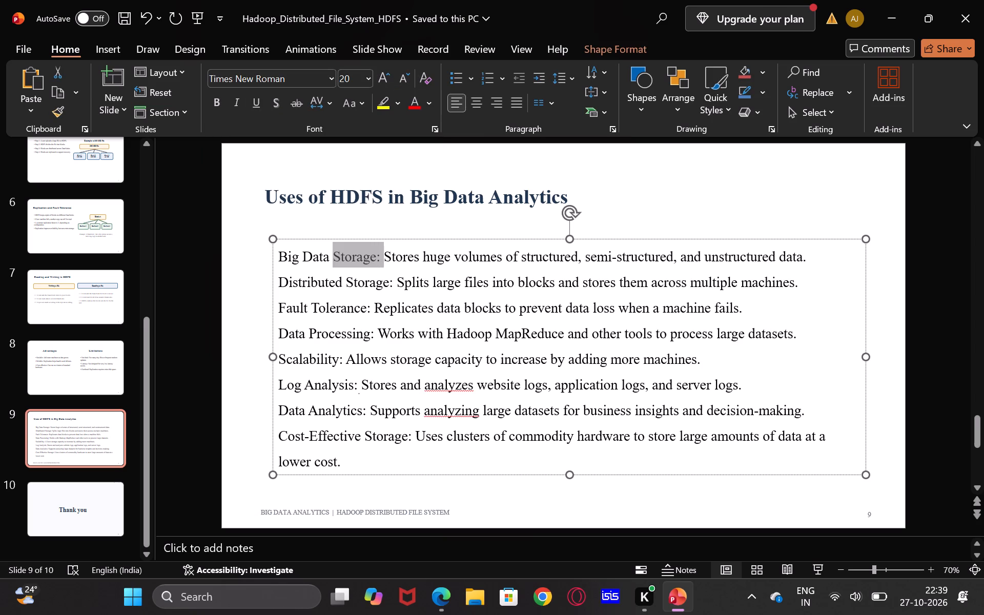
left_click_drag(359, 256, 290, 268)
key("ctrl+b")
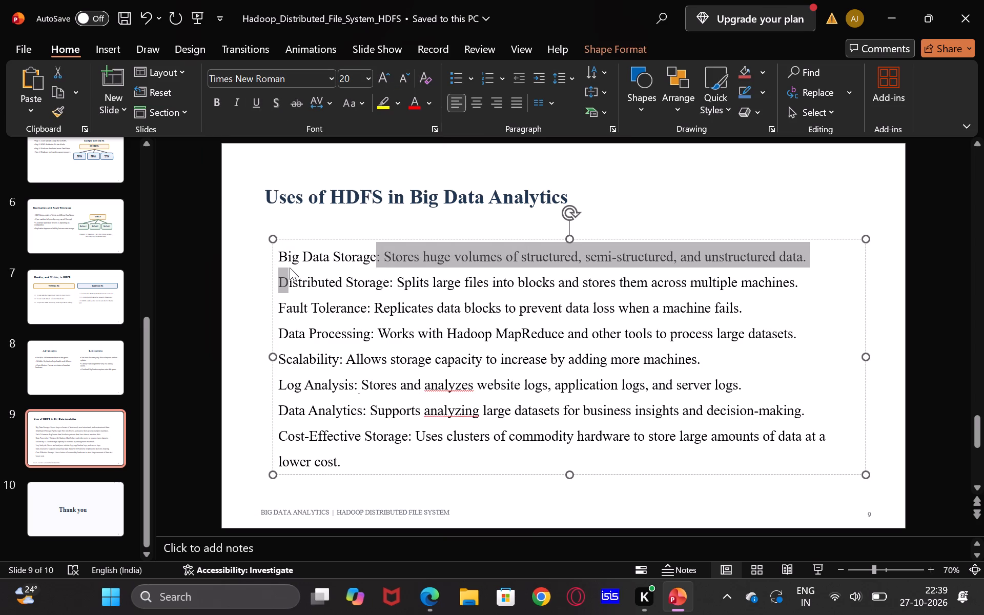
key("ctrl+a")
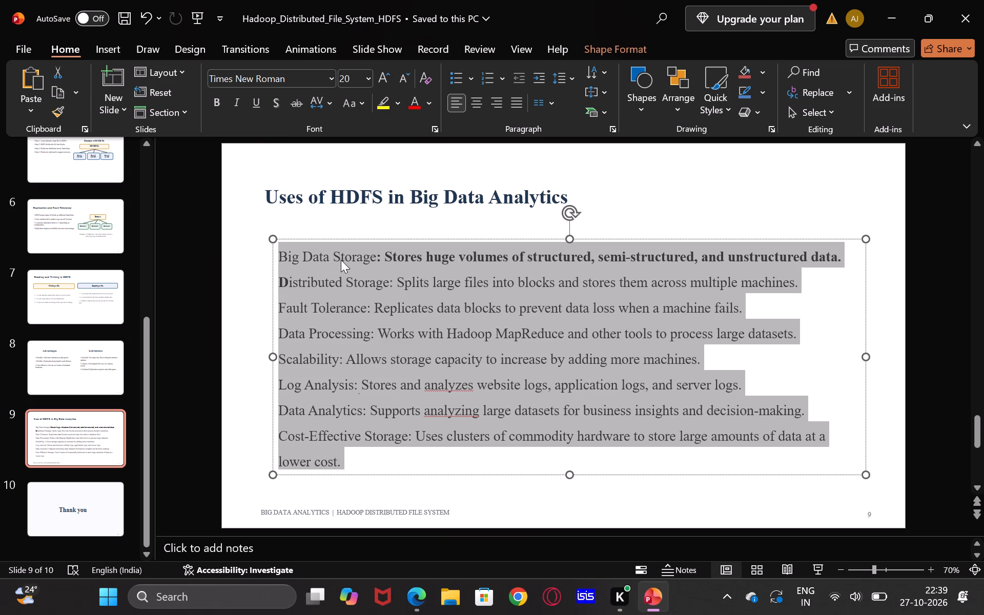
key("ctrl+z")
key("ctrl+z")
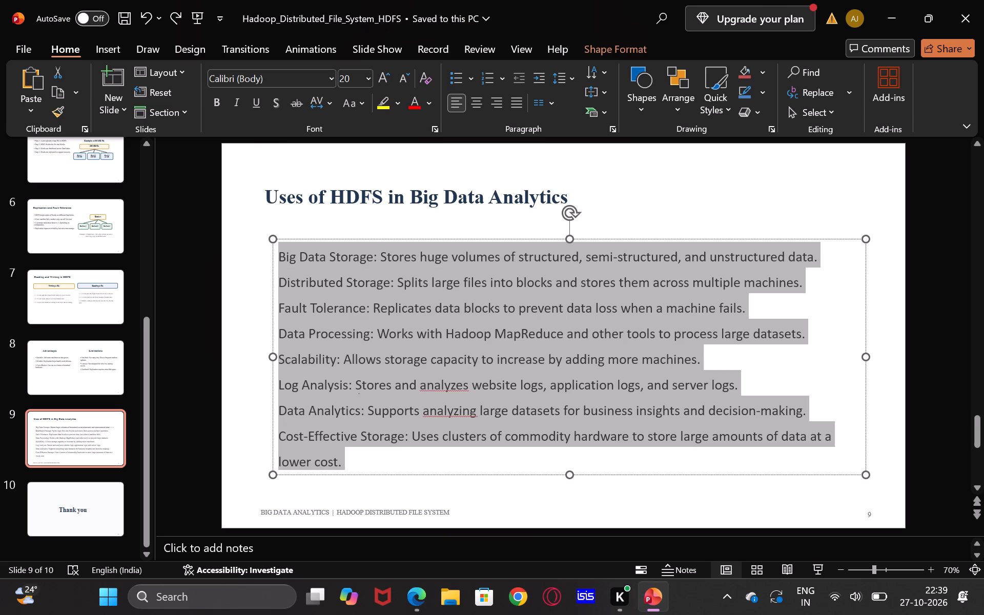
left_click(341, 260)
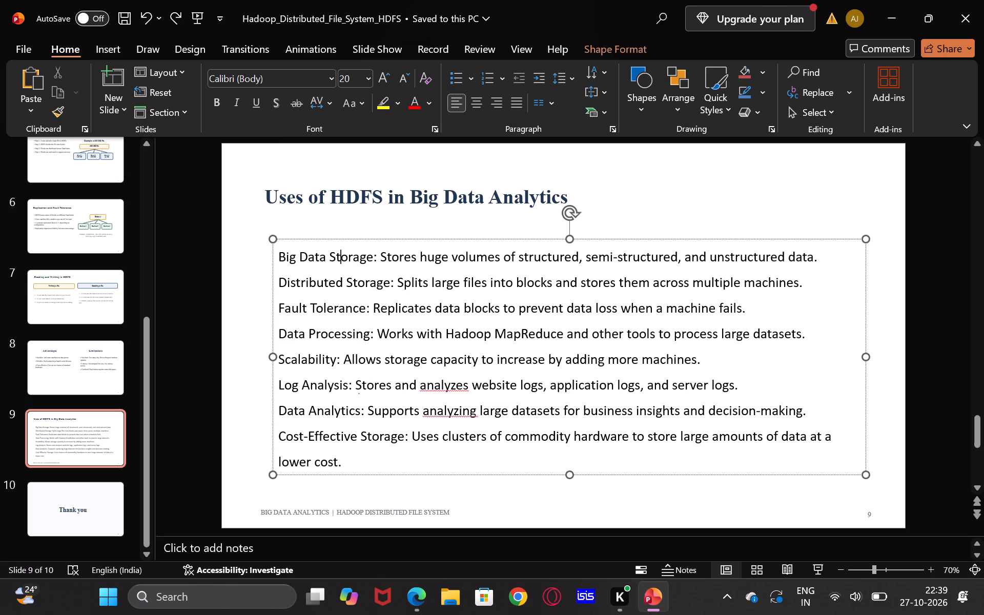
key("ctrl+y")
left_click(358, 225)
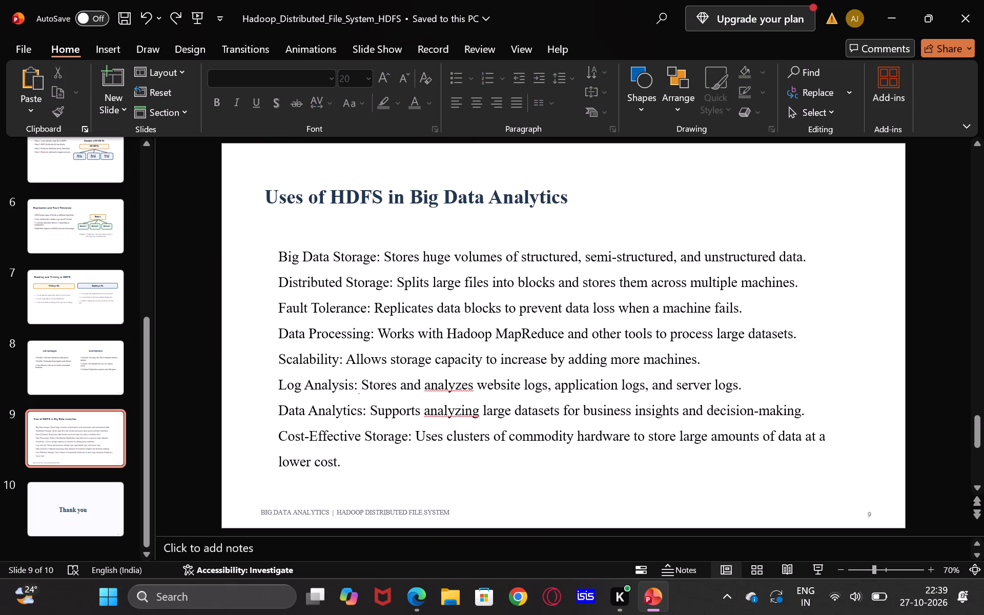
Bold the labels "Big Data Storage", "Distributed Storage", "Fault Tolerance" and "Data Processing" on slide 9.
left_click_drag(279, 256, 323, 260)
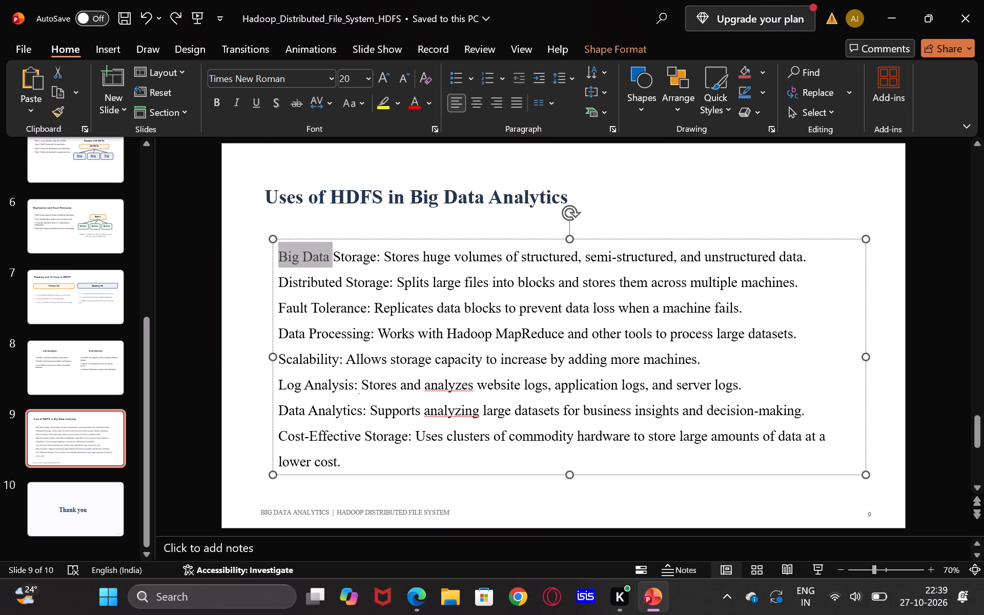
left_click_drag(323, 260, 365, 265)
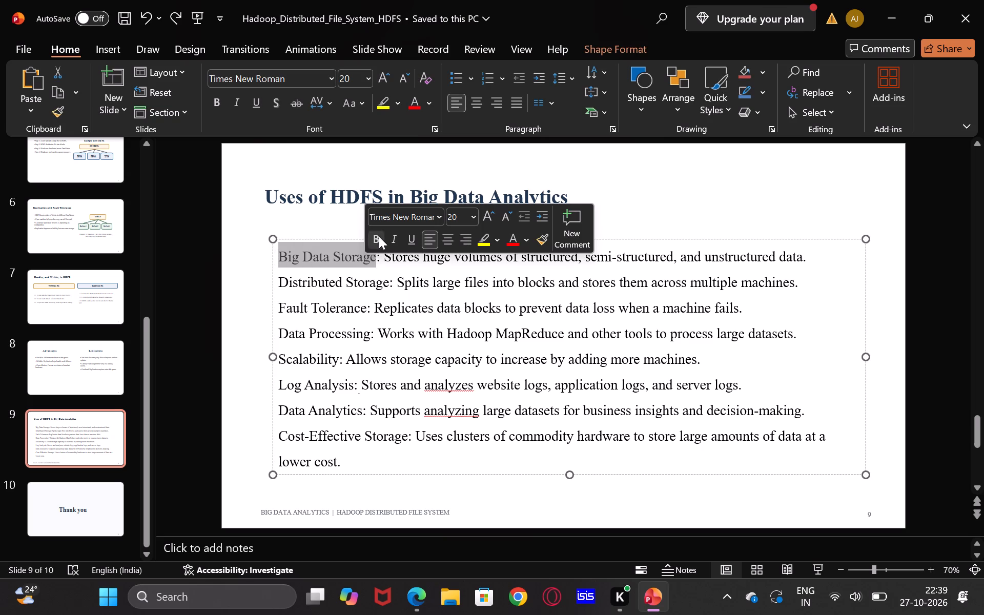
left_click(379, 236)
left_click_drag(280, 282, 374, 292)
left_click(381, 266)
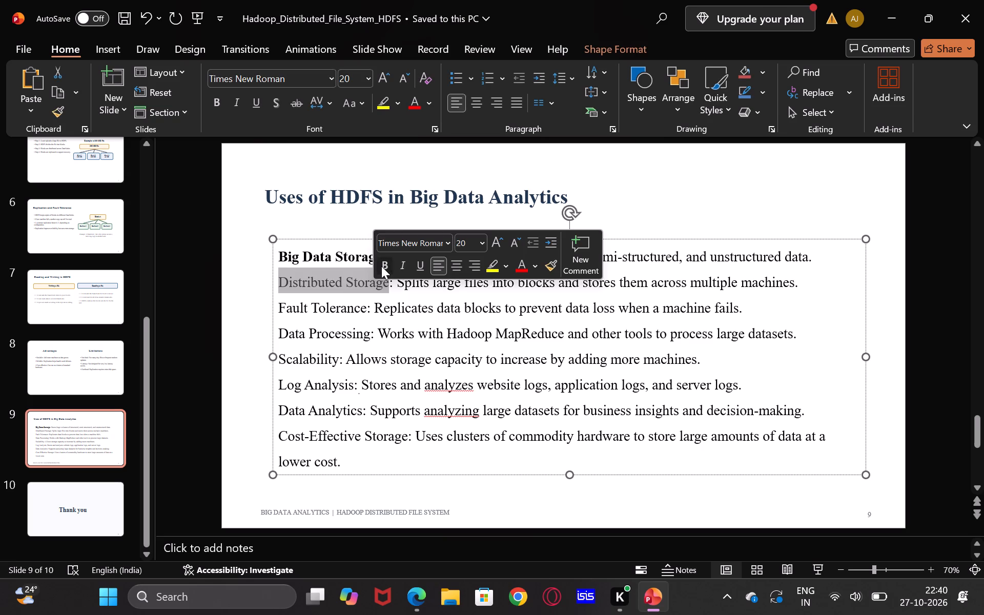
left_click_drag(280, 304, 294, 307)
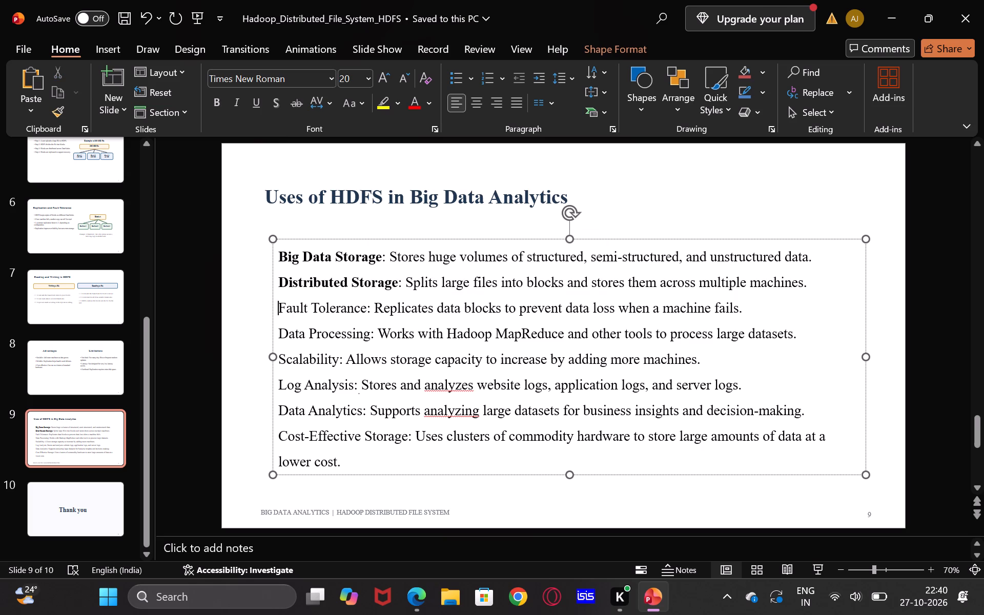
left_click_drag(294, 307, 360, 310)
left_click(371, 284)
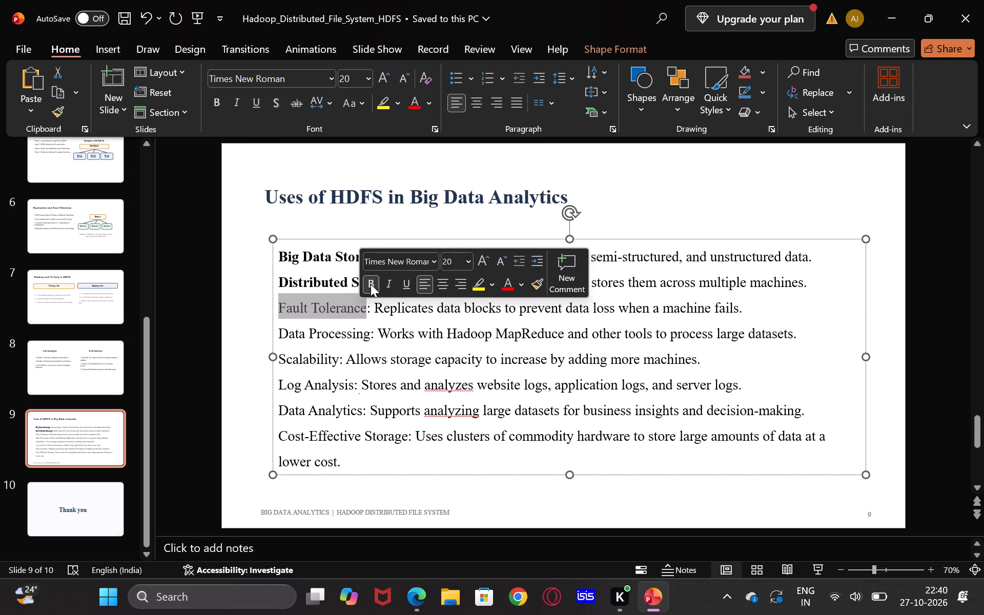
left_click_drag(279, 336, 366, 339)
left_click(375, 314)
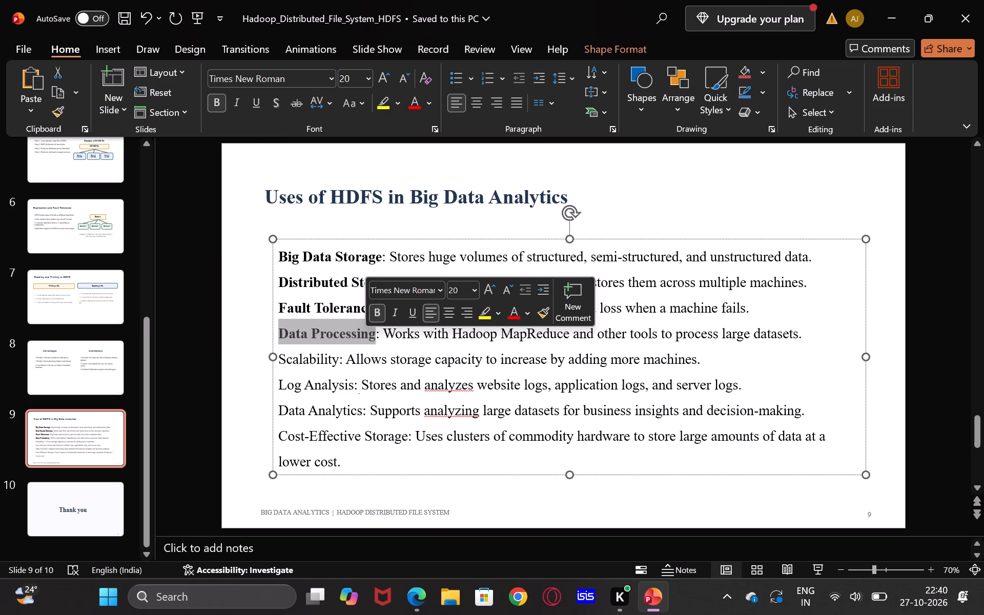
Bold the labels "Scalability", "Log Analysis", "Data Analytics" and "Cost-Effective Storage" on slide 9, and deselect the text box.
left_click_drag(281, 358, 340, 361)
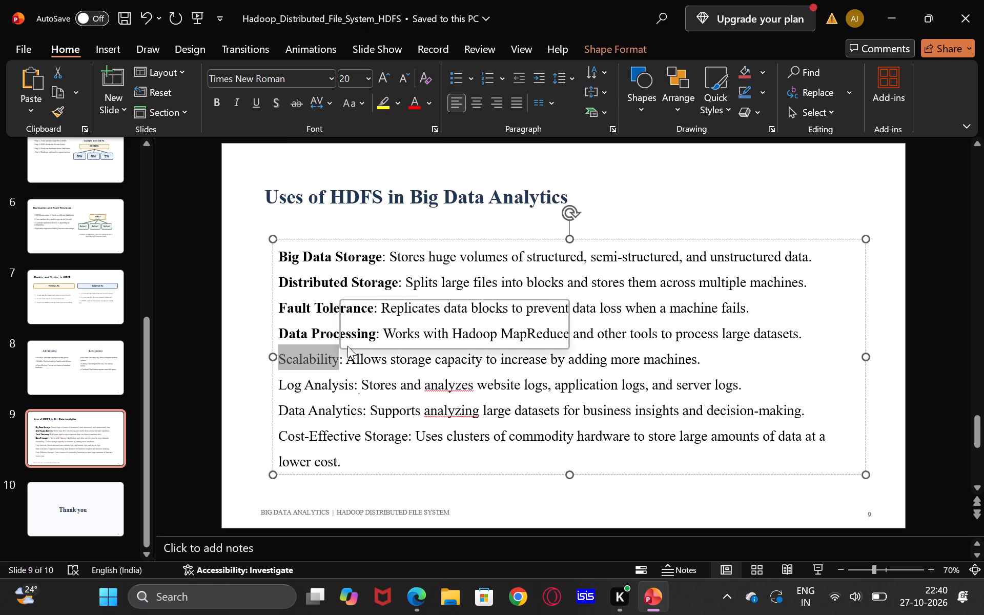
left_click(352, 338)
left_click_drag(279, 386, 346, 389)
left_click(357, 367)
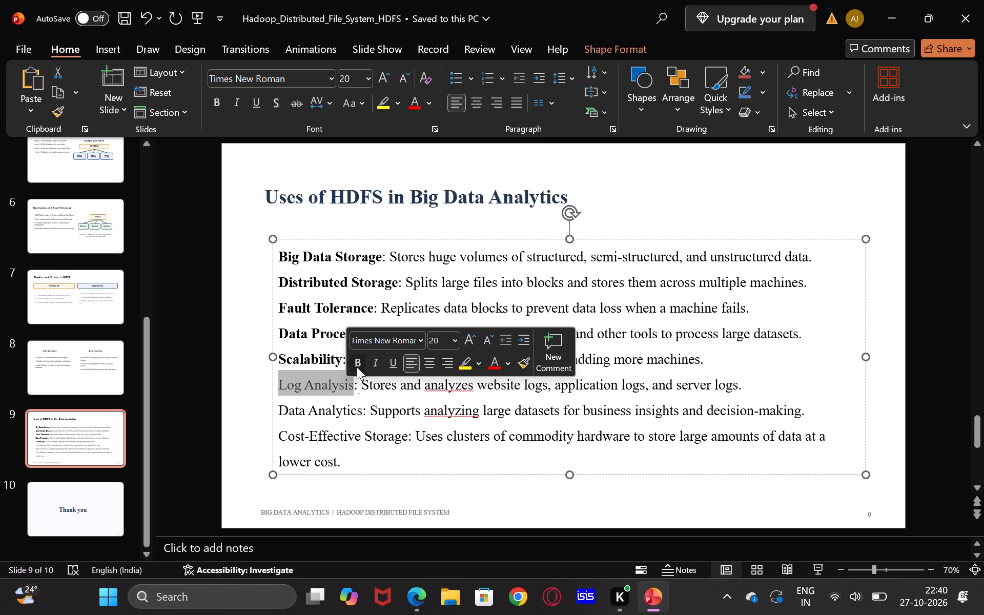
left_click_drag(279, 414, 358, 417)
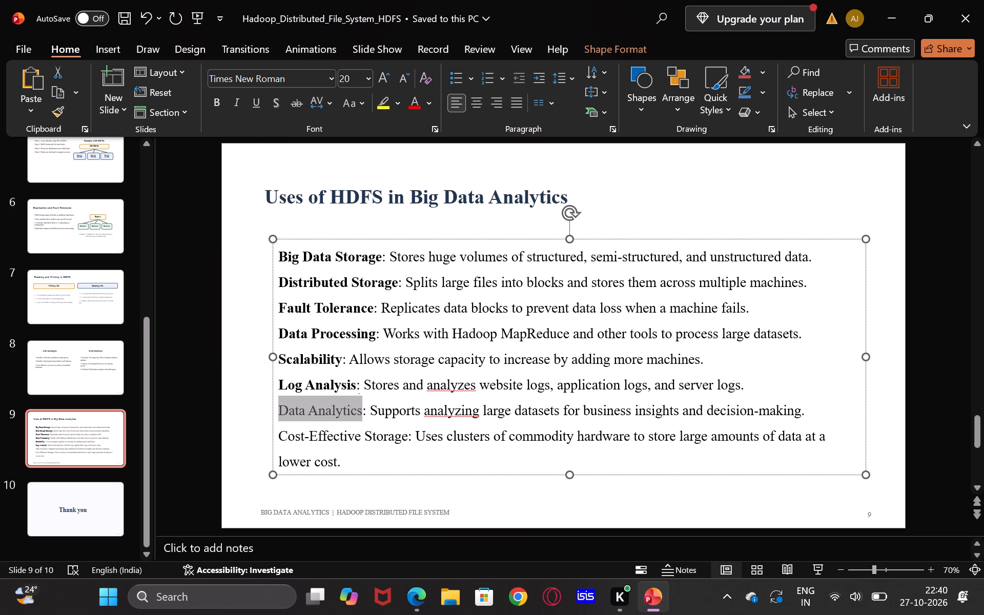
left_click_drag(358, 417, 358, 419)
left_click(367, 395)
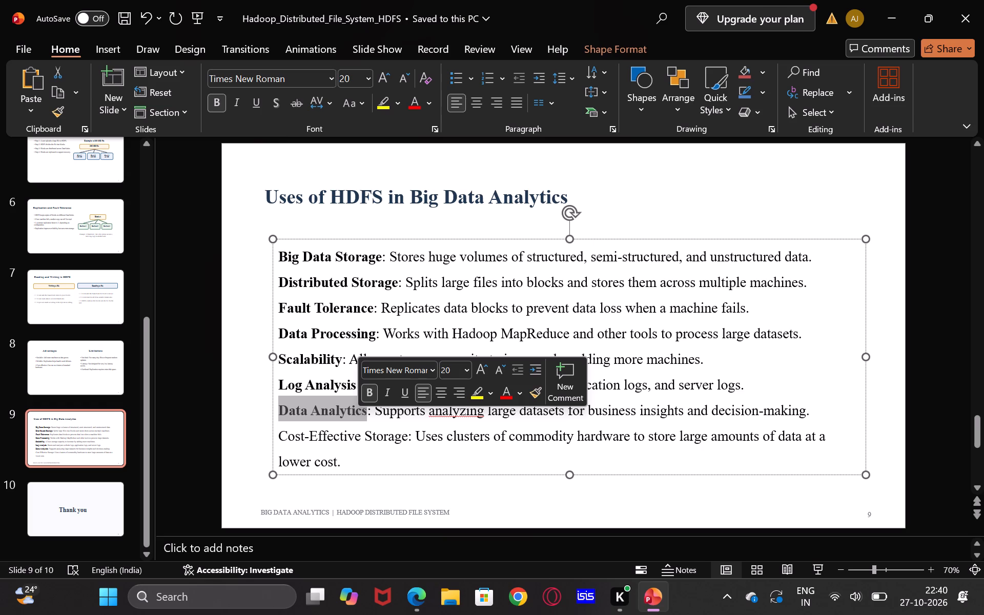
left_click_drag(281, 435, 390, 443)
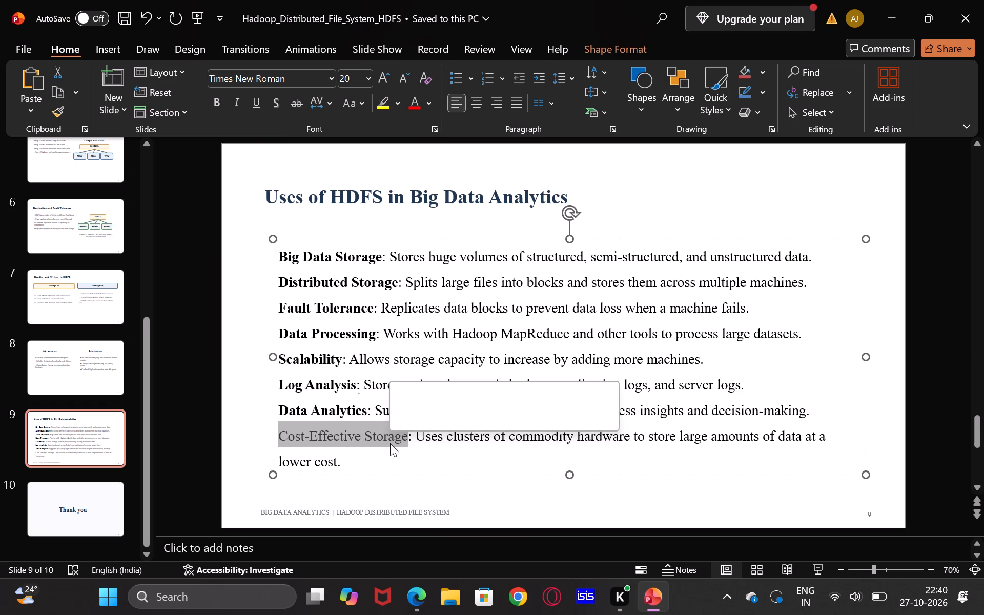
left_click(405, 416)
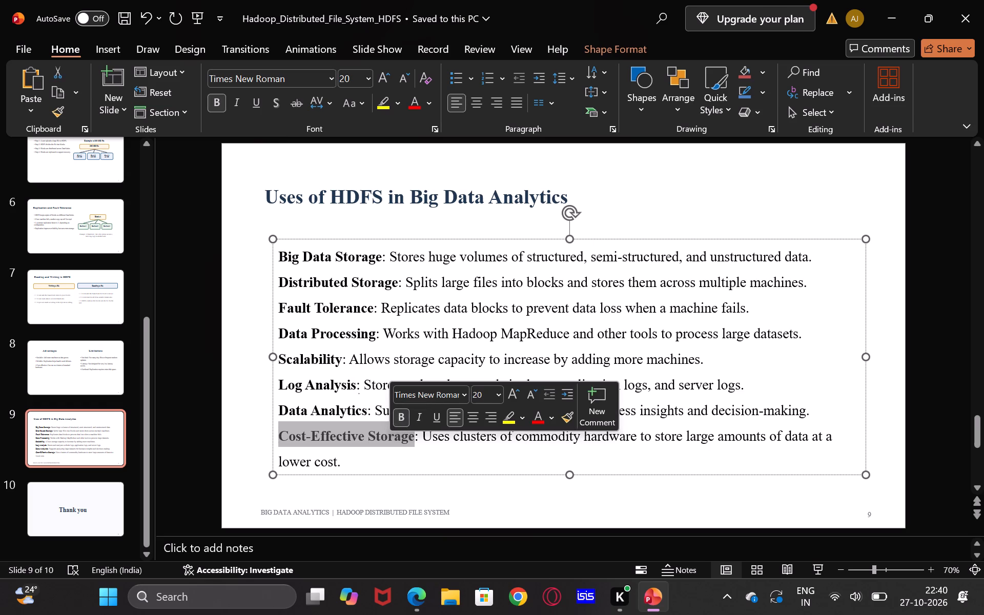
left_click(347, 501)
scroll(225, 377, "down", 1)
left_click(220, 371)
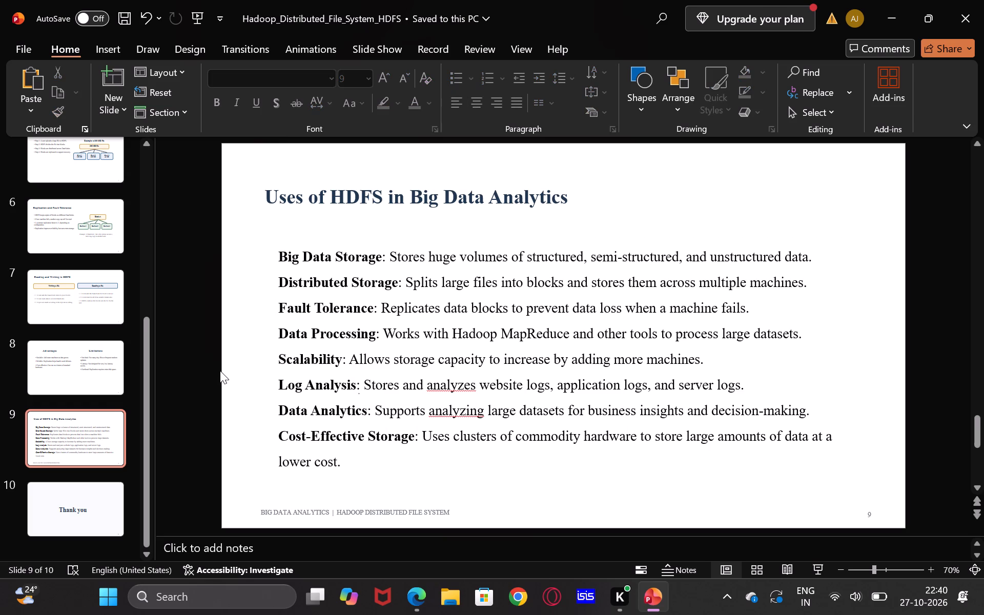
Review the closing slides, going from slide 10 back to slide 8.
left_click(60, 509)
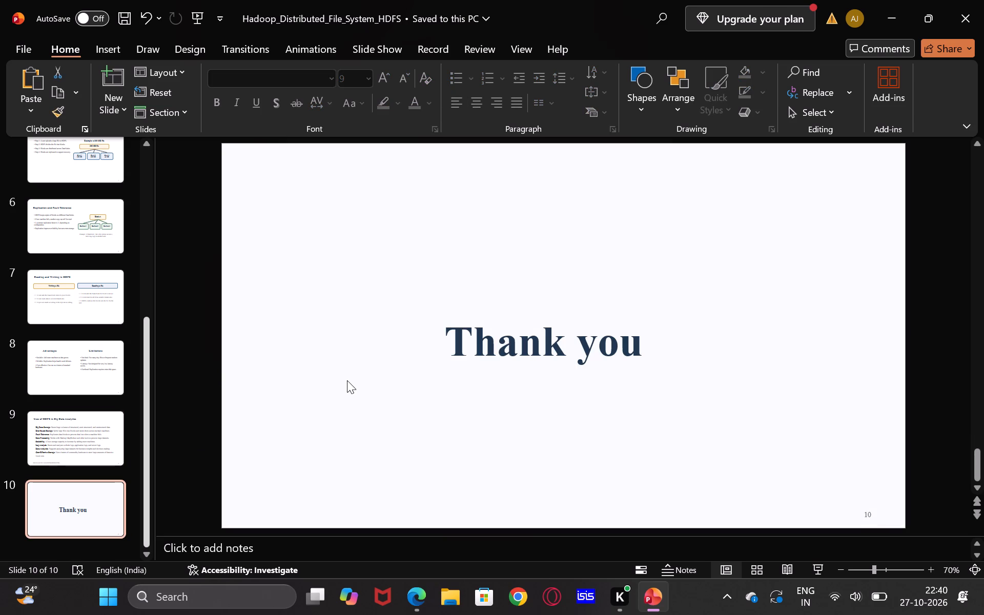
left_click(61, 435)
left_click(73, 377)
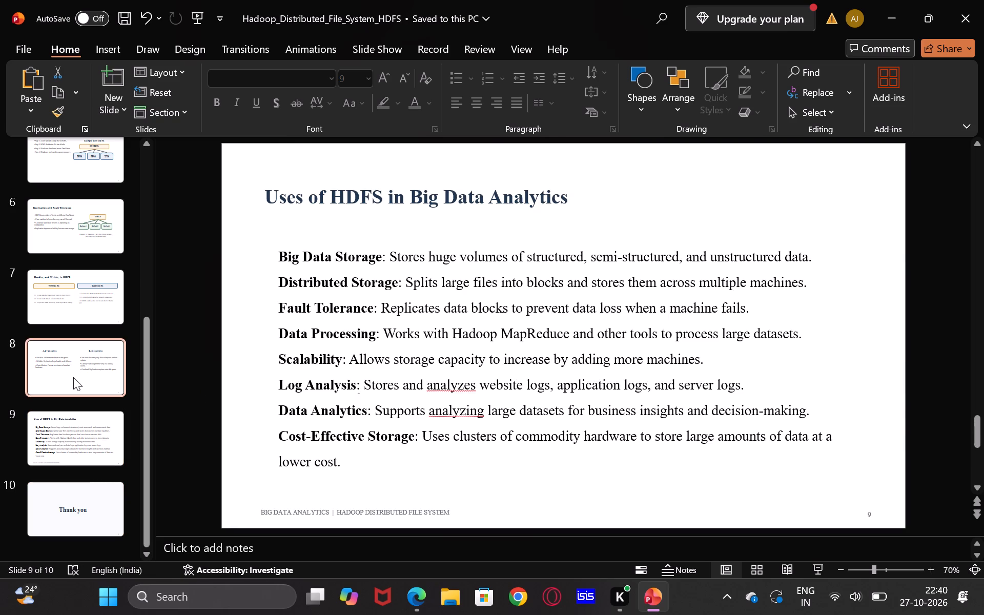
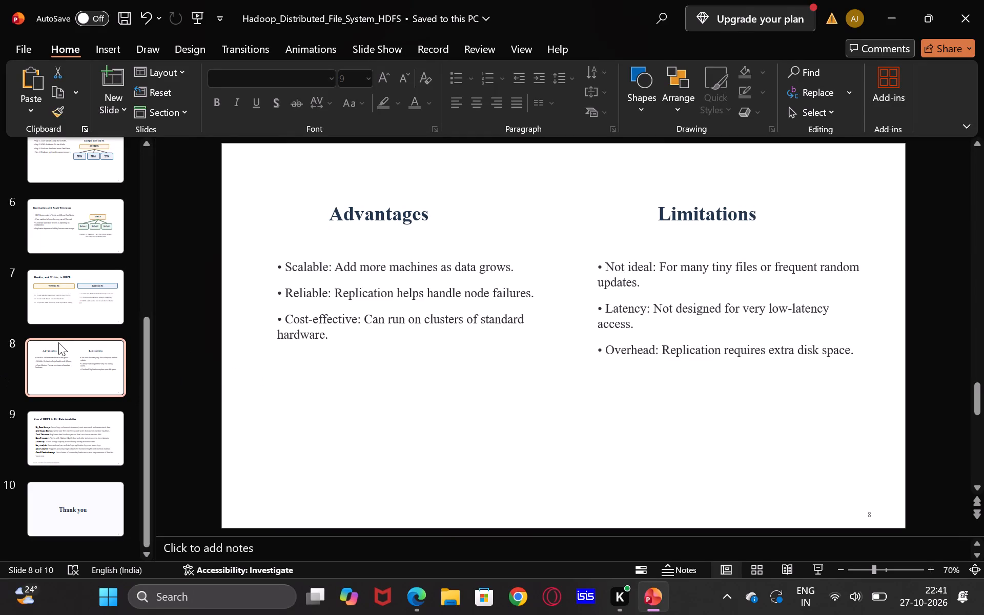
Go back to slide 1 of the HDFS presentation.
scroll(58, 342, "up", 4)
left_click(49, 195)
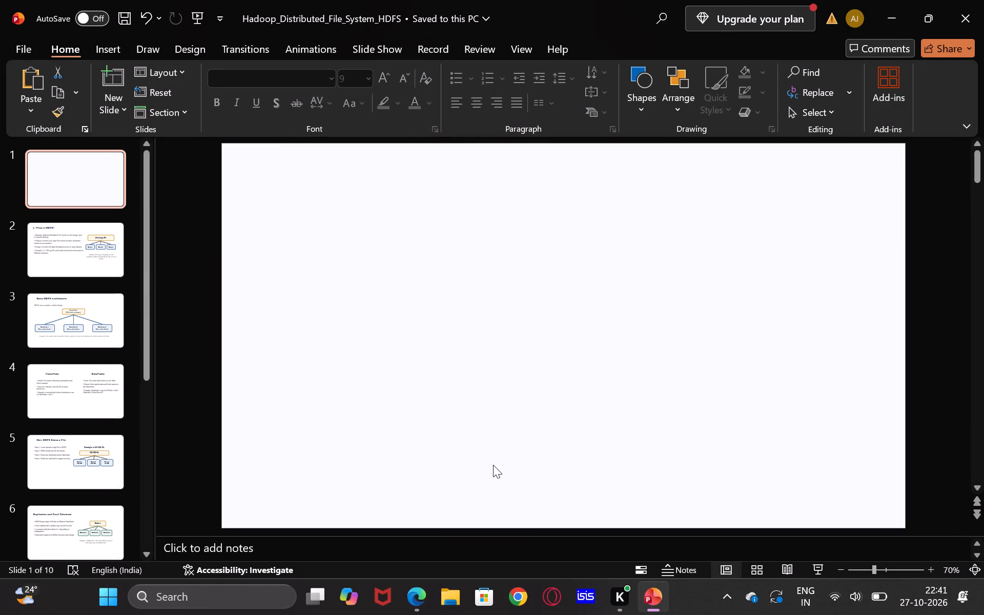
Search the Home location in File Explorer for "first", look through the matching files, and return to the presentation.
left_click(446, 597)
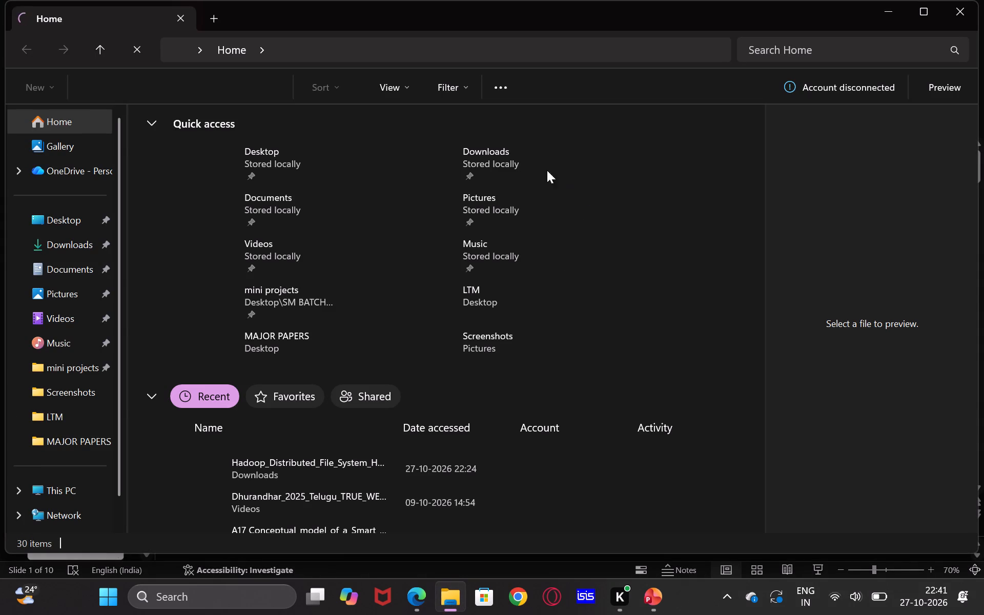
left_click(401, 48)
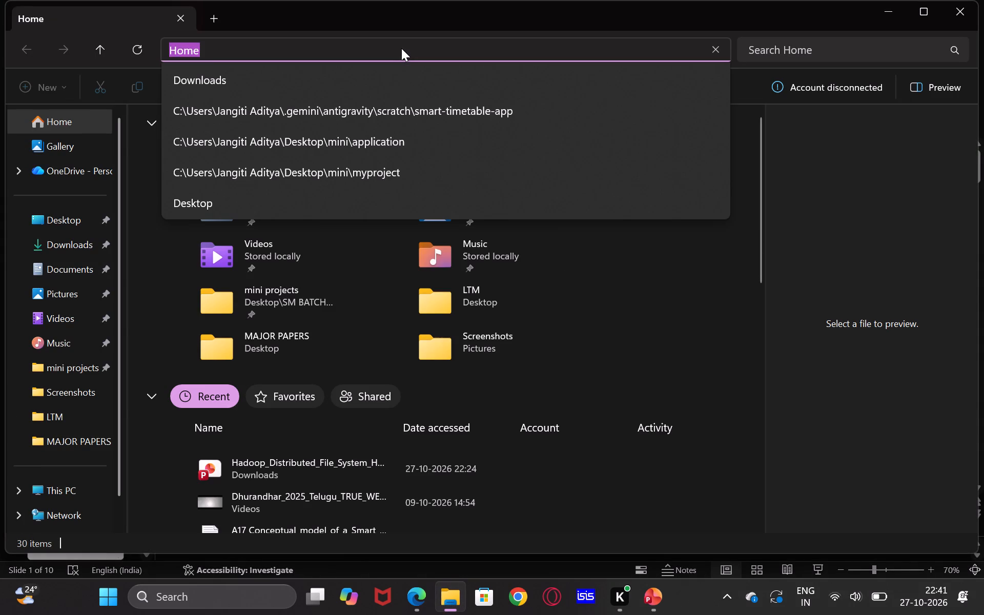
left_click(776, 49)
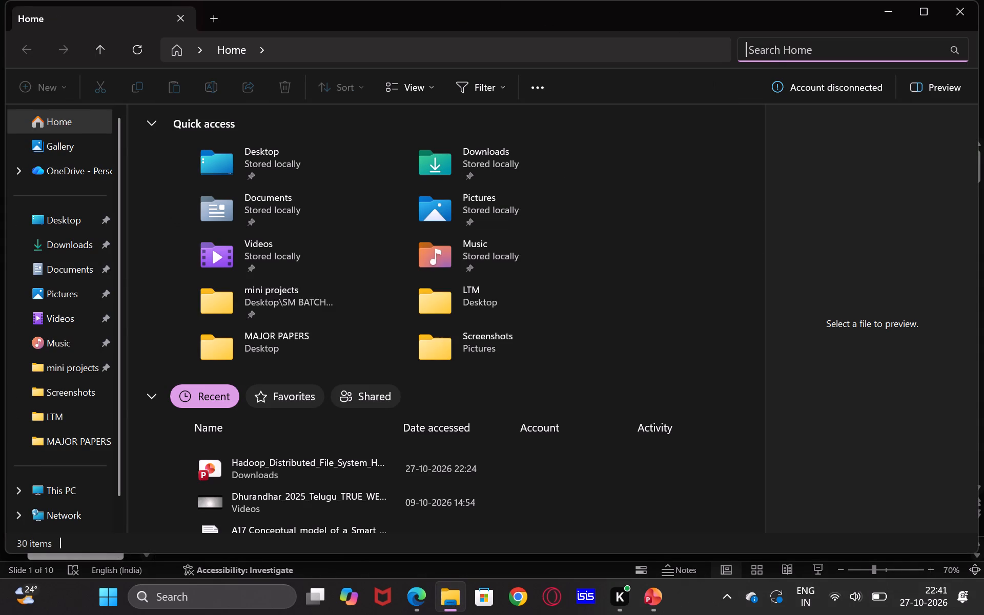
type("first")
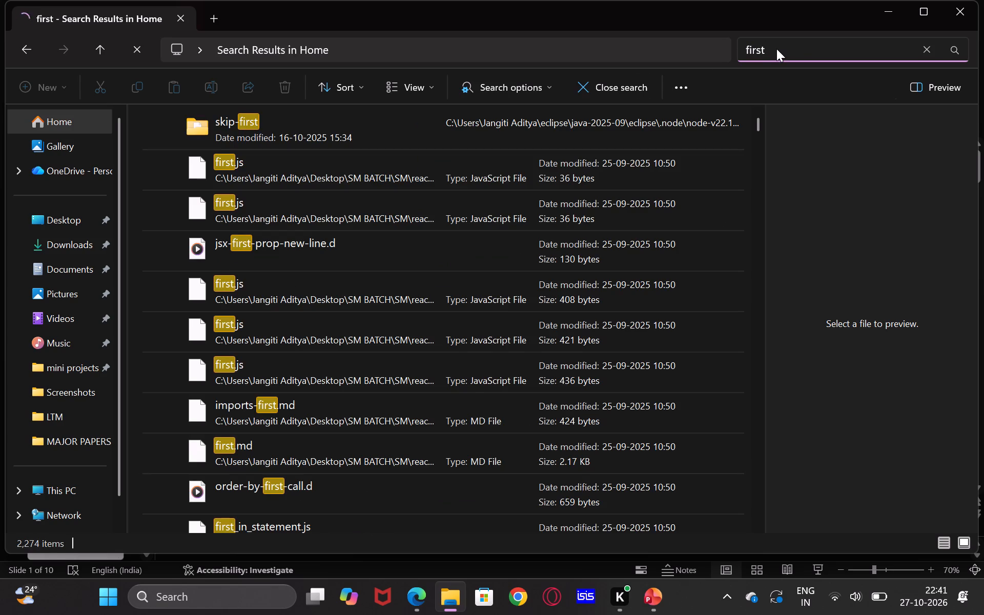
scroll(379, 337, "down", 1)
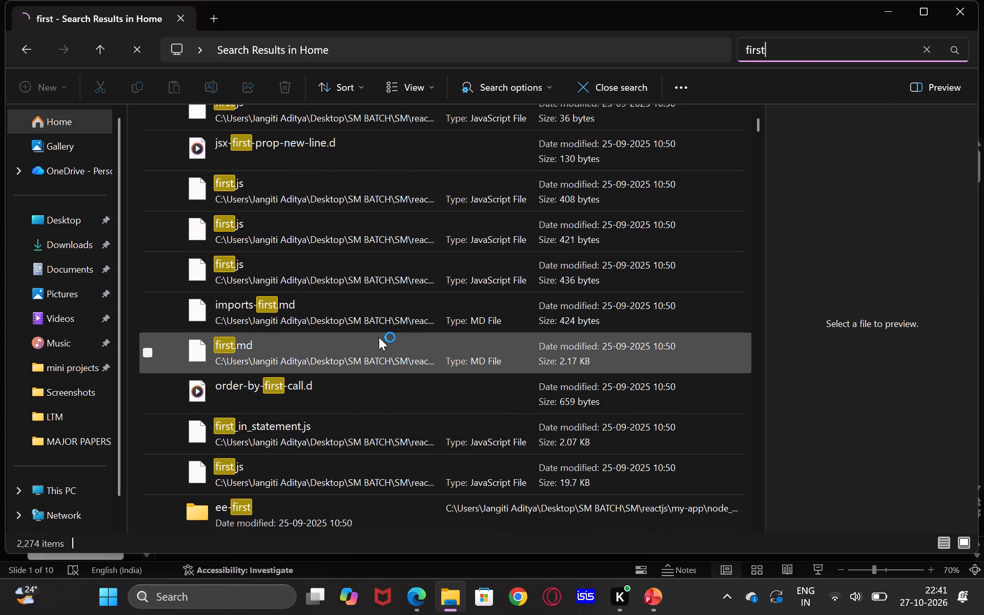
scroll(379, 337, "down", 2)
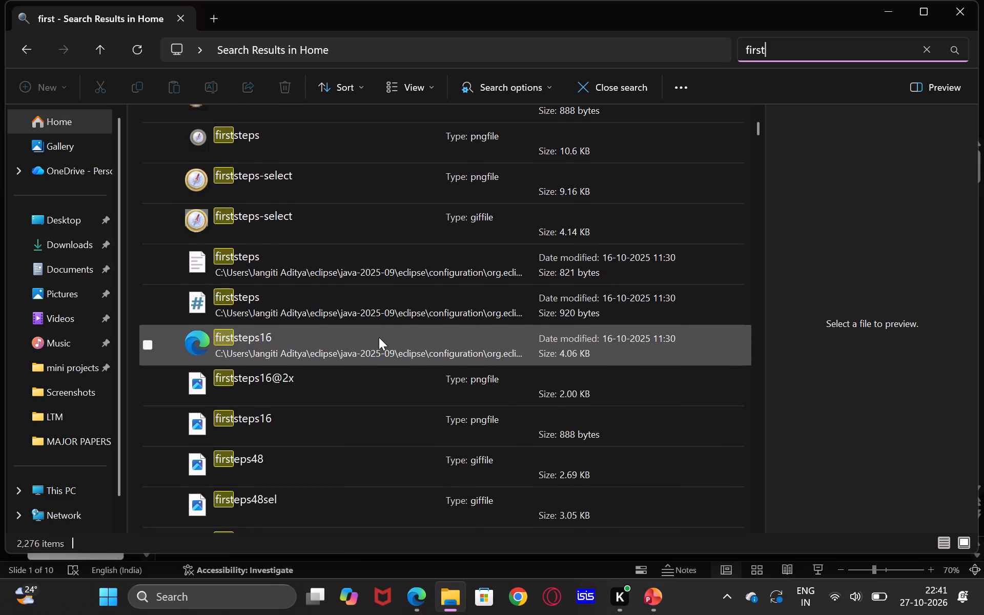
scroll(379, 337, "down", 5)
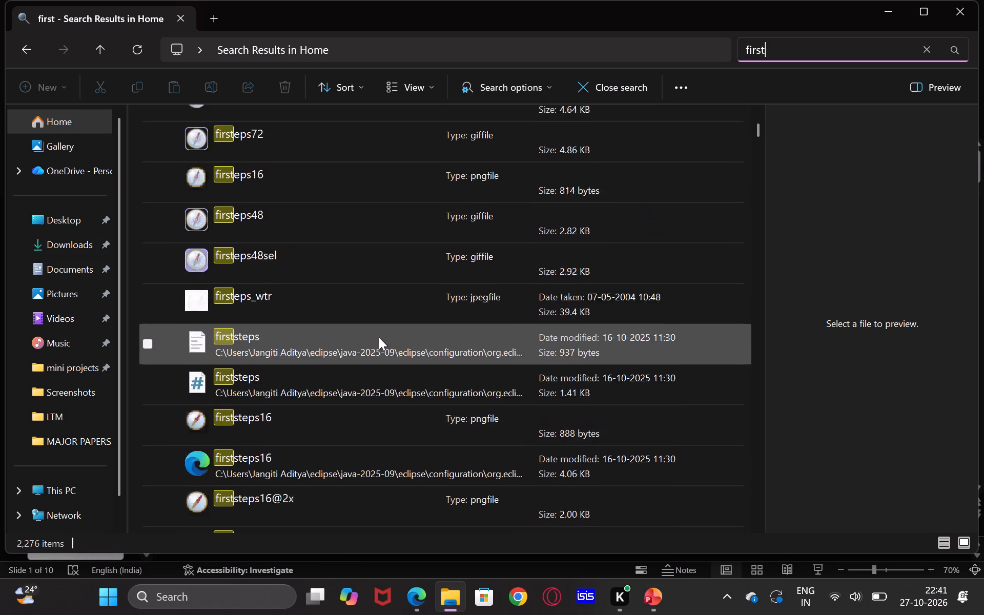
scroll(379, 337, "down", 6)
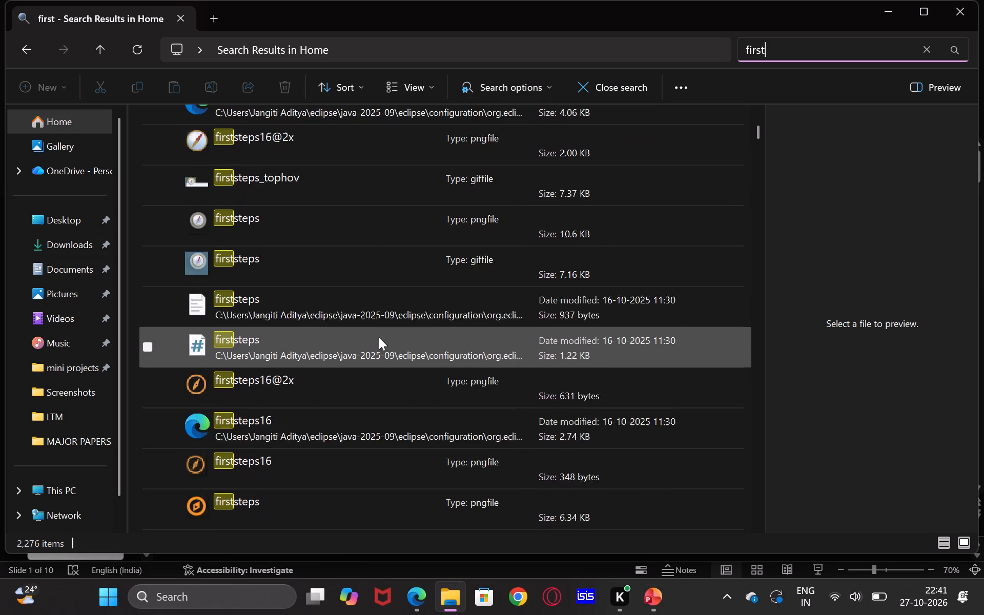
scroll(379, 337, "down", 4)
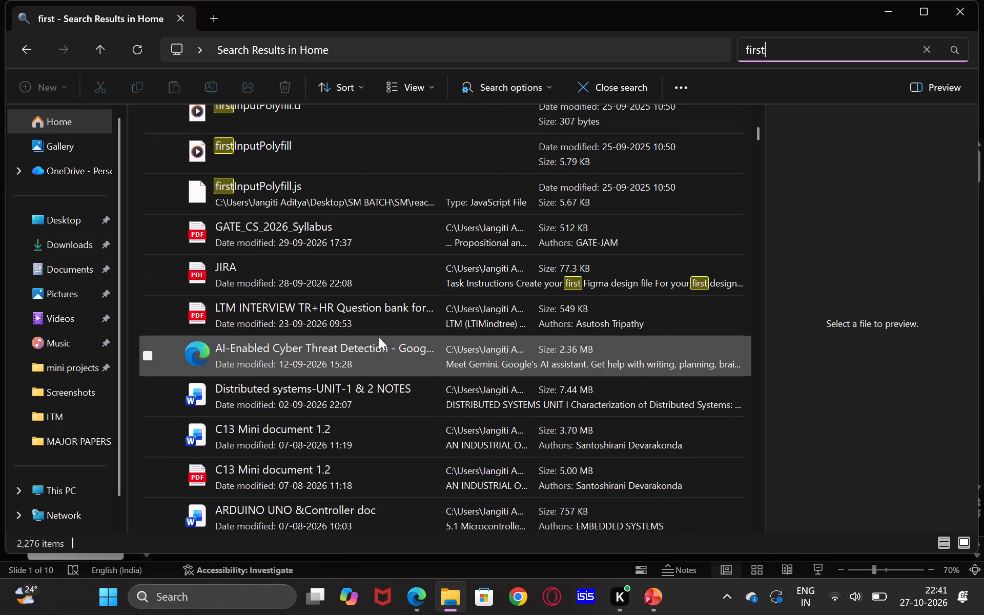
scroll(379, 337, "down", 1)
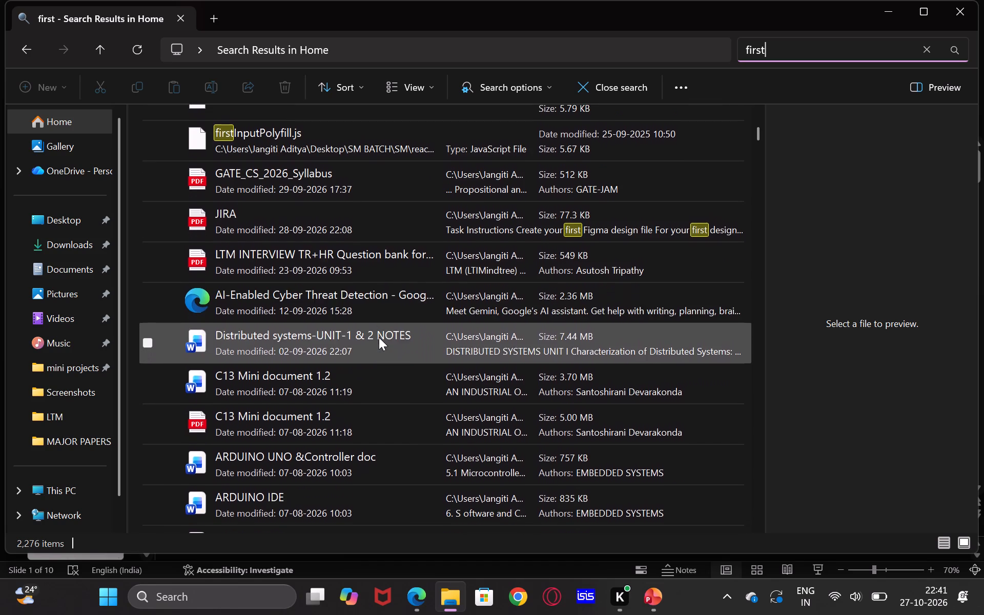
scroll(379, 337, "down", 3)
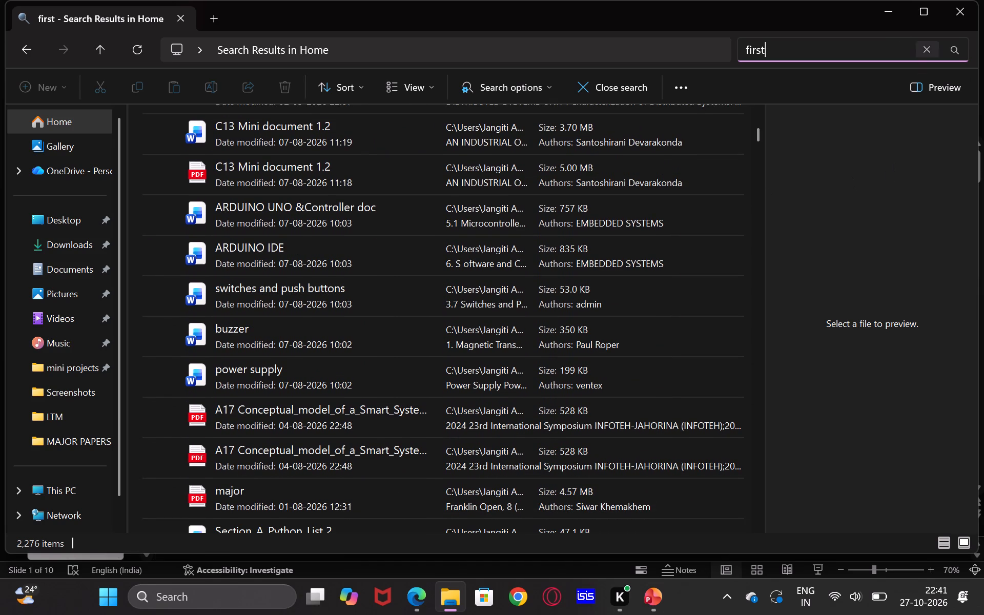
left_click(897, 18)
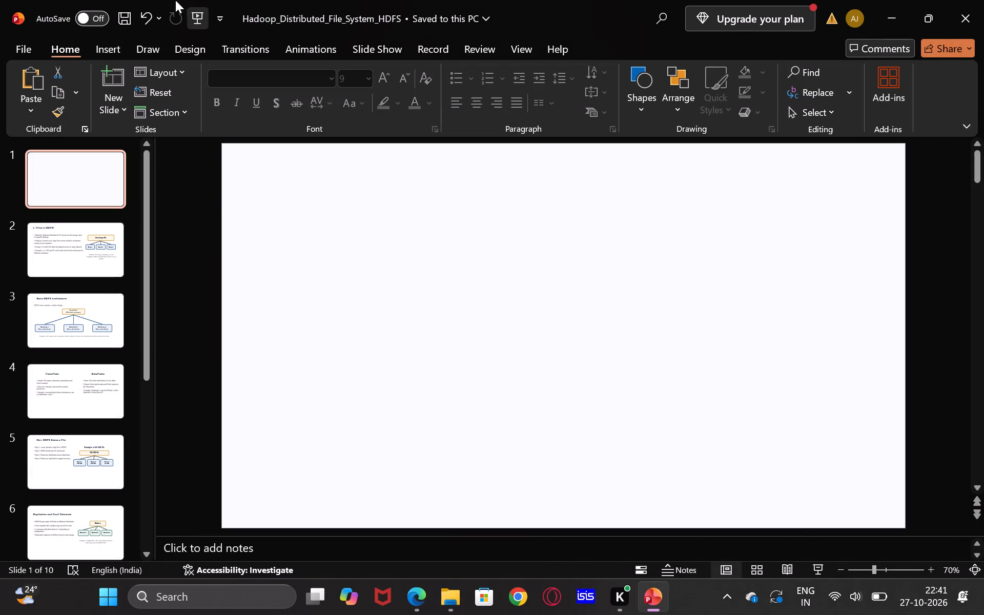
Save the HDFS presentation.
left_click(123, 25)
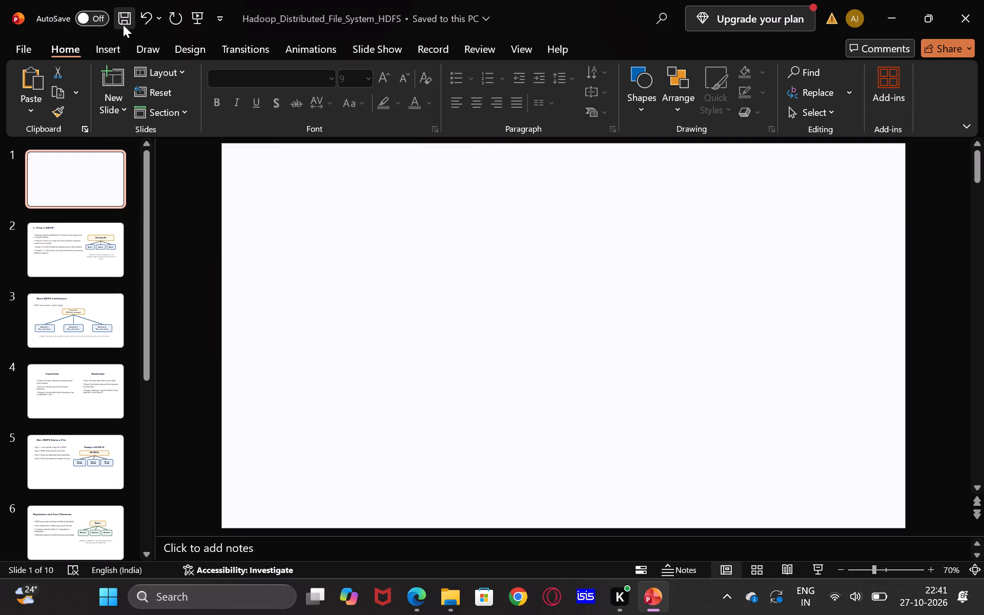
key("ctrl+s")
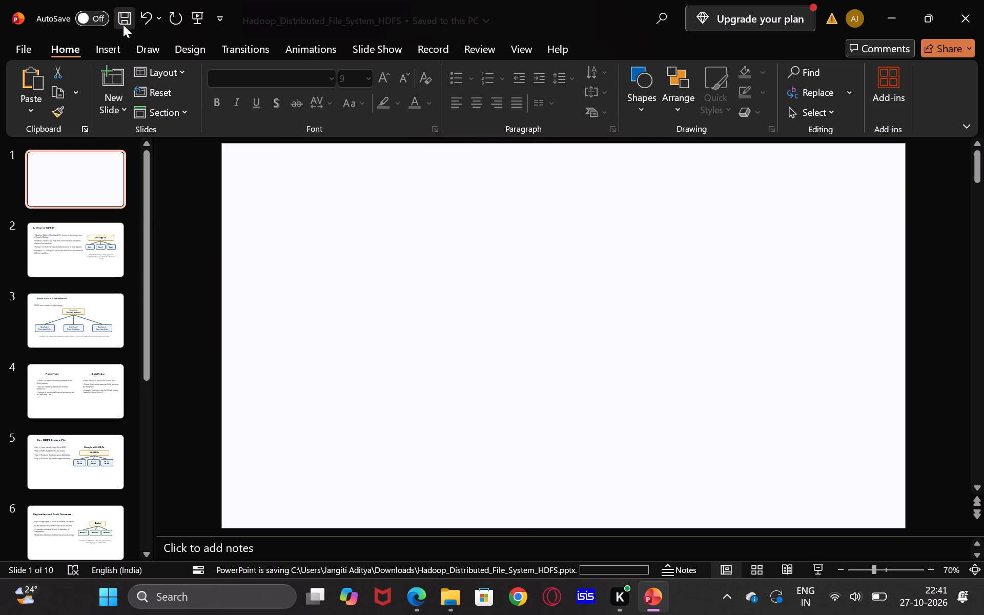
Review the HDFS slides backwards from slide 10 to slide 6.
scroll(122, 265, "down", 1)
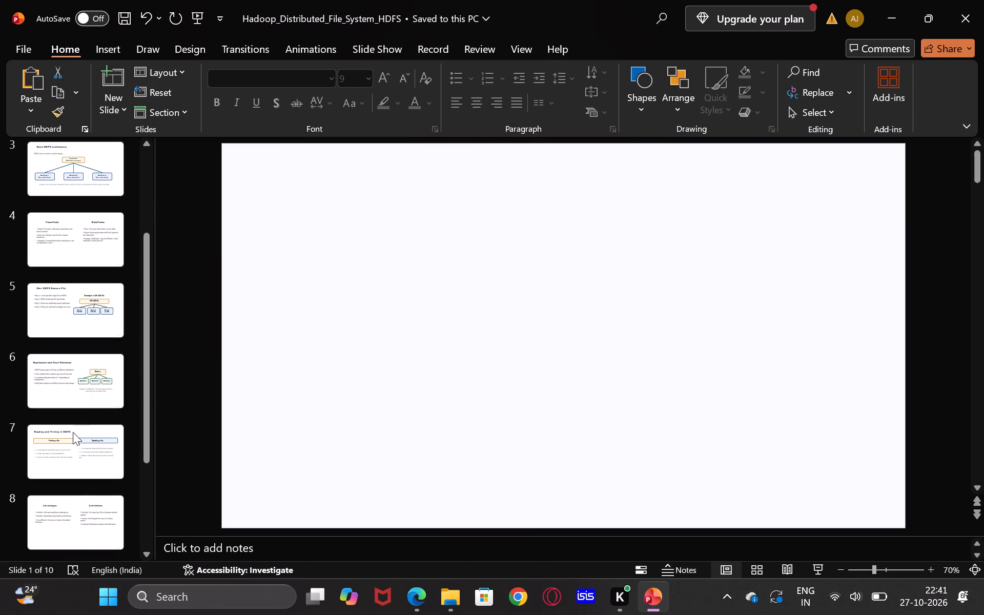
left_click(79, 491)
left_click(86, 448)
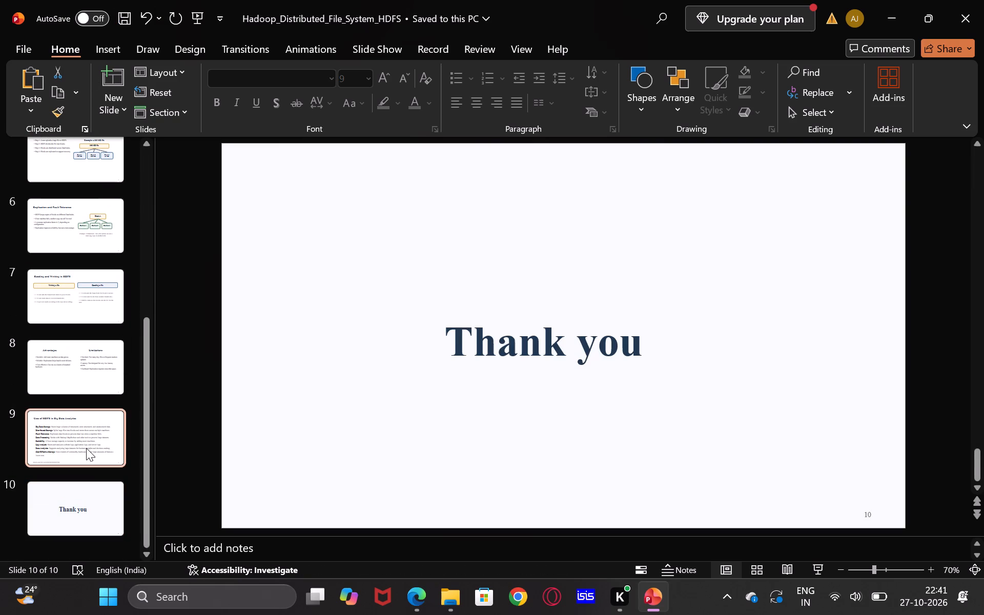
left_click(81, 349)
left_click(81, 294)
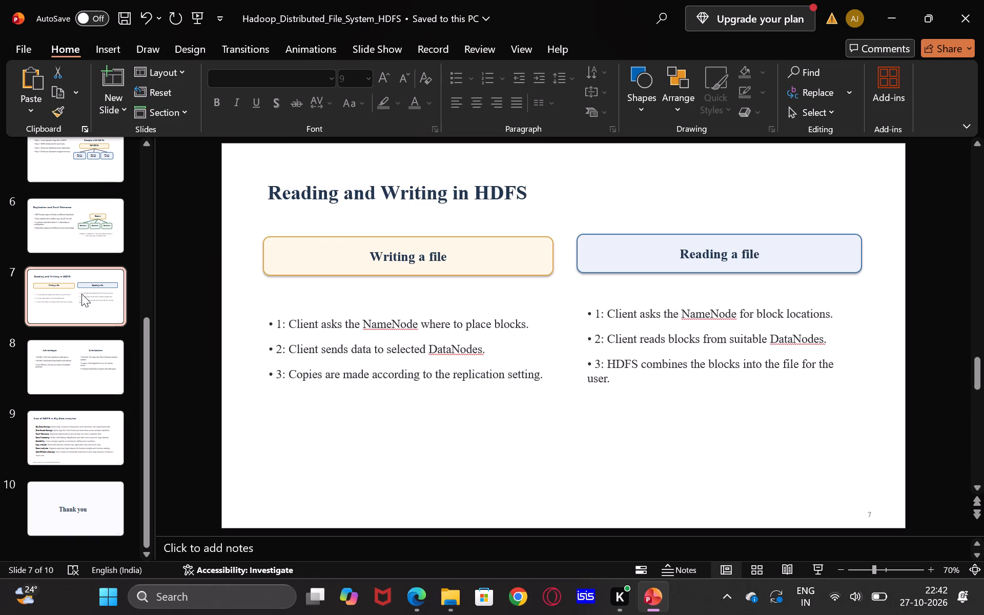
left_click(78, 245)
Save the HDFS presentation again from slide 6.
key("ctrl+s")
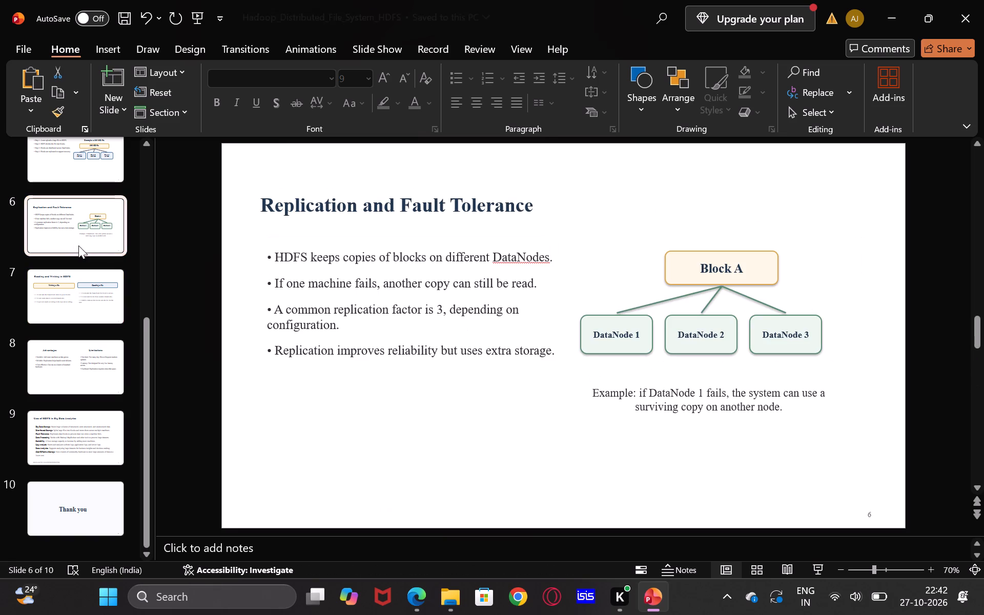
key("ctrl+s")
key("ctrl+s")
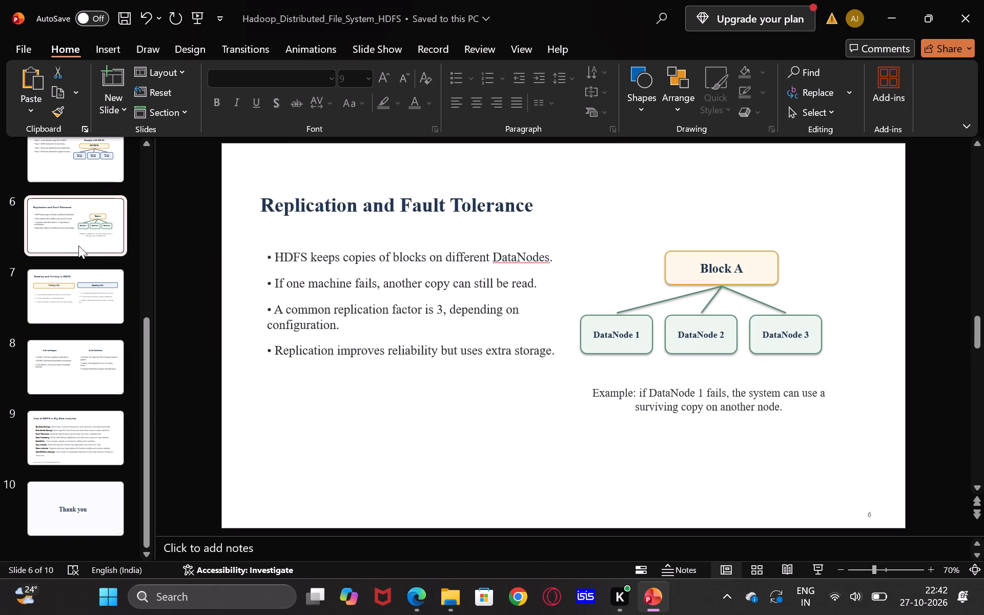
scroll(421, 28, "right", 1)
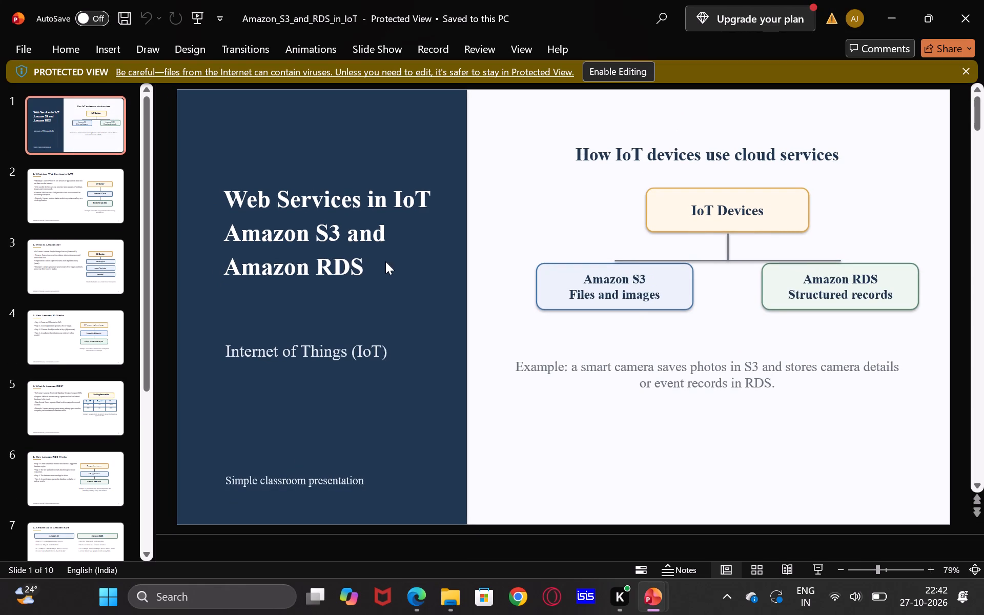
left_click(360, 280)
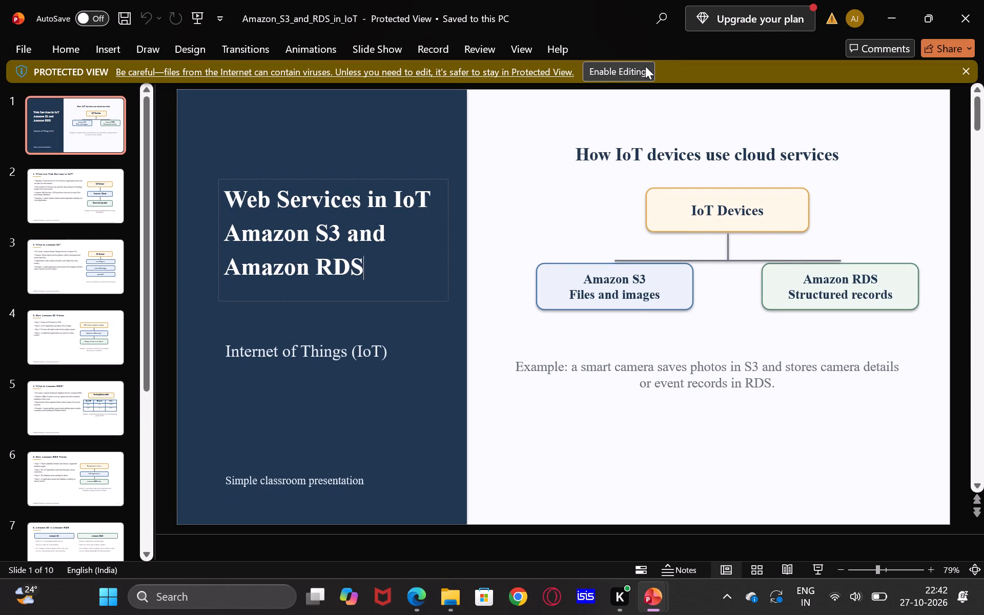
left_click(645, 66)
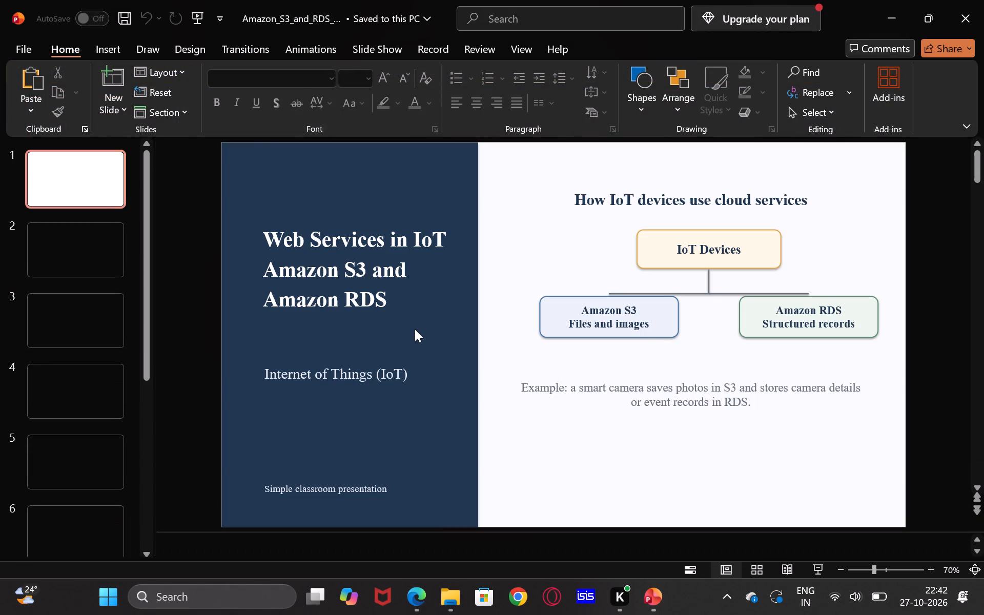
Cut the dark blue background panel from the title slide of the Amazon S3 and RDS presentation.
left_click(404, 341)
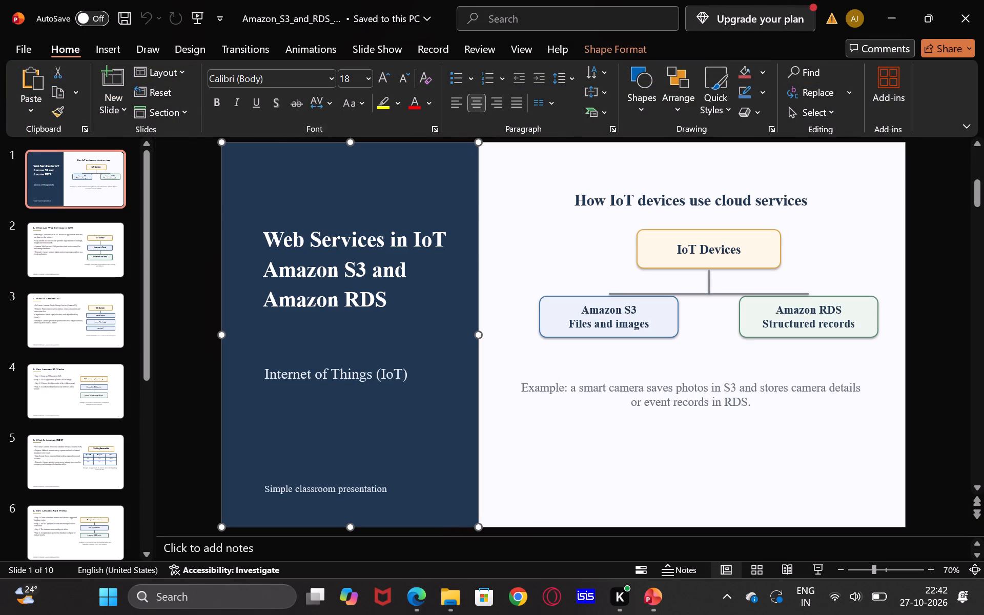
left_click(420, 335)
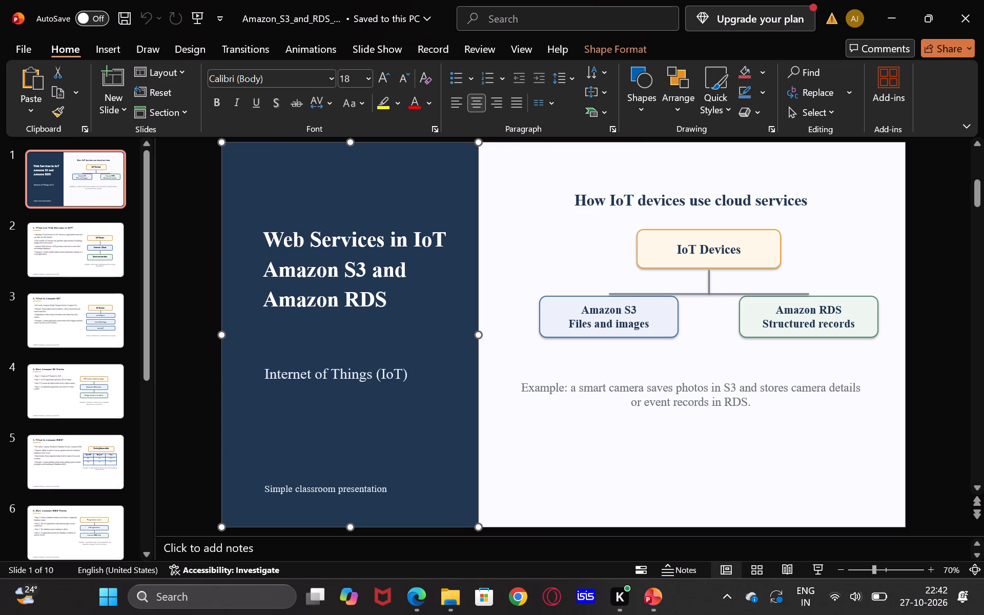
right_click(420, 335)
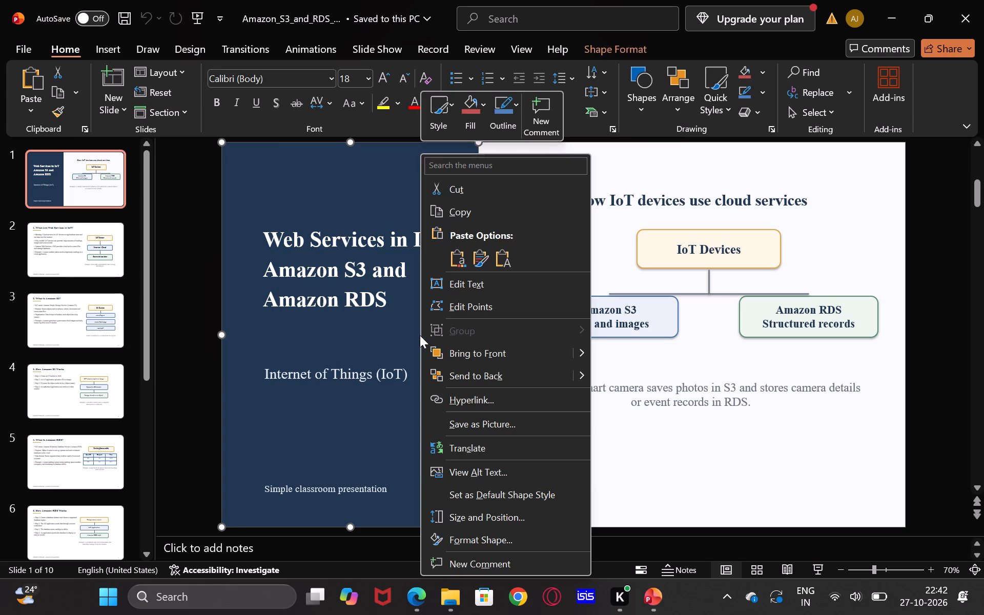
left_click(482, 188)
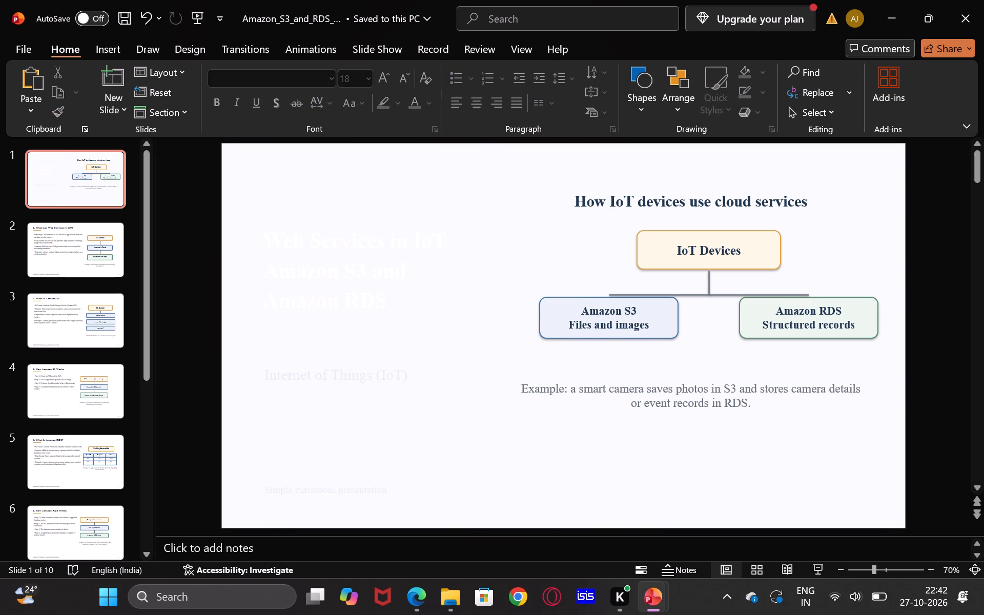
Remove the heading "How IoT devices use cloud services" from the title slide.
left_click_drag(577, 202, 710, 374)
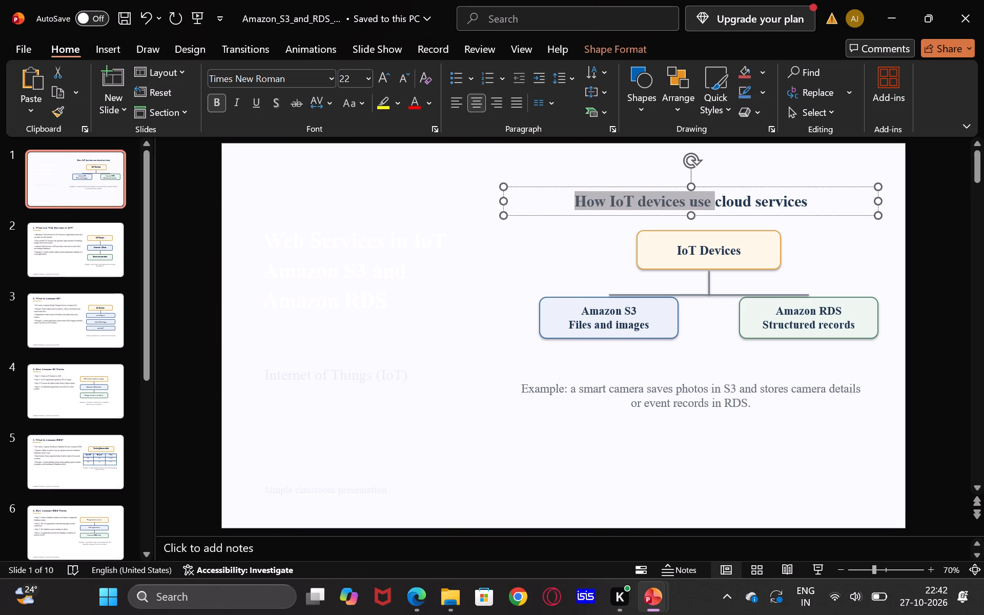
left_click_drag(710, 374, 778, 435)
key("BackSpace")
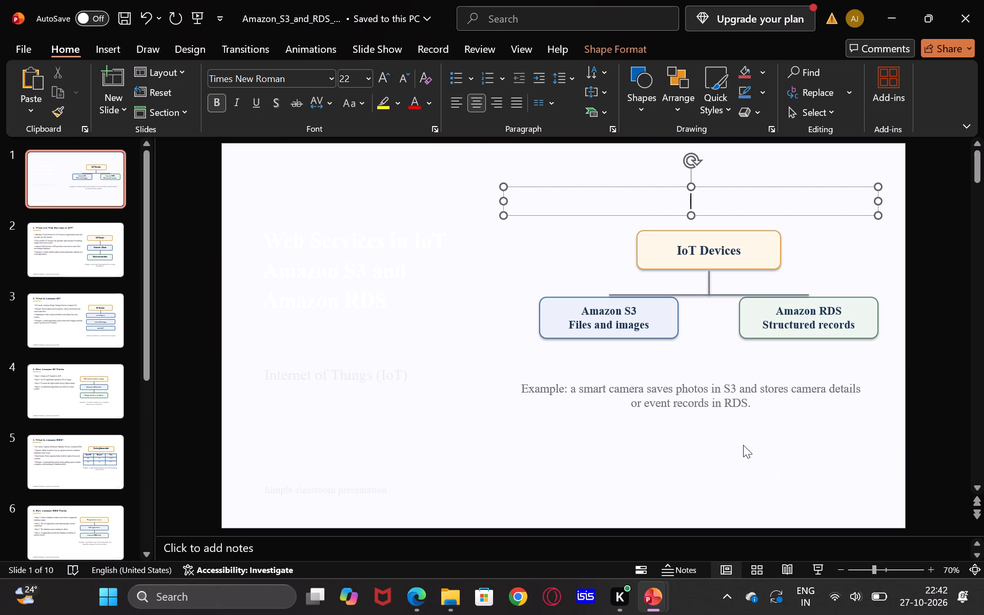
left_click(714, 260)
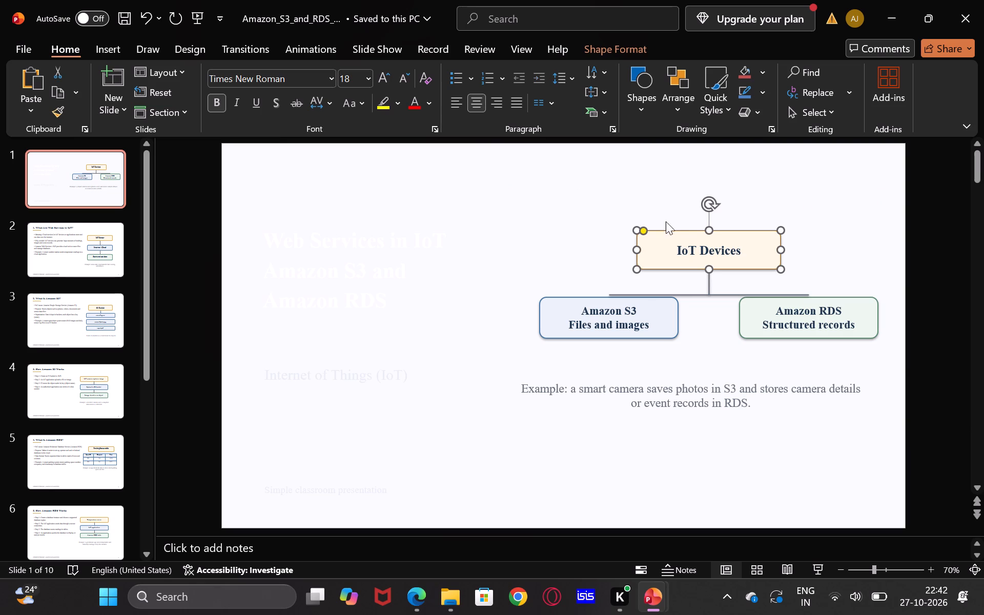
left_click_drag(632, 202, 629, 221)
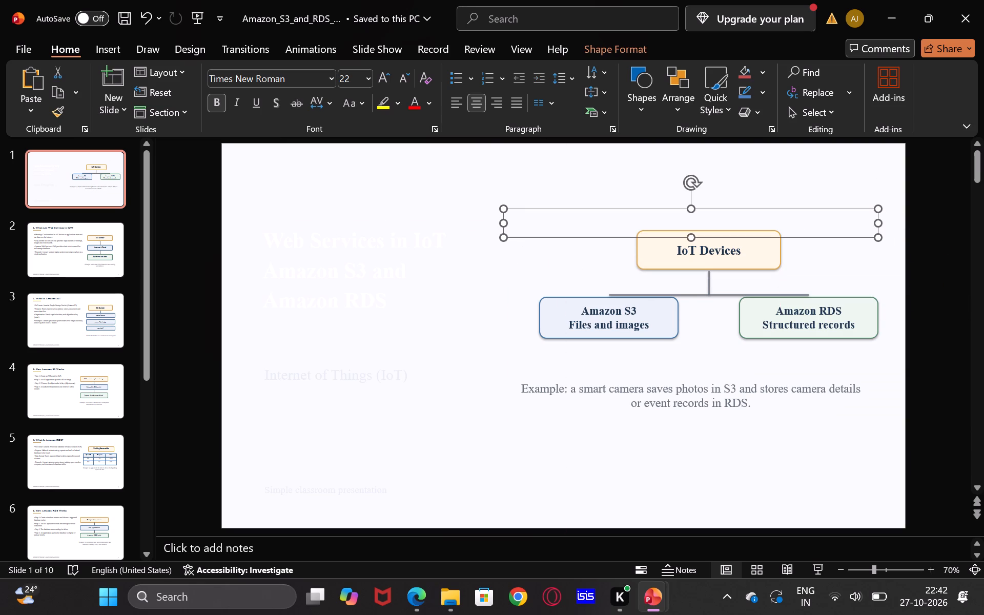
left_click(634, 238)
Delete the IoT Devices, Amazon S3 and Amazon RDS boxes and their connector lines from the title slide.
left_click_drag(617, 196, 832, 468)
scroll(809, 401, "up", 1)
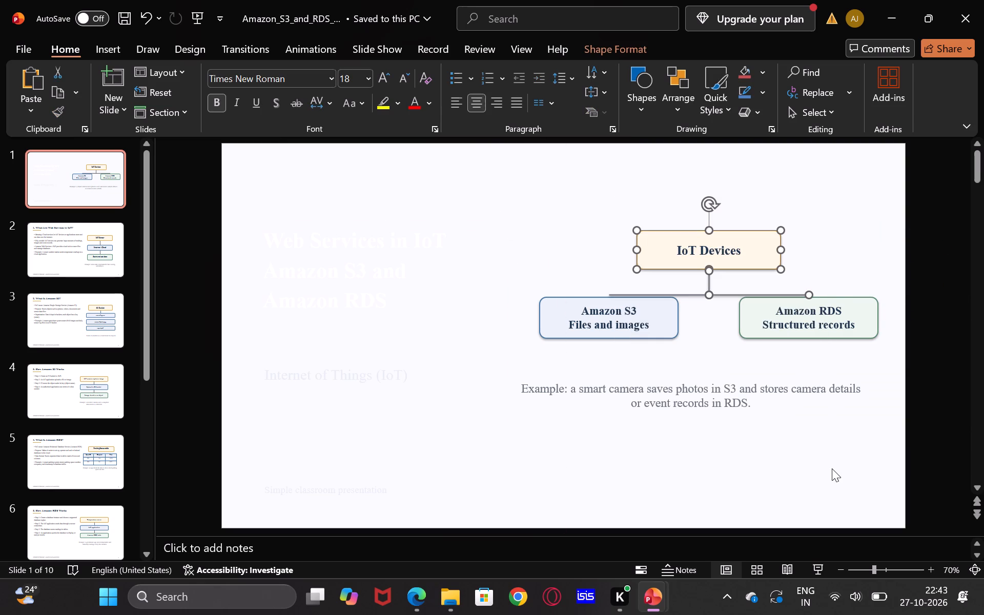
key("Delete")
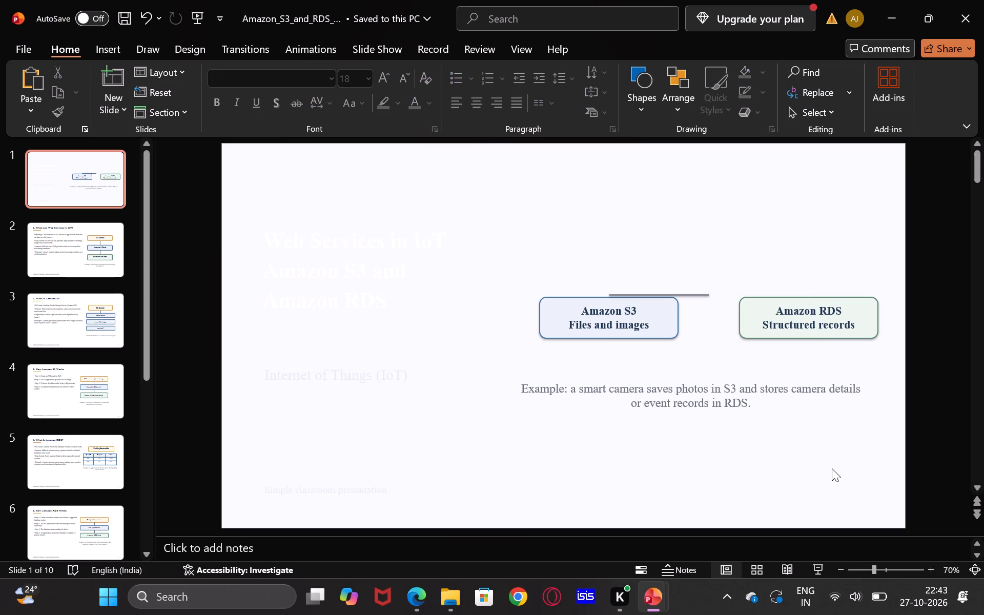
left_click_drag(537, 300, 710, 313)
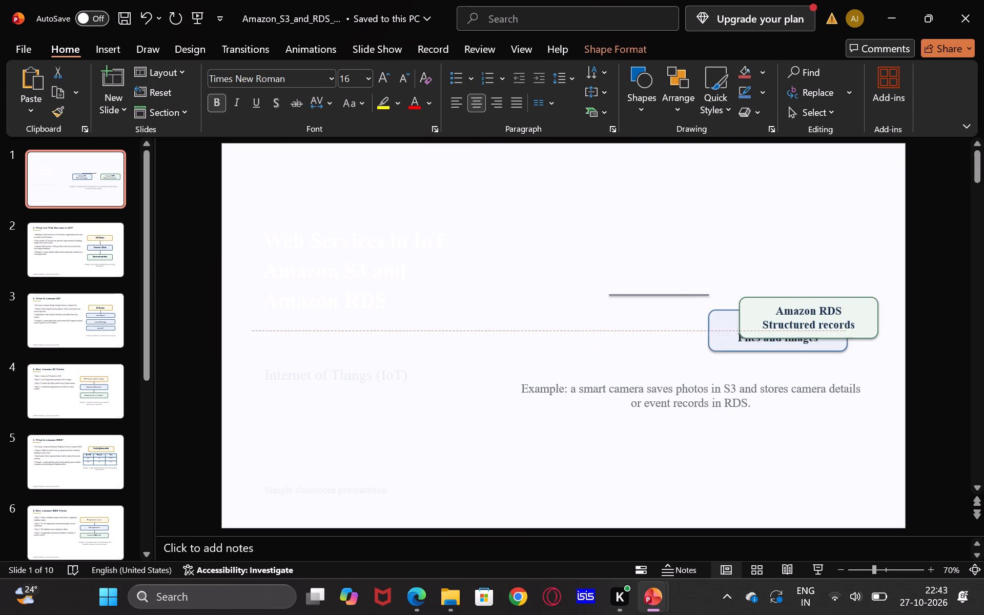
left_click_drag(710, 313, 725, 302)
key("Delete")
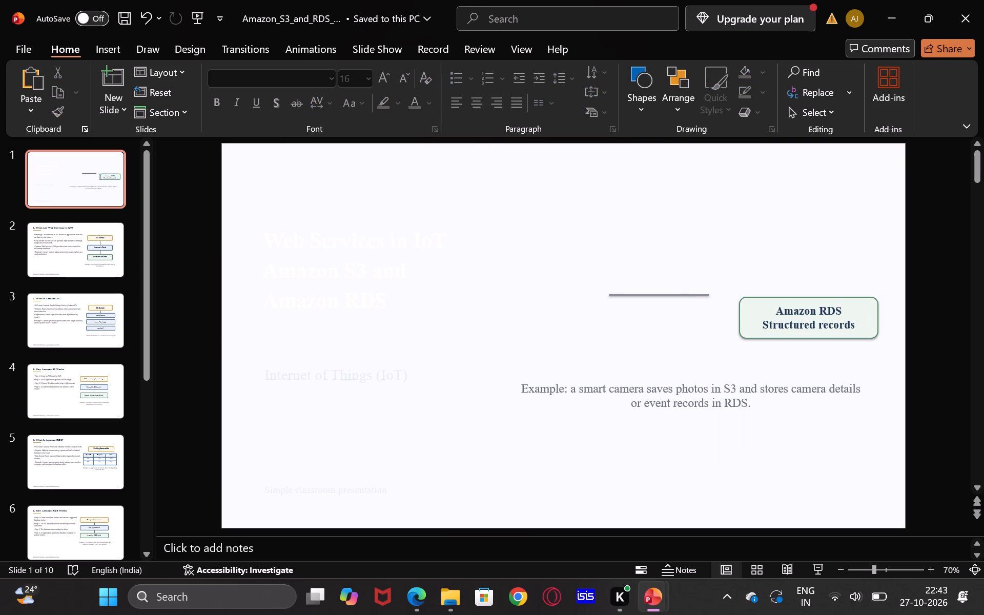
left_click(751, 310)
key("Delete")
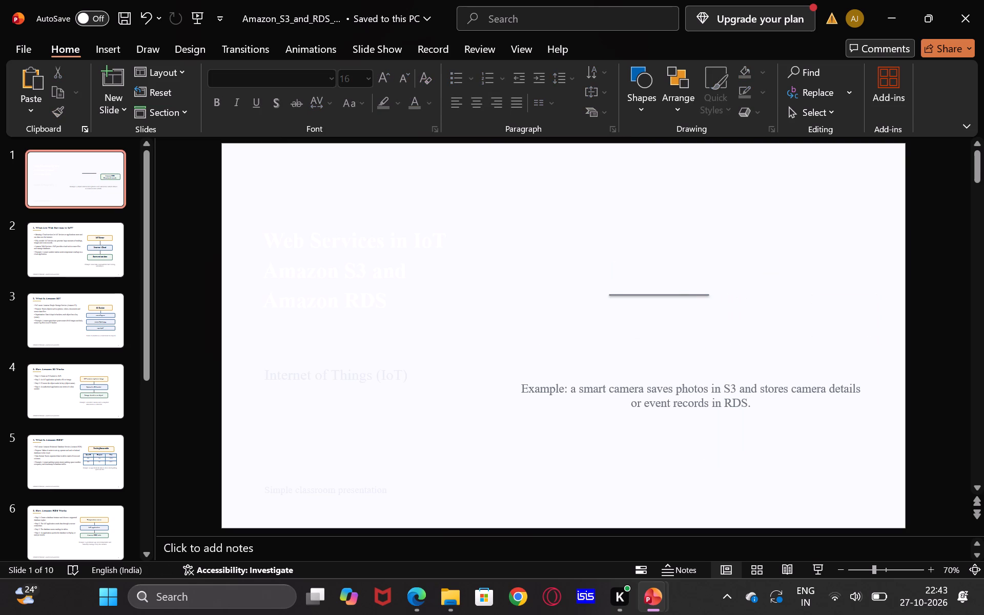
left_click(683, 292)
key("Delete")
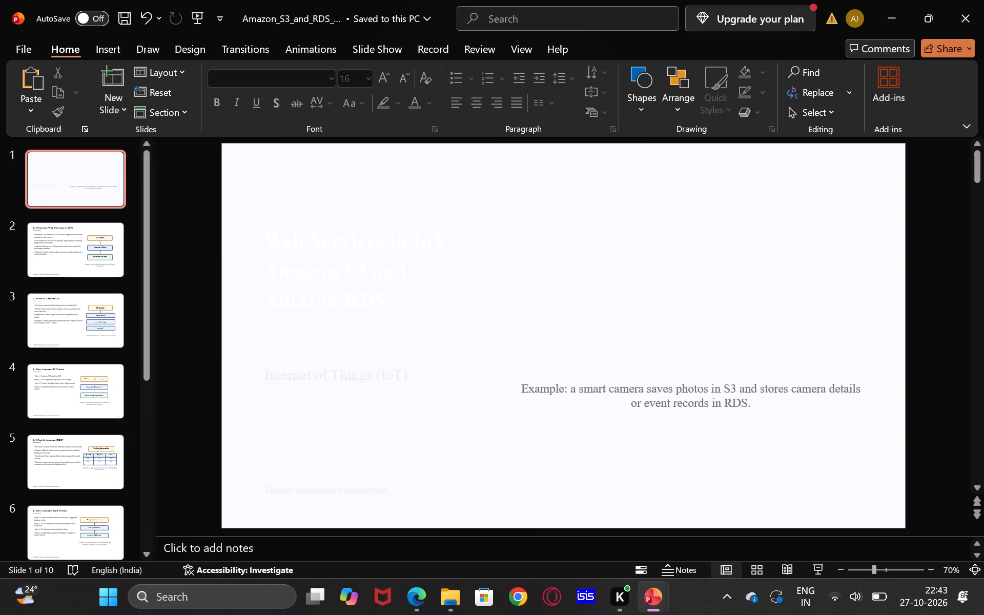
Remove the smart camera example caption from the title slide.
left_click_drag(523, 388, 833, 475)
key("Delete")
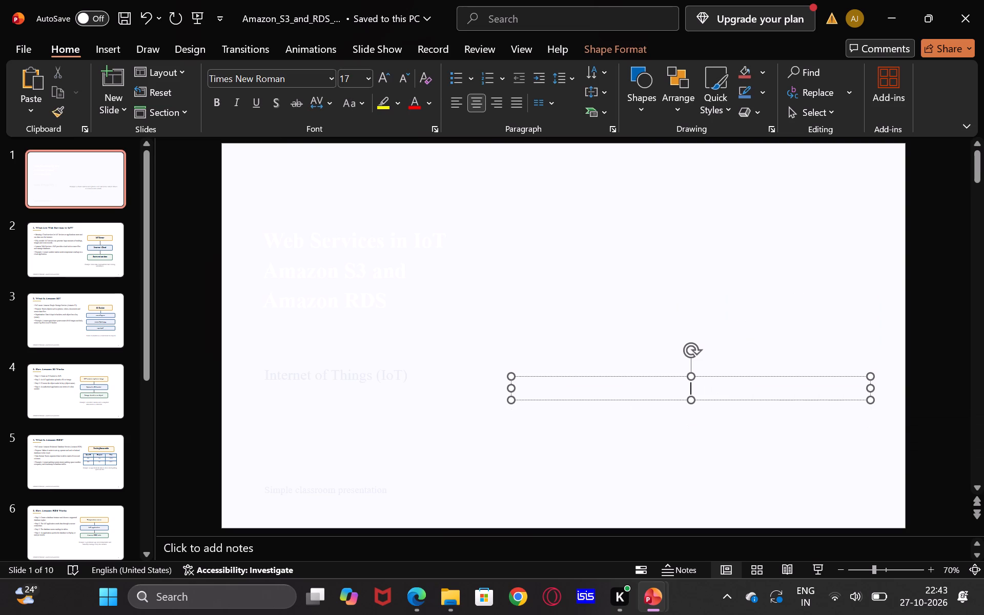
left_click(534, 354)
left_click(627, 393)
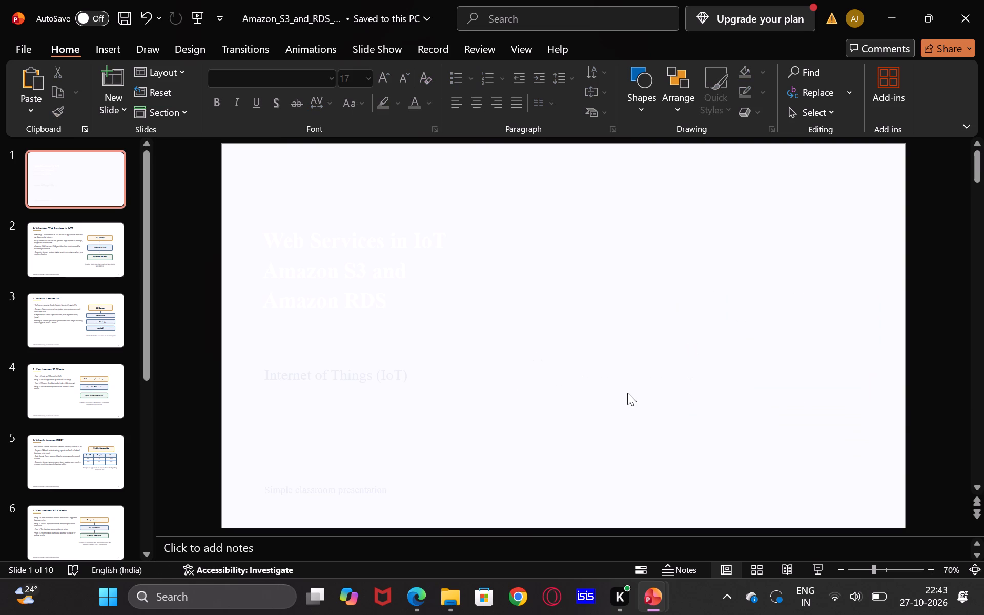
Move the "Web Services in IoT Amazon S3 and Amazon RDS" title text box to the centre of the slide.
left_click(432, 274)
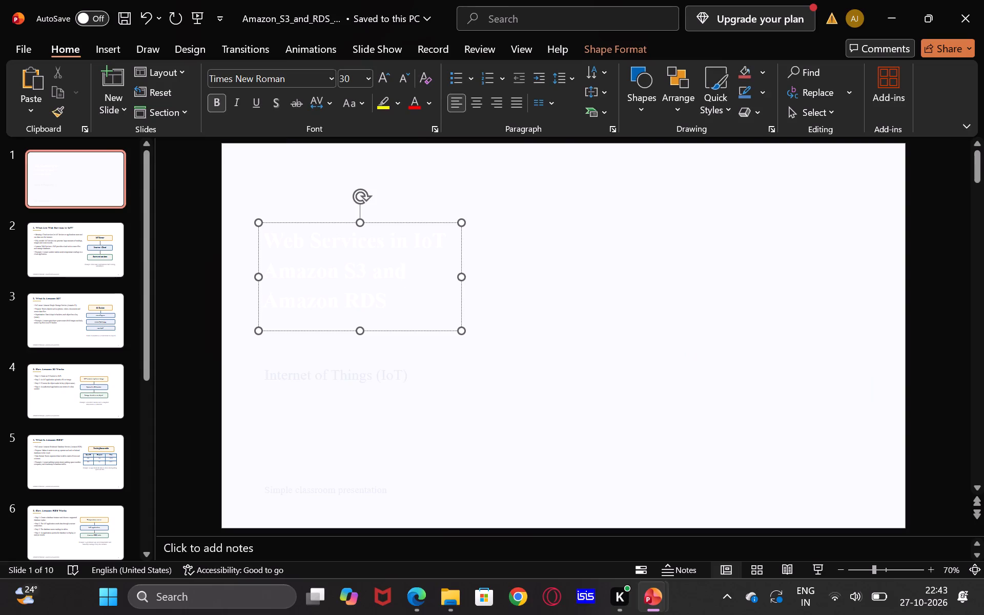
left_click_drag(366, 224, 504, 270)
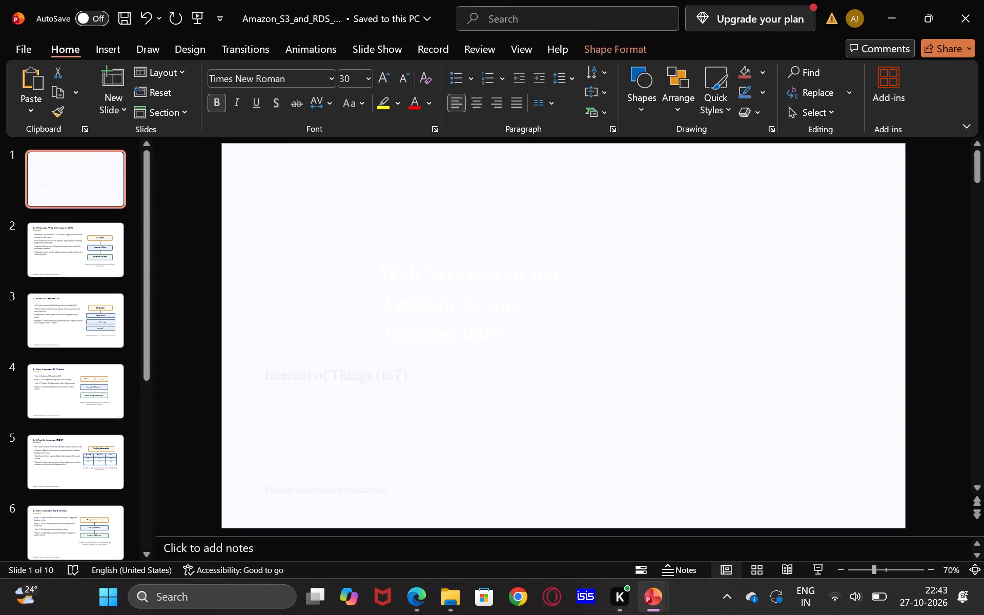
left_click_drag(504, 270, 569, 267)
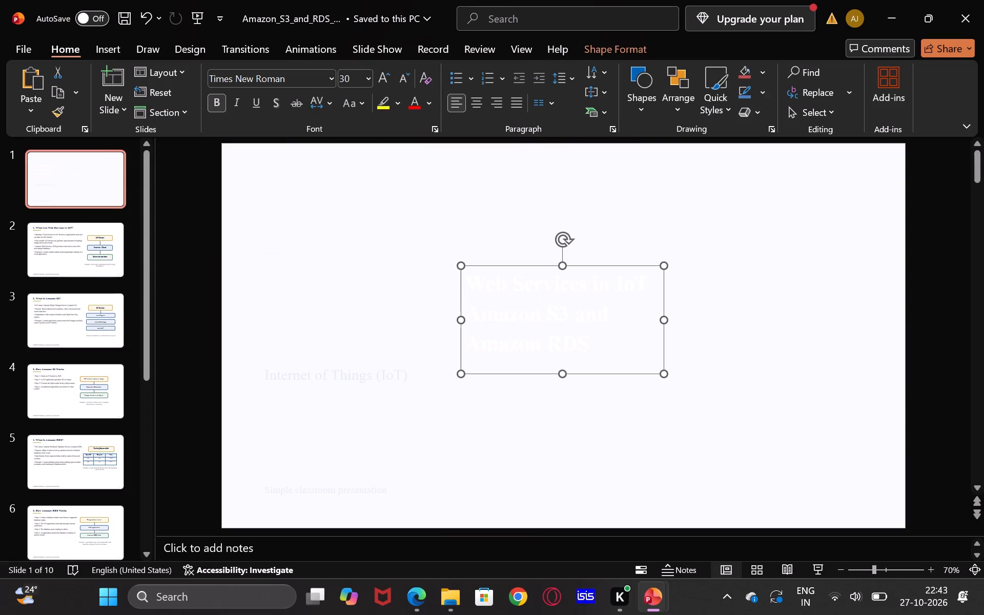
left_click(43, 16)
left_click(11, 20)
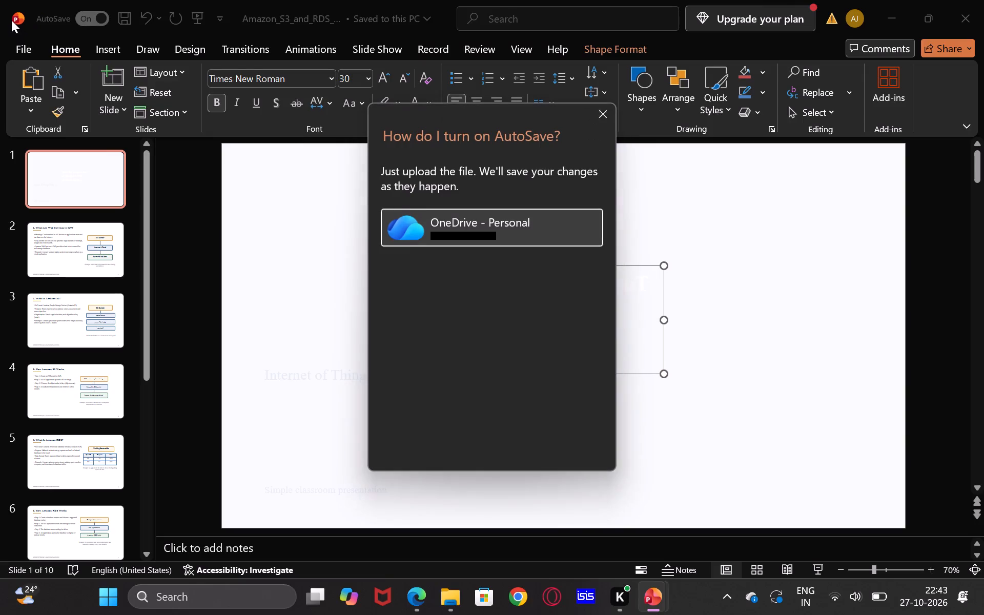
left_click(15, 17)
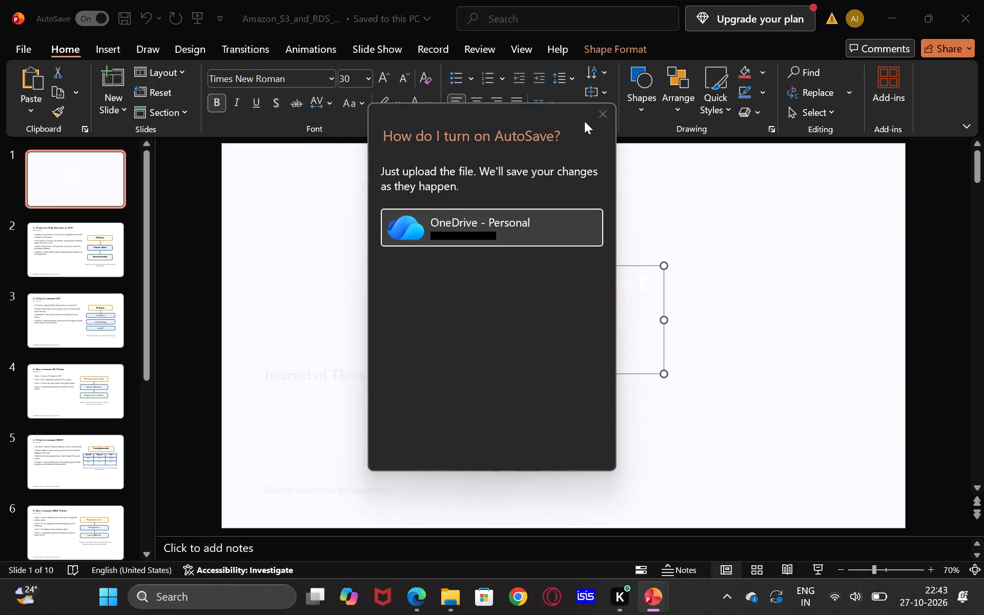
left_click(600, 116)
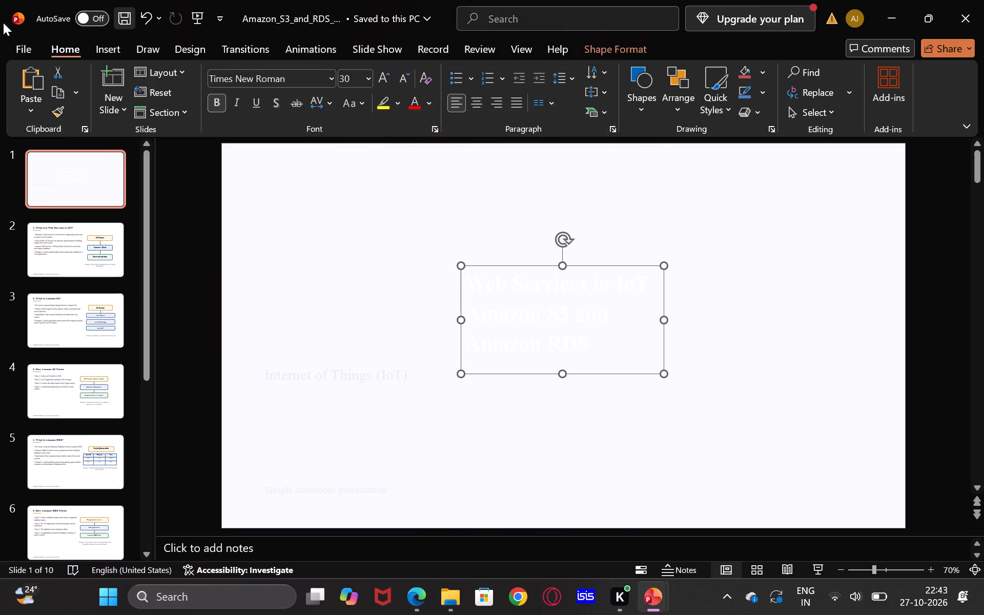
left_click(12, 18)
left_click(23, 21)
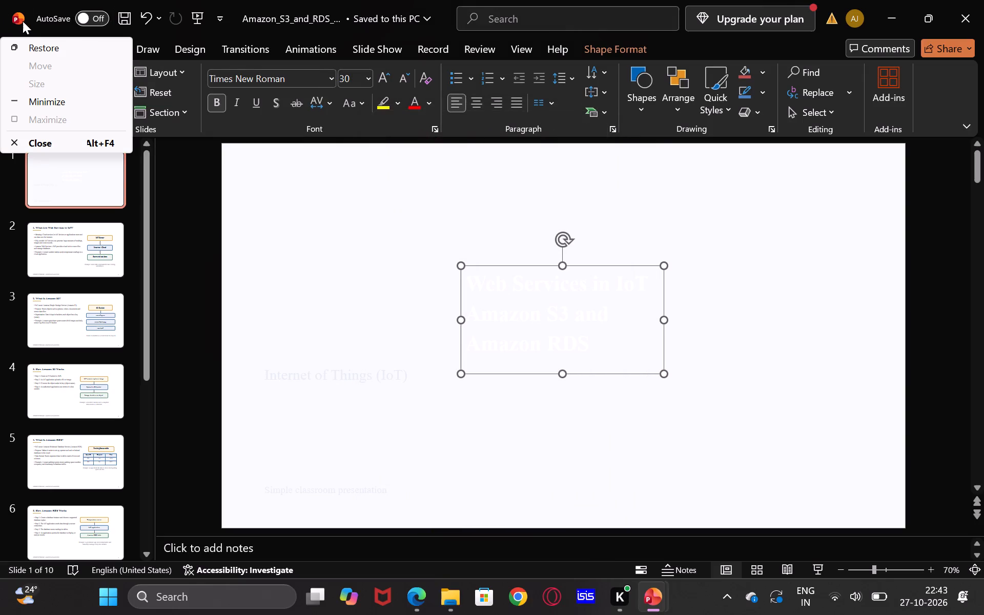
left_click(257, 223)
Switch to the recent Hadoop_Distributed_File_System_HDFS presentation and go to its blank slide 1.
left_click(24, 51)
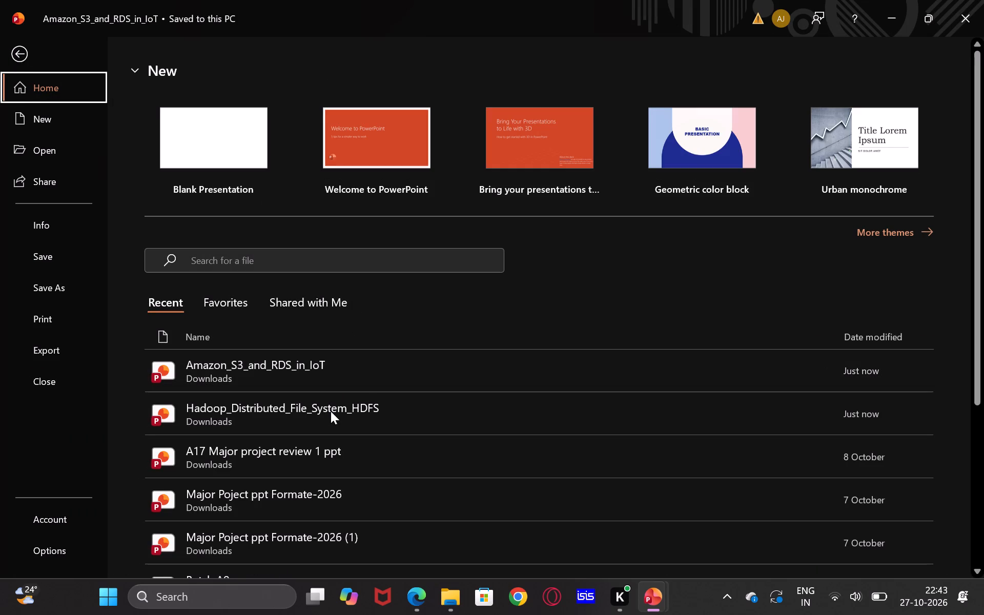
left_click(331, 411)
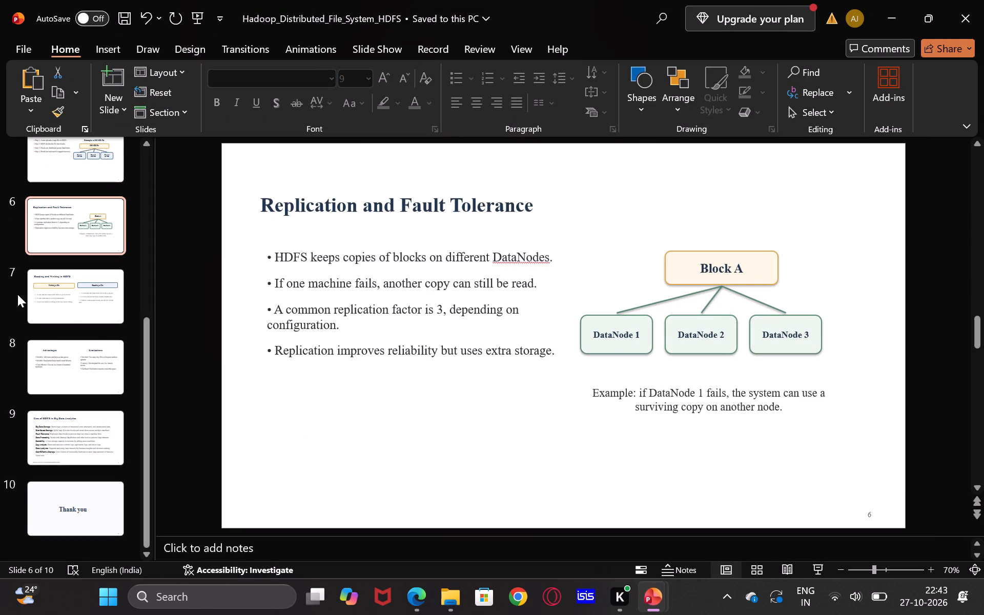
scroll(70, 320, "up", 6)
scroll(70, 320, "right", 3)
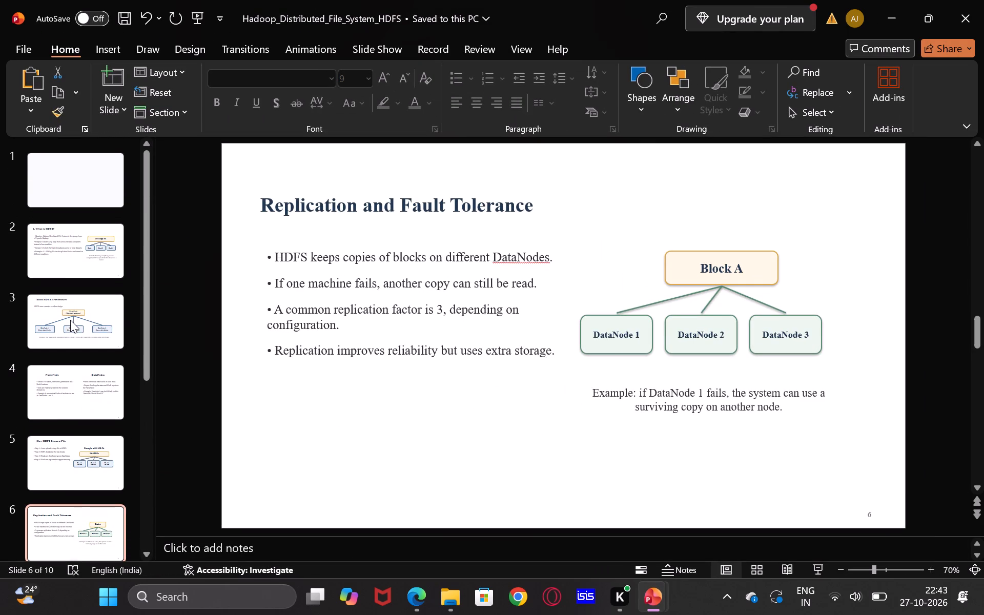
left_click(75, 181)
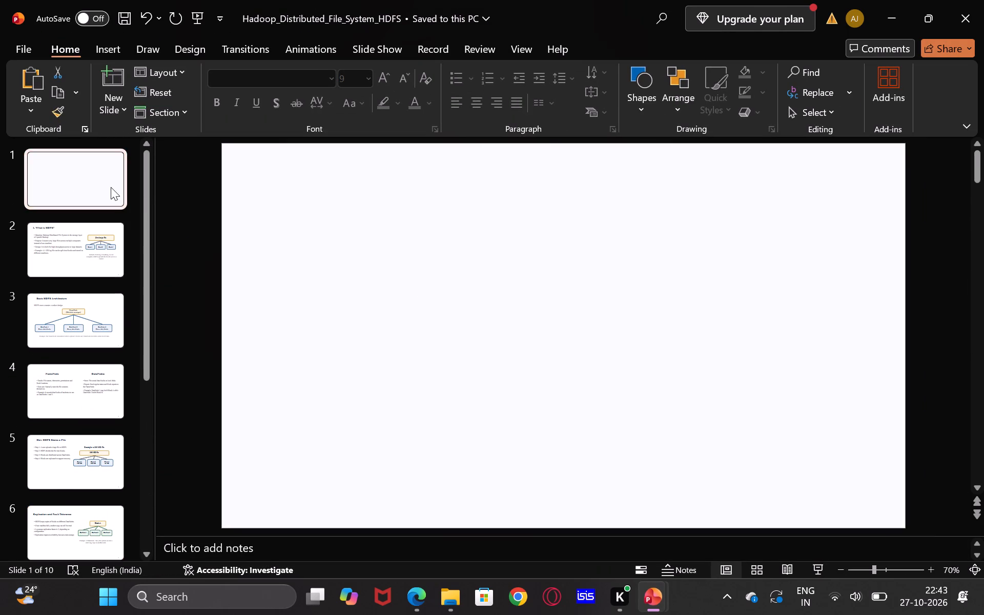
left_click(498, 284)
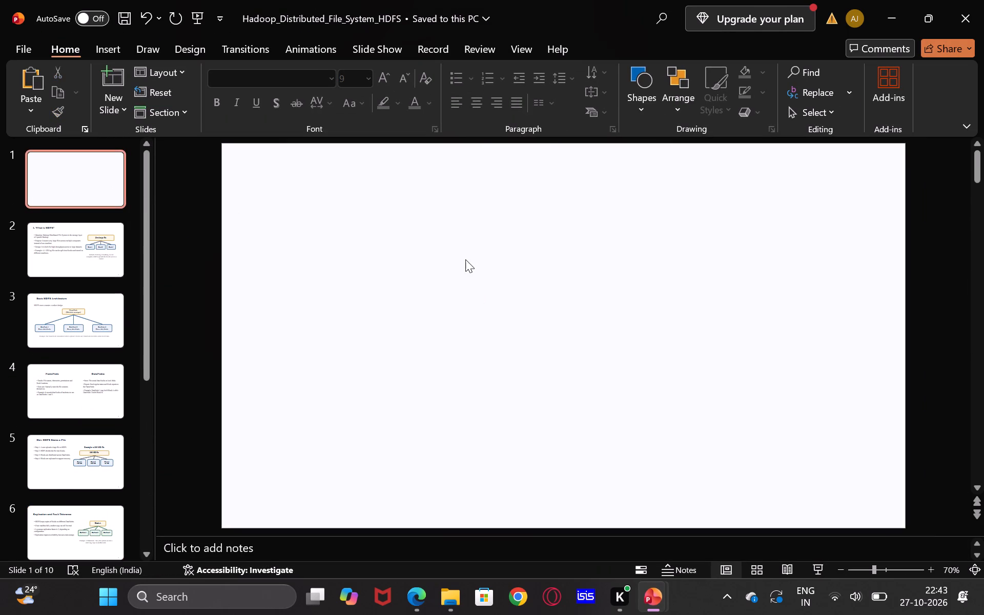
Draw a wide text box across the middle of the blank slide 1.
left_click(124, 53)
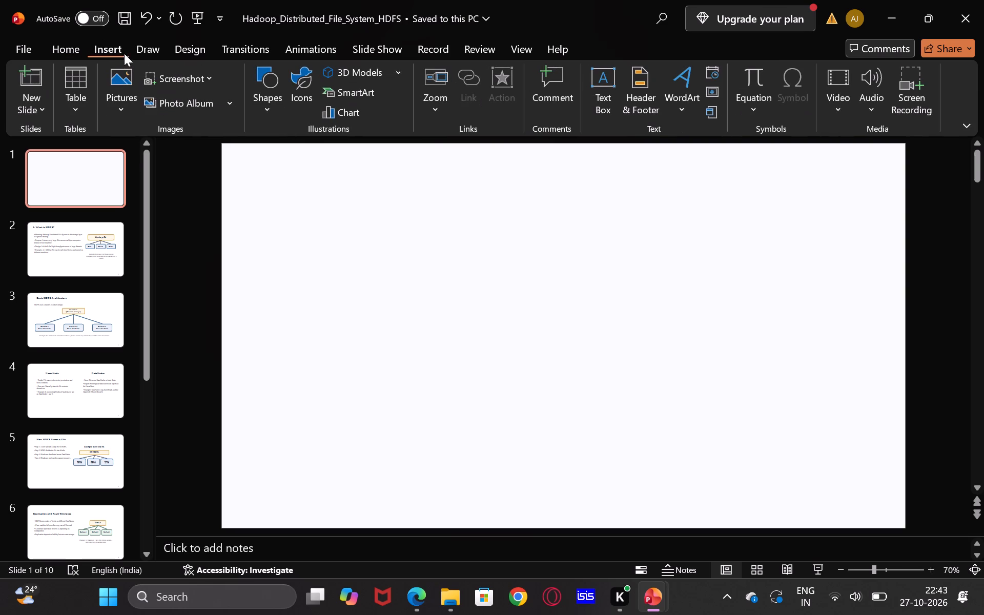
left_click(614, 117)
left_click_drag(377, 298, 622, 332)
left_click_drag(622, 332, 785, 365)
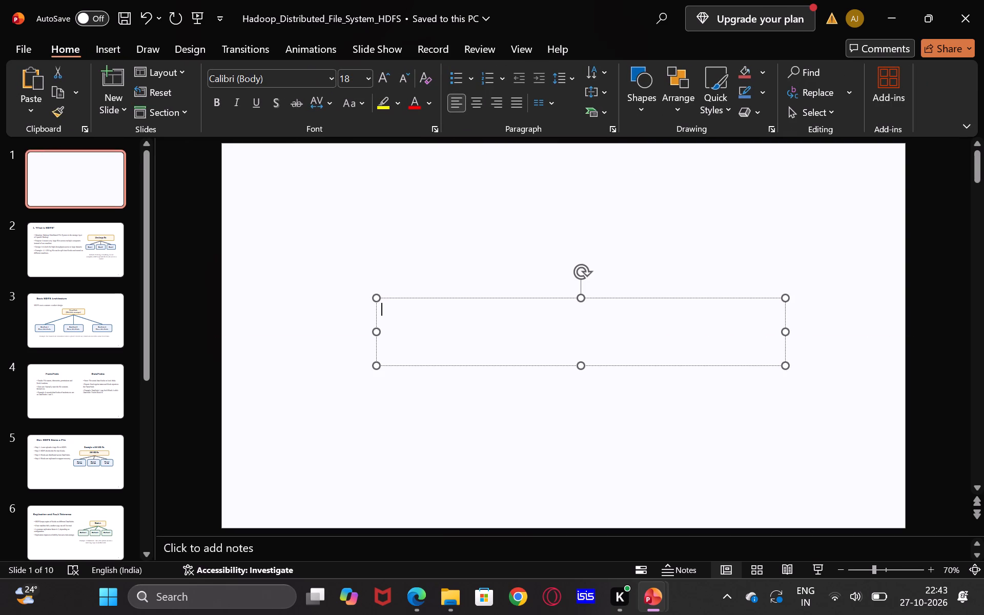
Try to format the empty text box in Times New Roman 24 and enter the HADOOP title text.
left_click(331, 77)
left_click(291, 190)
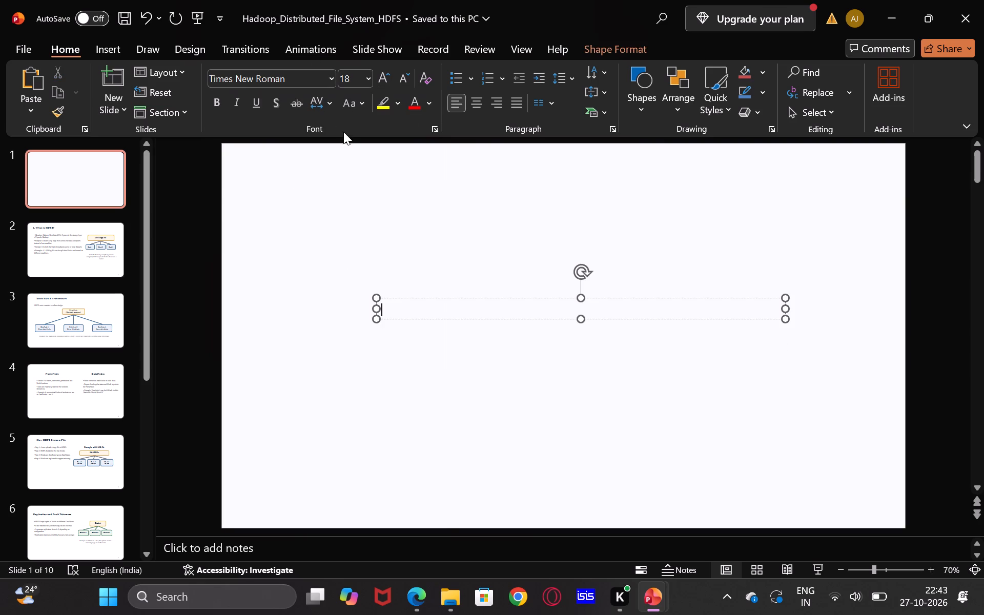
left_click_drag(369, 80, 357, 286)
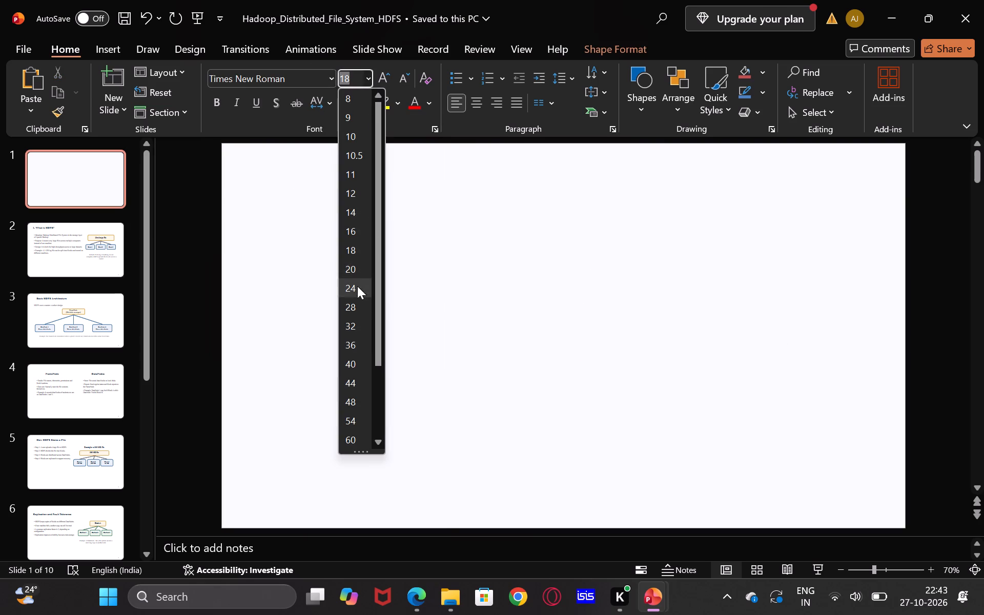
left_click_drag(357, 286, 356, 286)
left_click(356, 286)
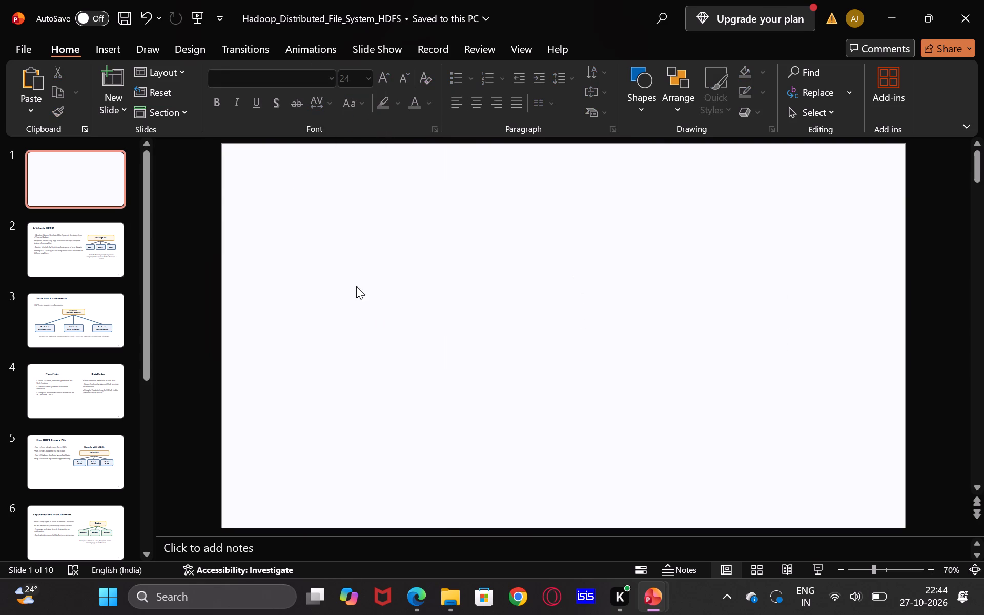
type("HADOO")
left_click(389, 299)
Insert a new text box near the middle of slide 1 and set its font to Times New Roman, size 24.
left_click(119, 47)
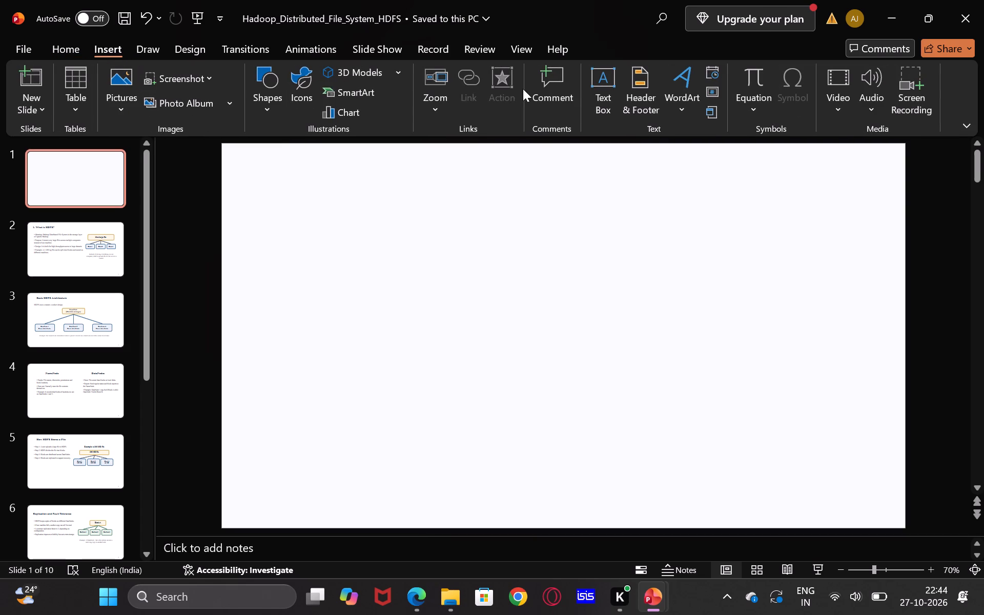
left_click(594, 101)
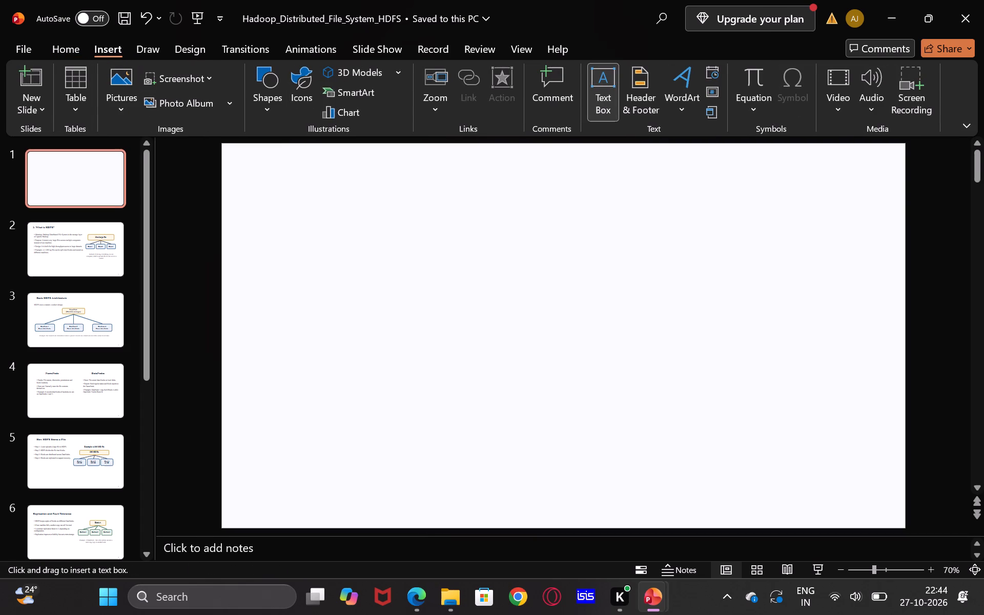
left_click(438, 271)
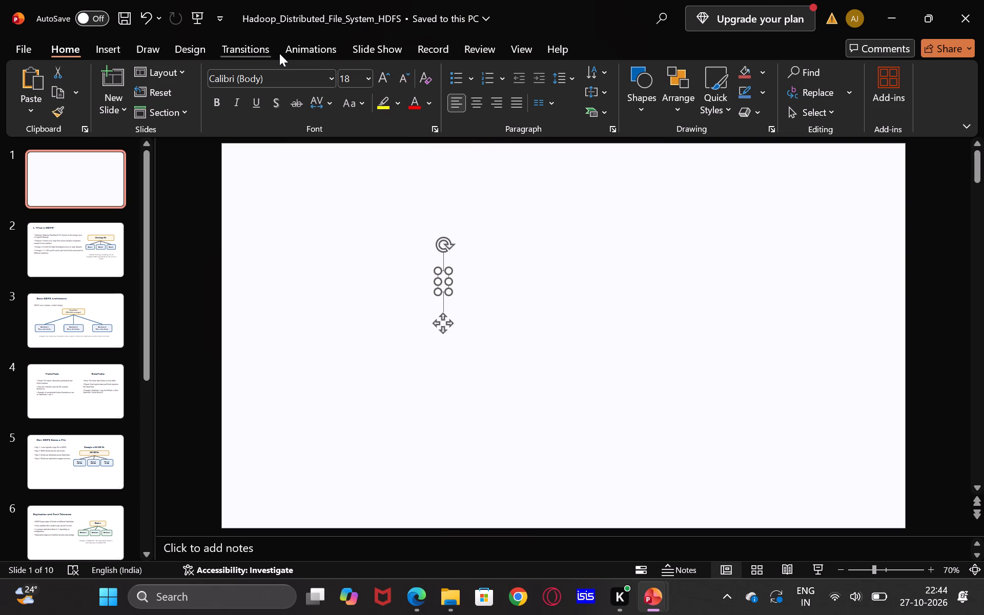
left_click(336, 81)
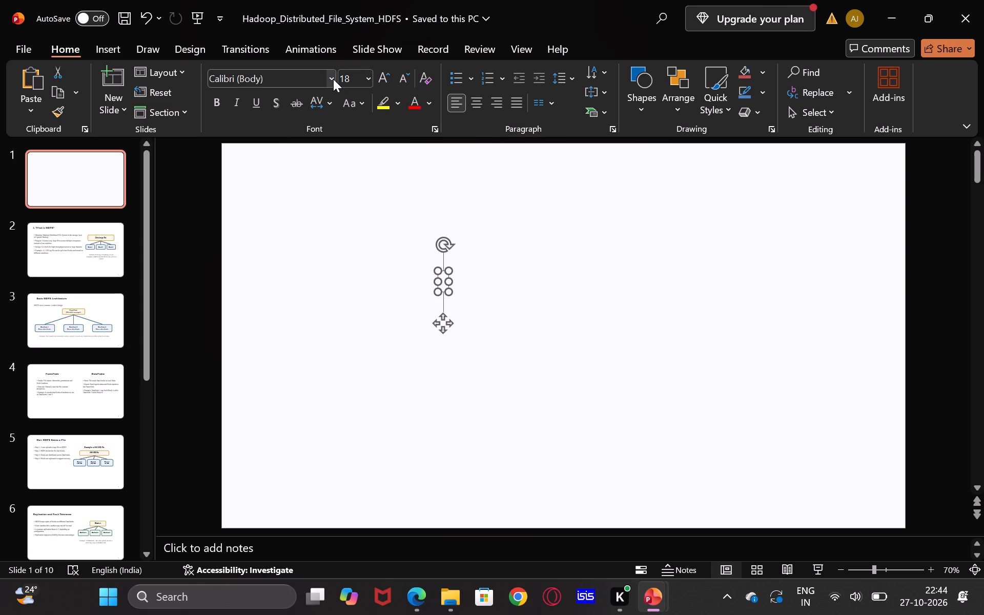
left_click(333, 79)
left_click(299, 193)
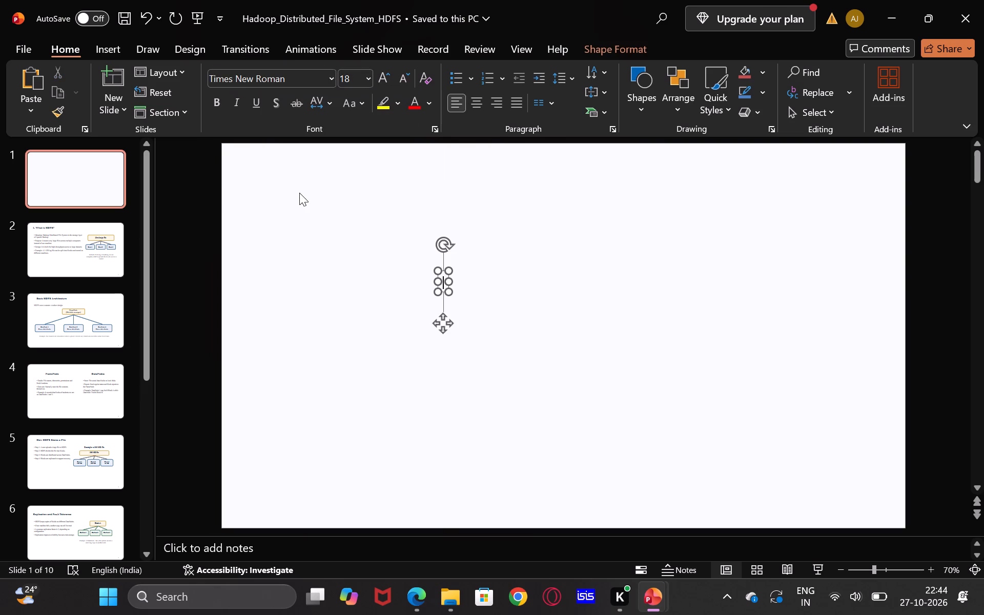
left_click(371, 81)
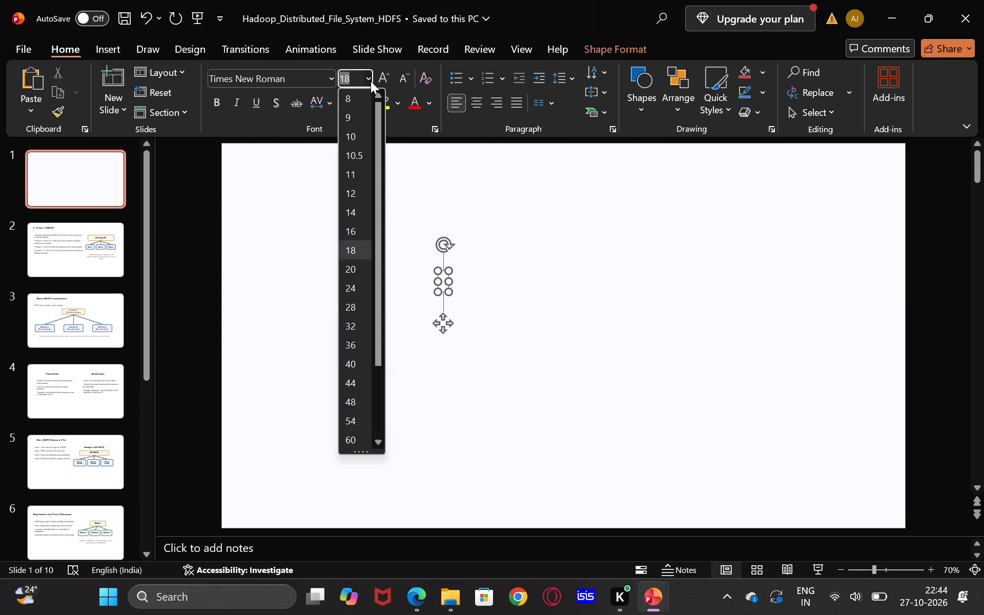
left_click(352, 282)
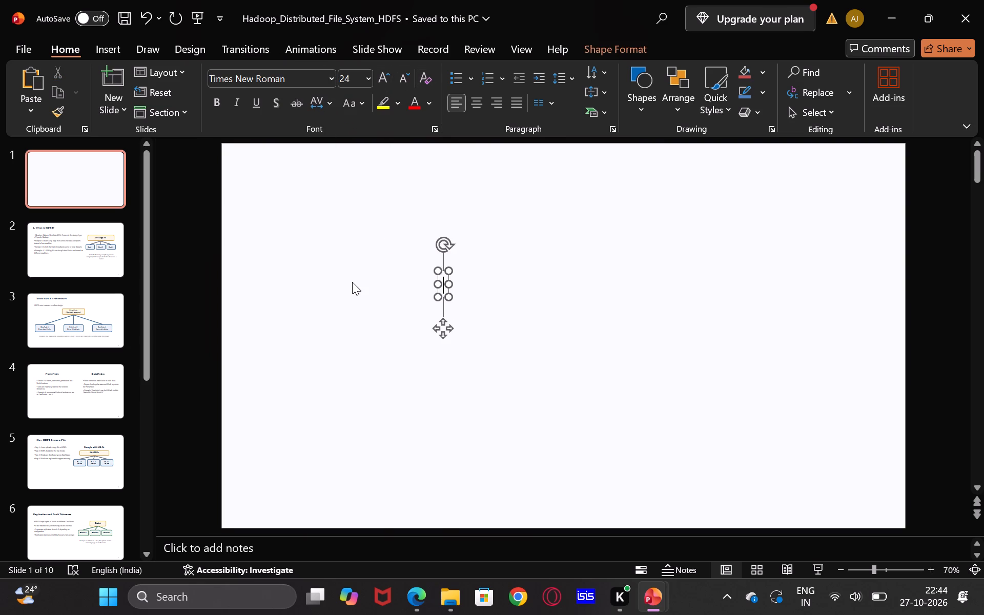
Enter the title "HADOOP DISTRIBUTED FILE SYSTEM" in the new text box.
type("HADOOP")
key("space")
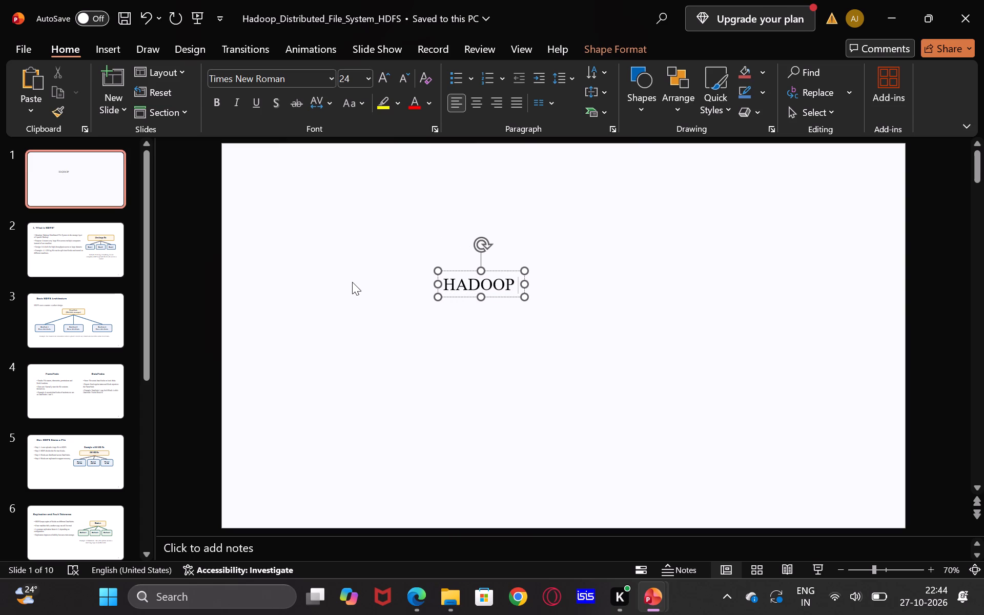
type("DIST")
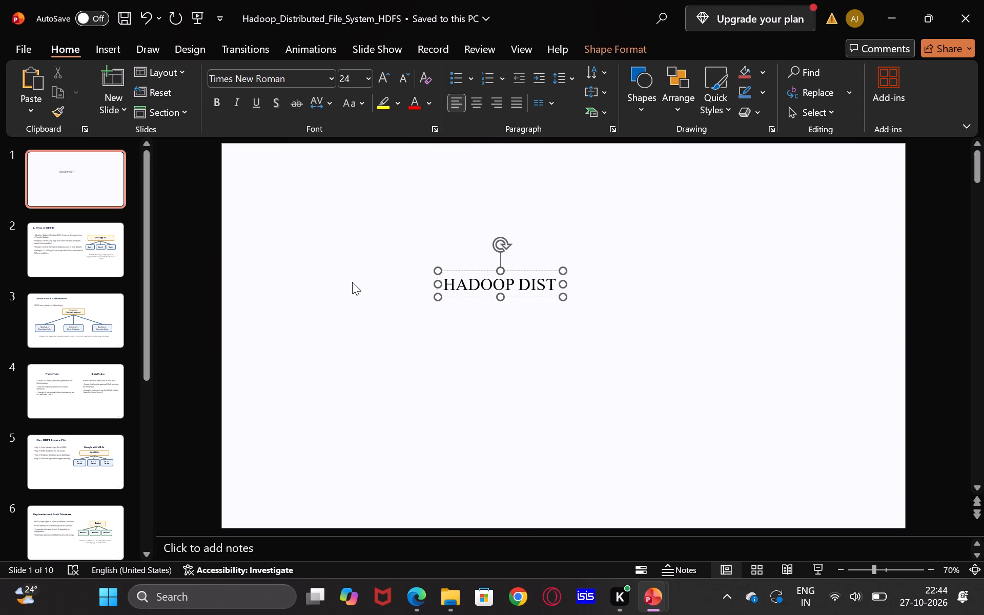
type("RIBUTED FILE SYSTE")
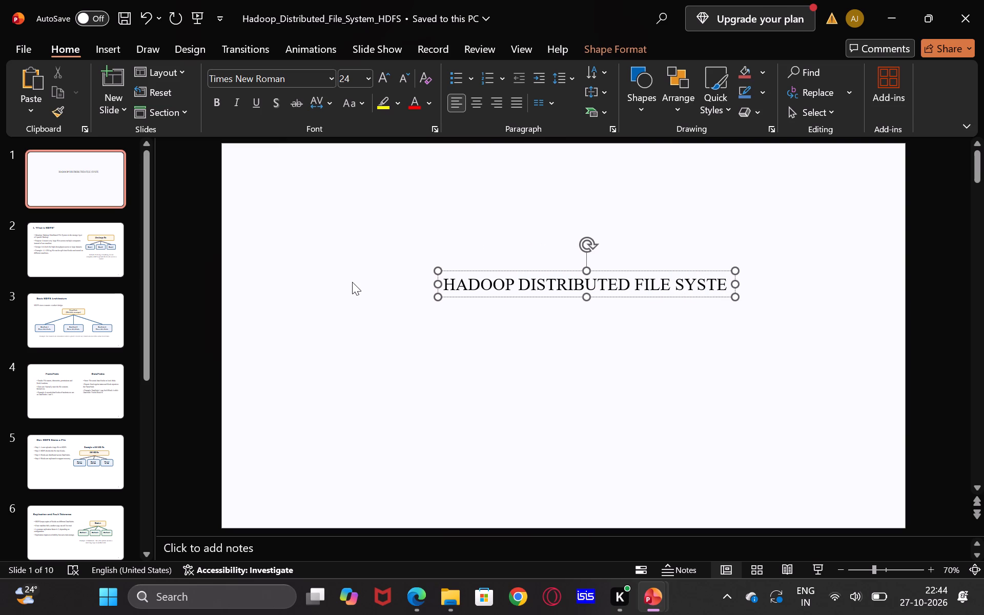
key("m")
Set the whole "HADOOP DISTRIBUTED FILE SYSTEM" title on slide 1 to font size 40.
left_click(59, 250)
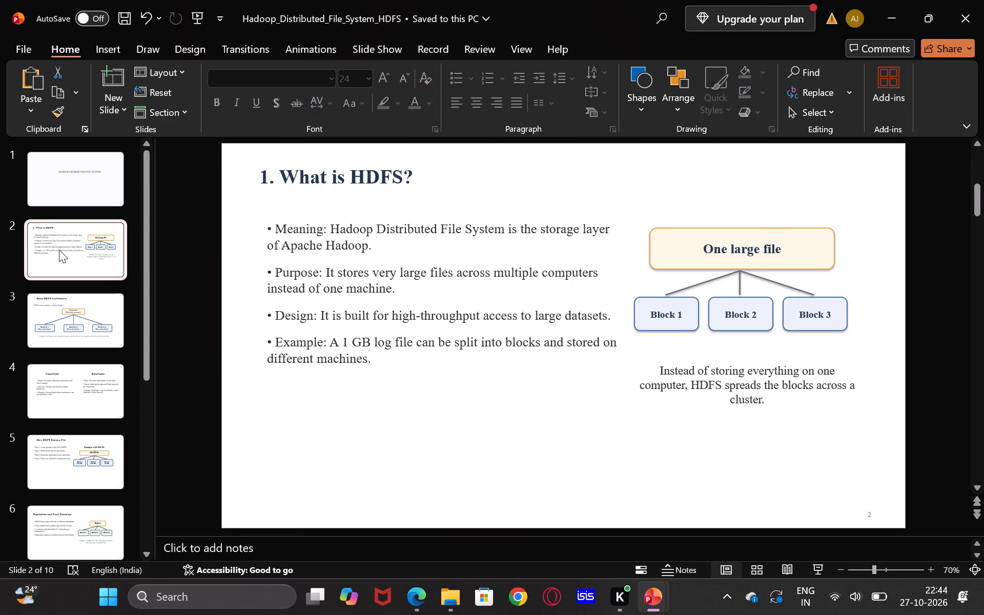
left_click(100, 187)
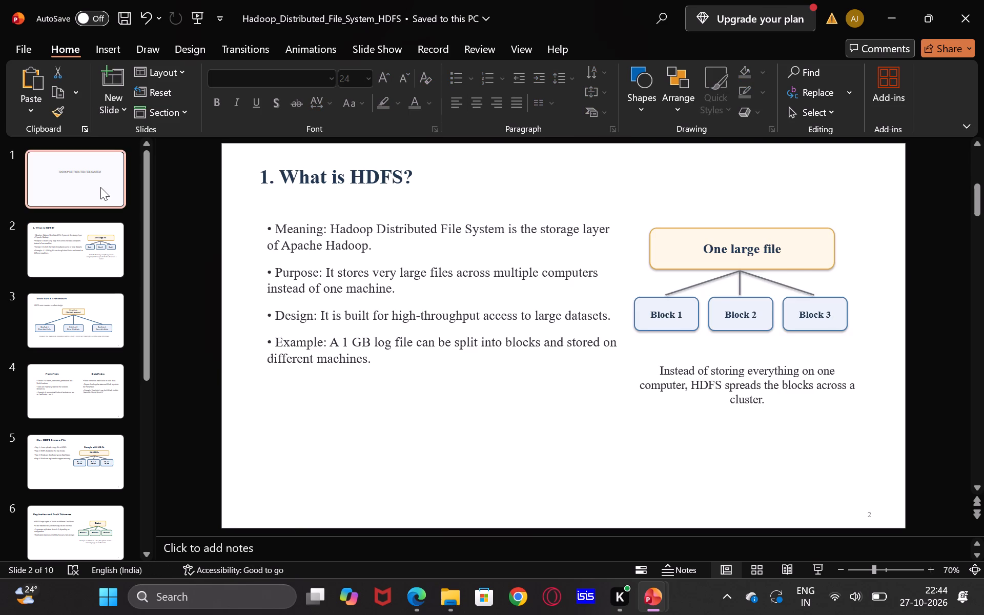
left_click(624, 283)
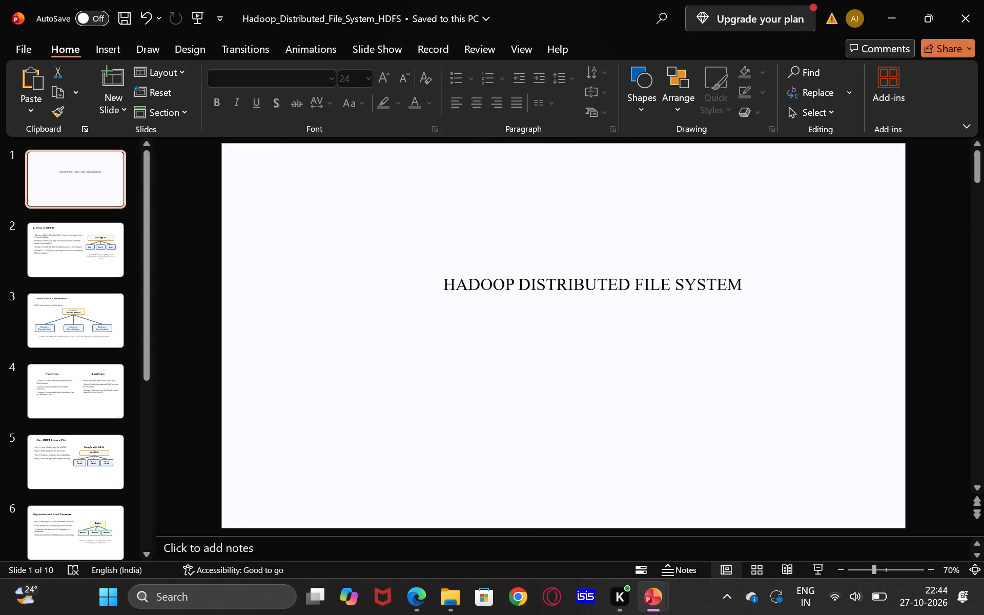
key("ctrl+a")
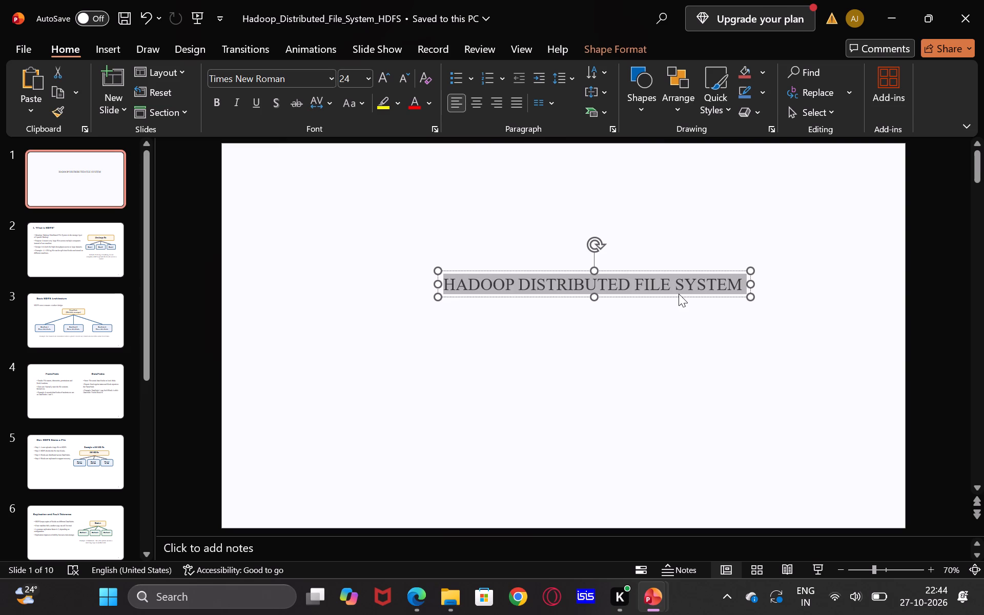
left_click(368, 80)
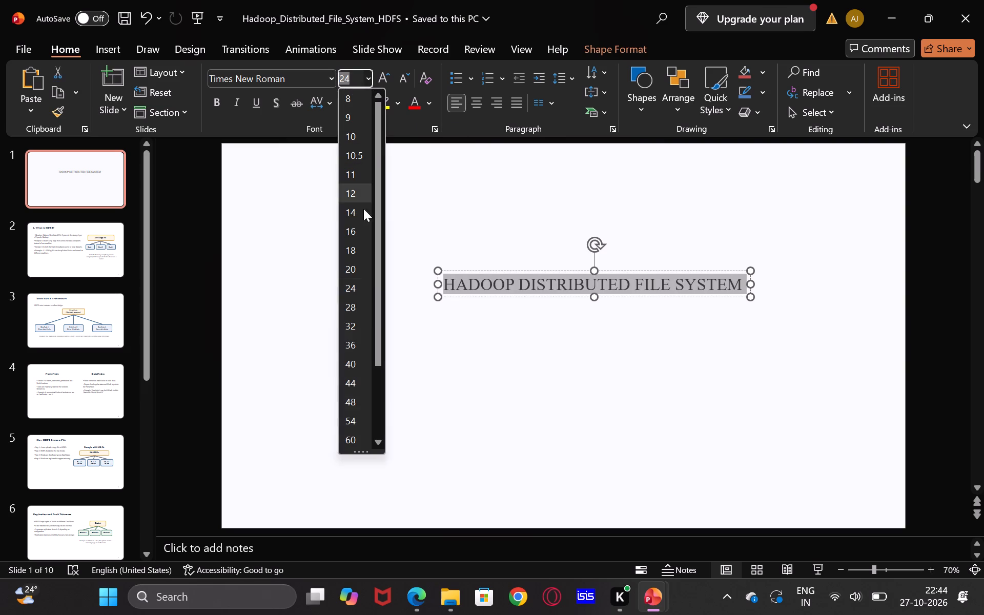
left_click(357, 365)
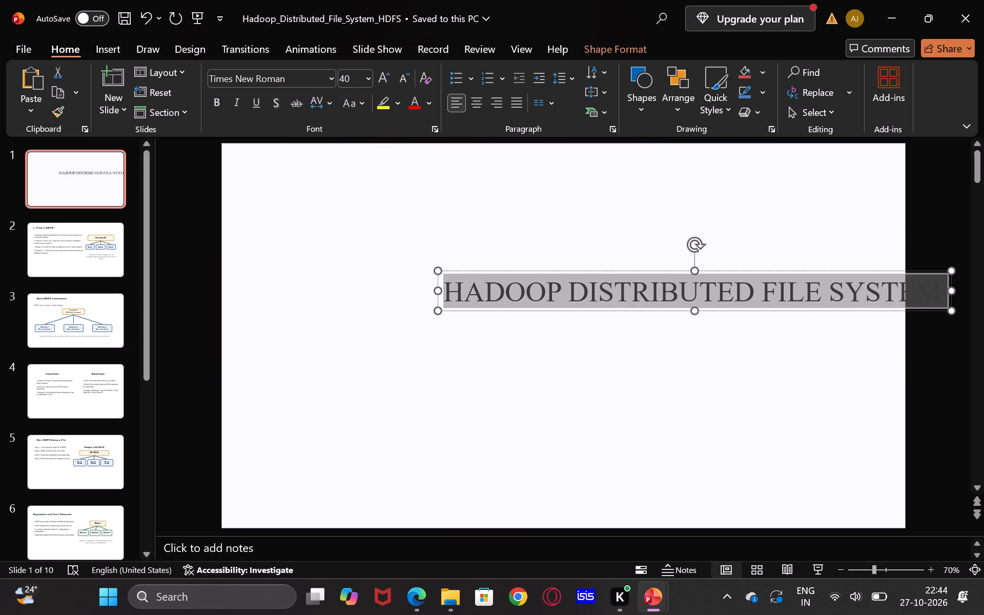
Move the "HADOOP DISTRIBUTED FILE SYSTEM" title text box to the centre of slide 1.
left_click_drag(710, 270, 589, 283)
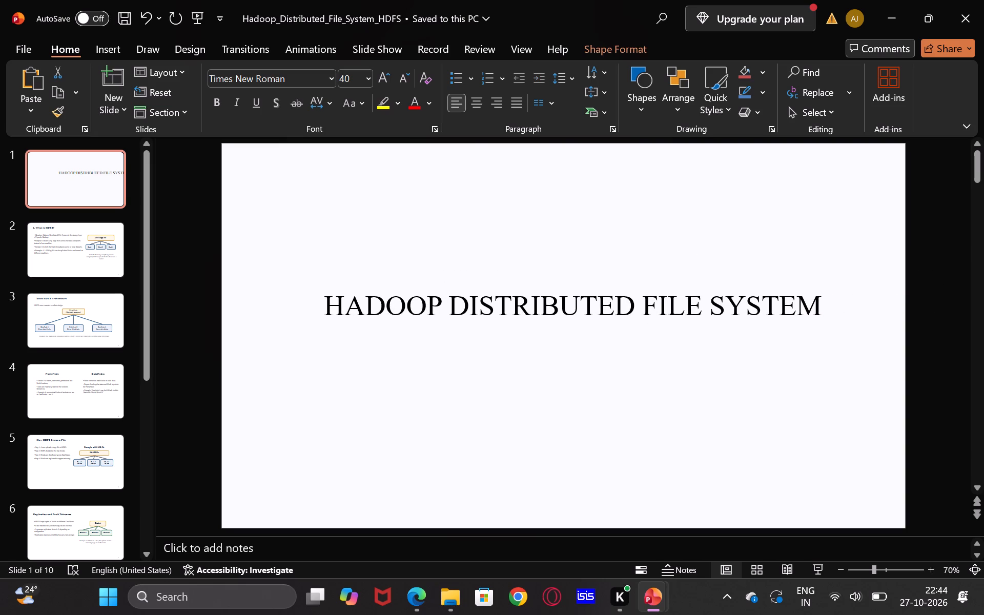
left_click_drag(589, 283, 594, 300)
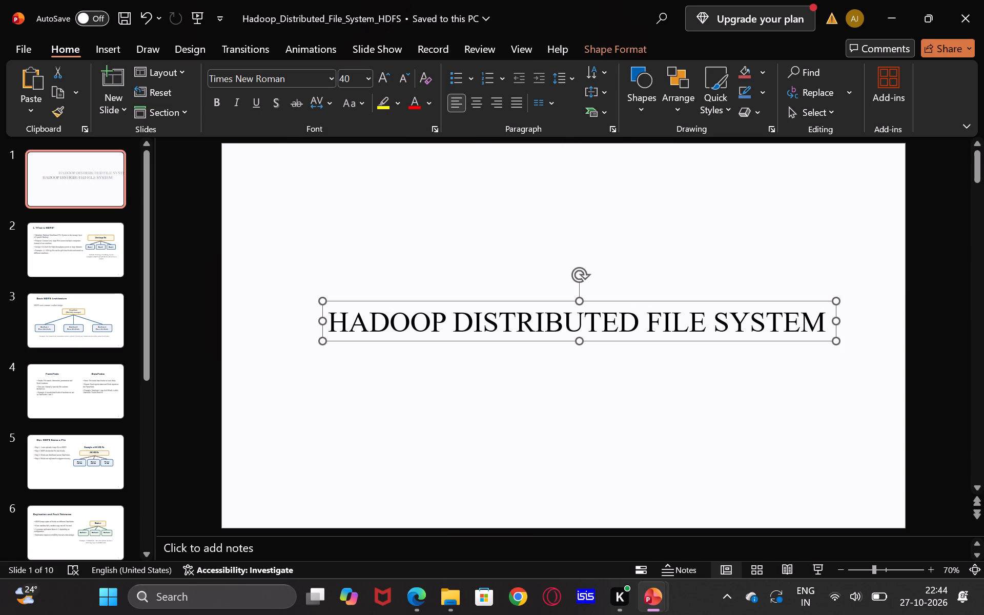
left_click(601, 407)
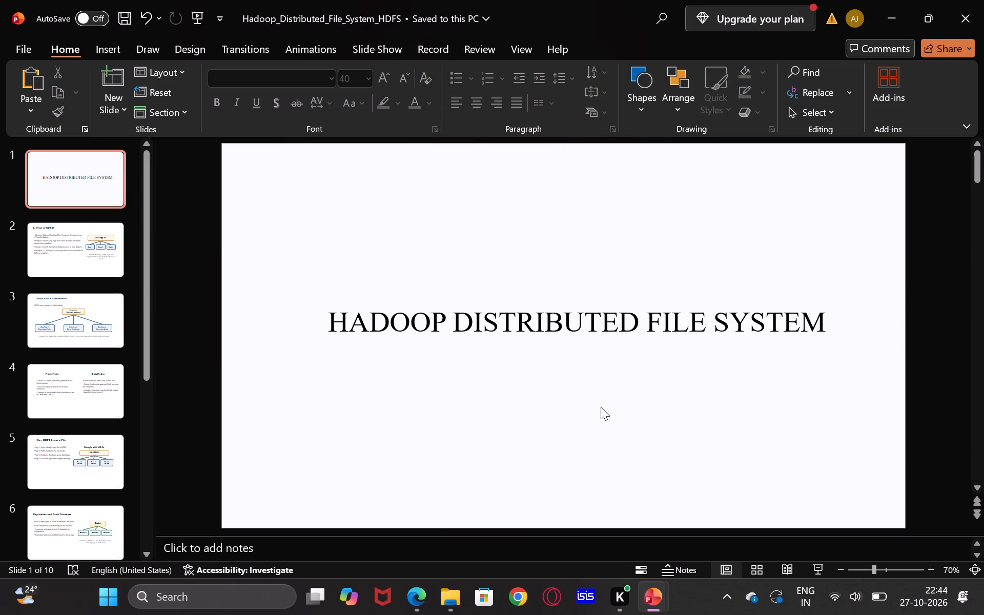
Save the Hadoop_Distributed_File_System_HDFS presentation.
key("ctrl+s")
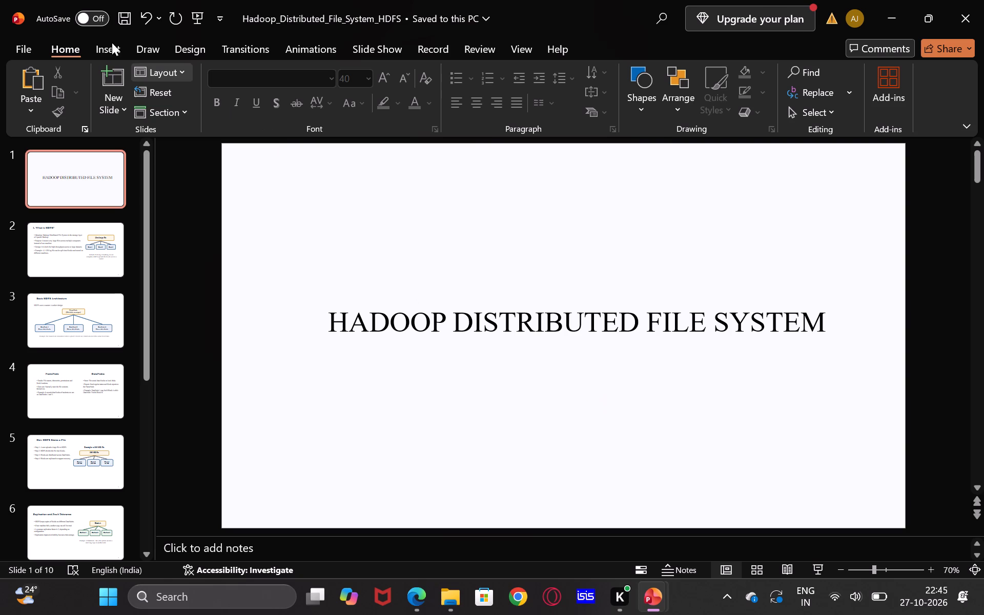
Switch to the recent Amazon_S3_and_RDS_in_IoT presentation.
left_click(22, 45)
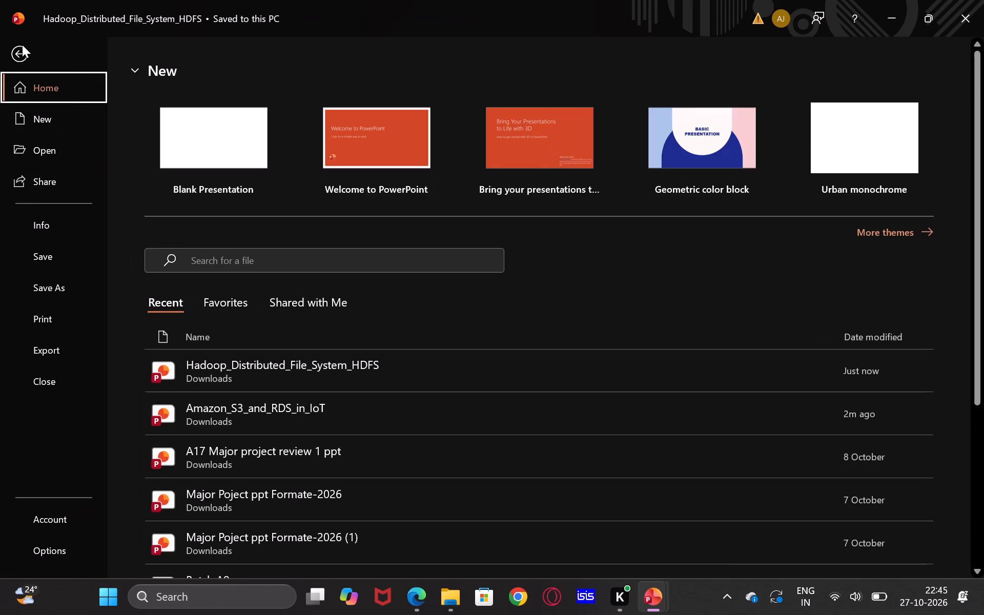
left_click(309, 408)
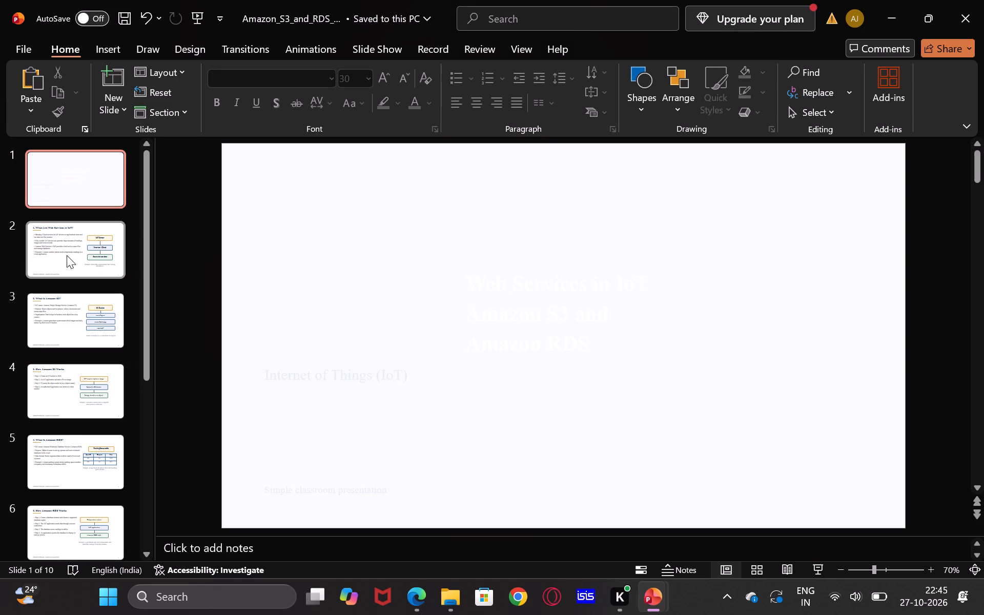
Delete the orange accent line beneath the "1. What Are Web Services in IoT?" title on slide 2.
left_click(47, 248)
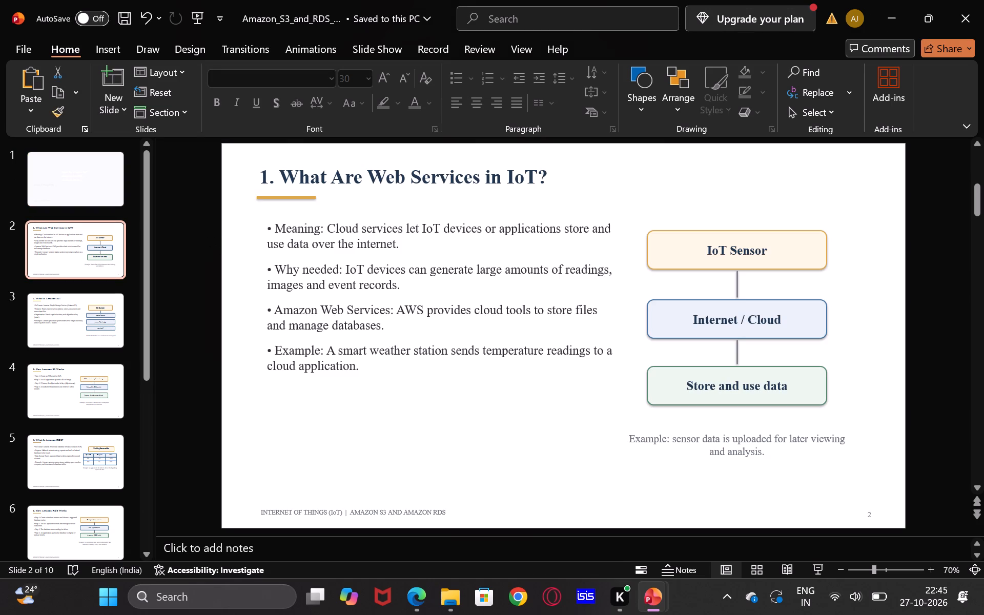
left_click(310, 196)
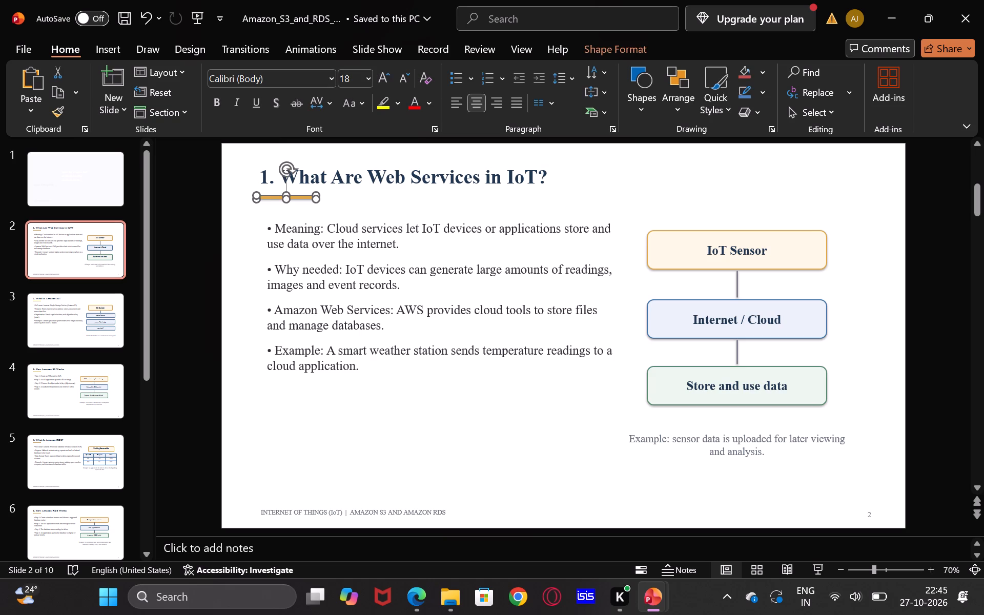
key("Delete")
Delete all of the "INTERNET OF THINGS (IoT) | AMAZON S3 AND AMAZON RDS" footer text on slide 2.
left_click(385, 509)
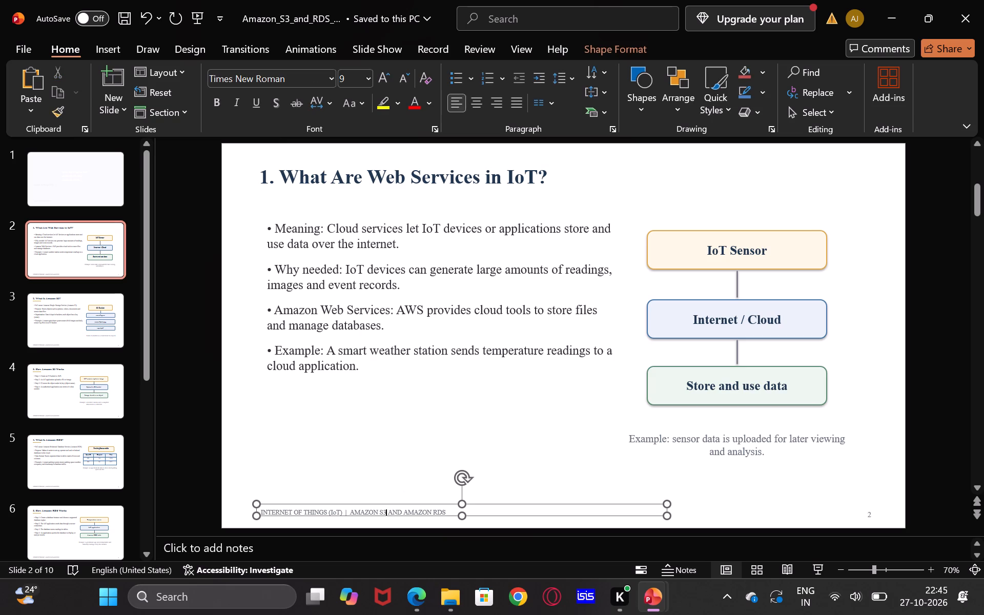
key("Delete")
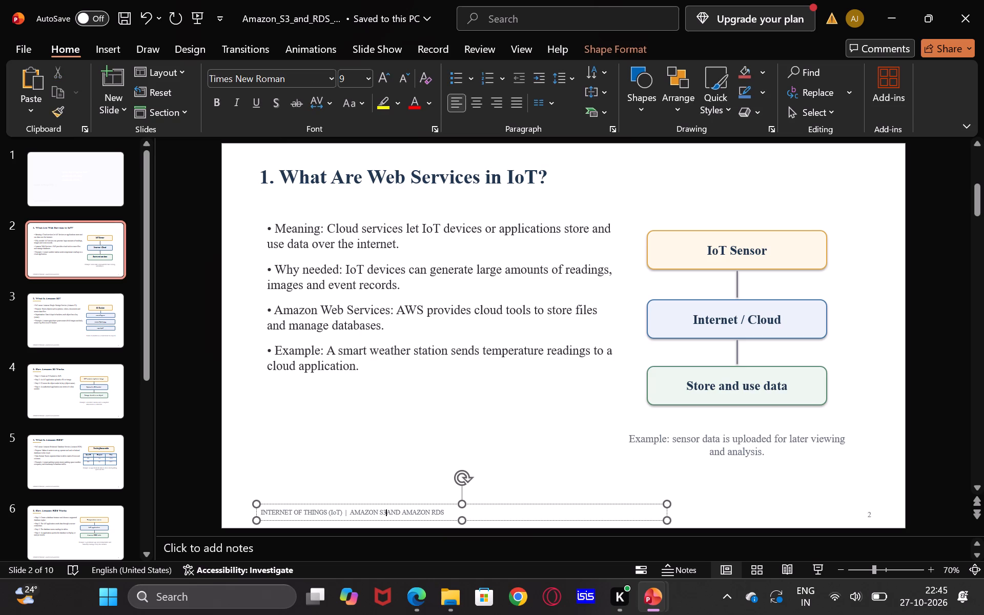
key("ctrl+a")
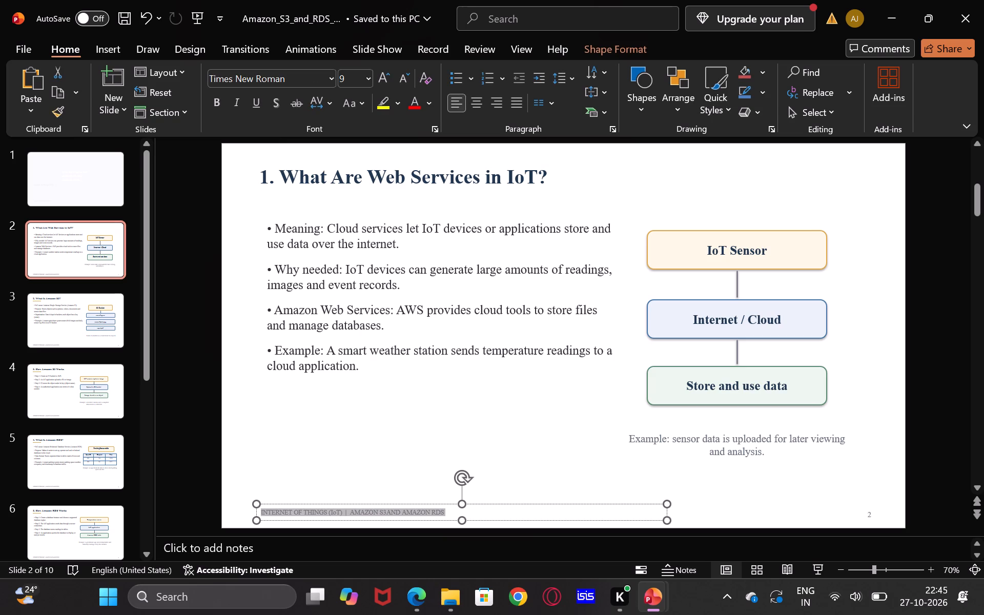
key("Delete")
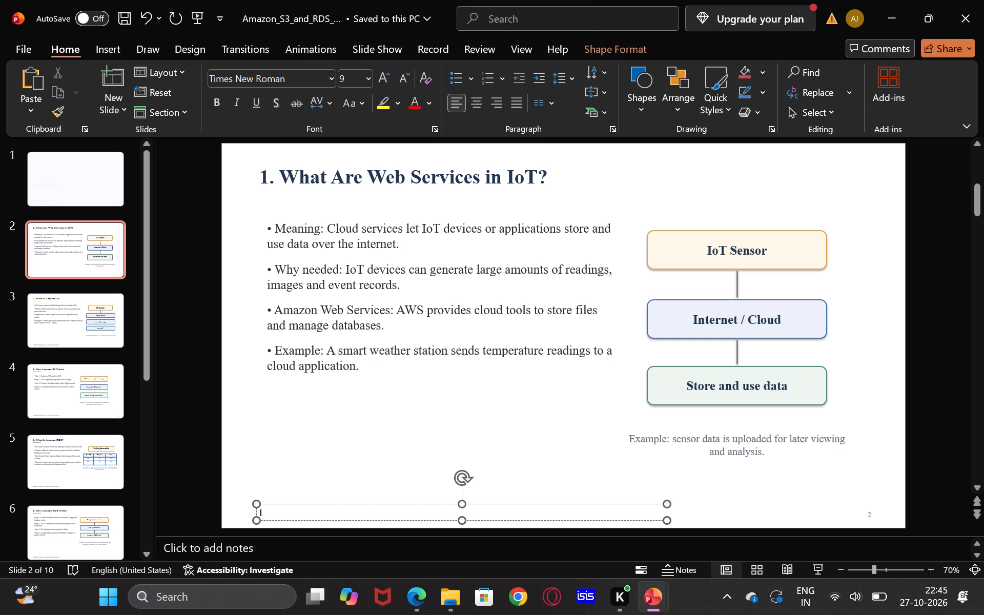
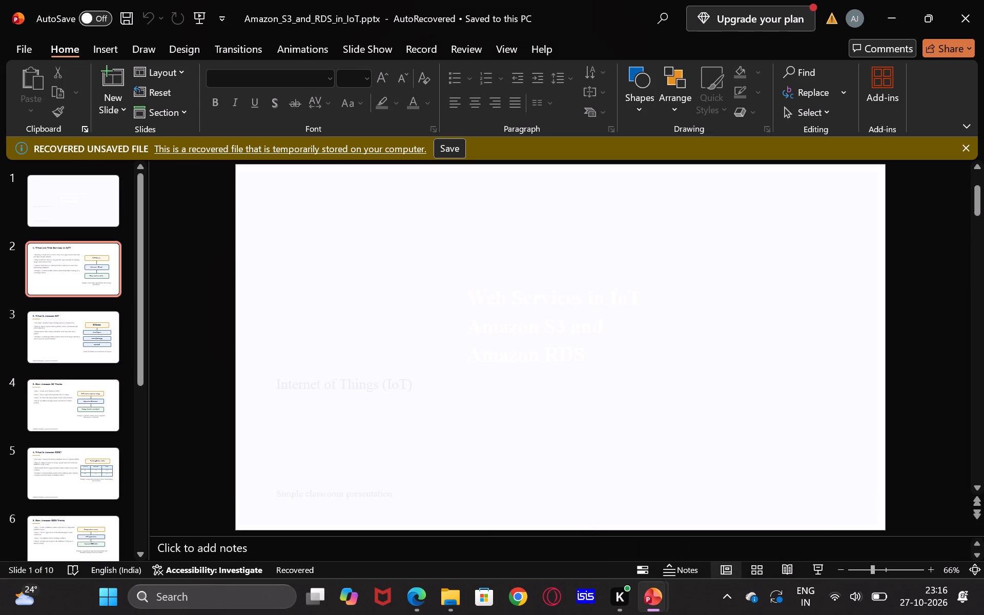
scroll(487, 406, "up", 1)
left_click(66, 272)
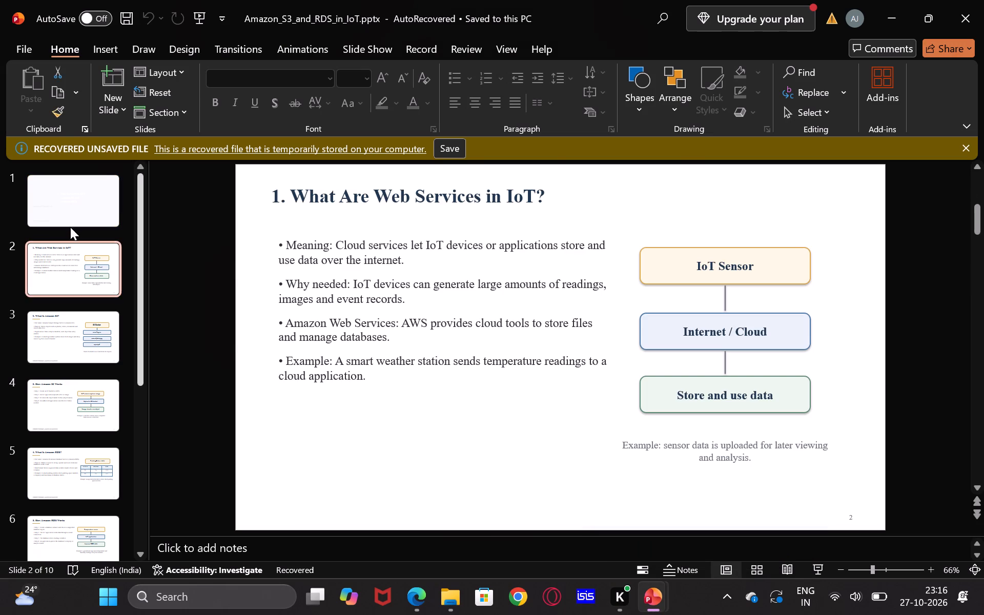
left_click(70, 227)
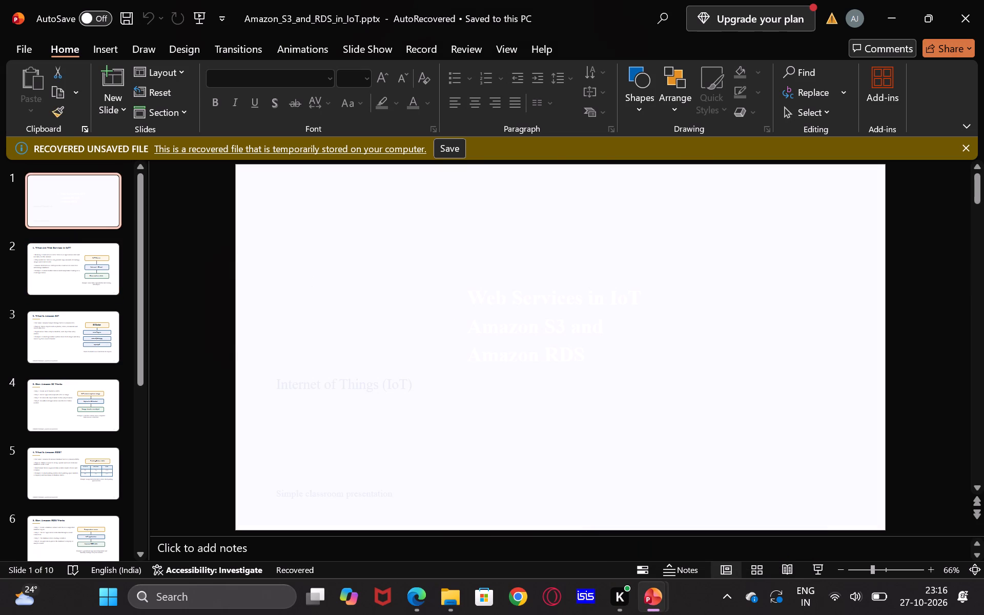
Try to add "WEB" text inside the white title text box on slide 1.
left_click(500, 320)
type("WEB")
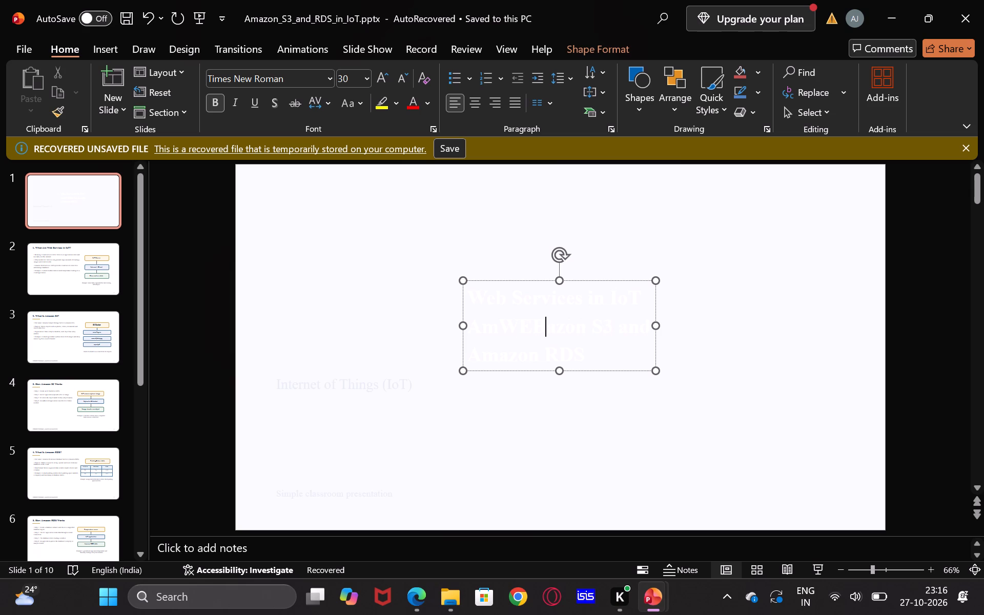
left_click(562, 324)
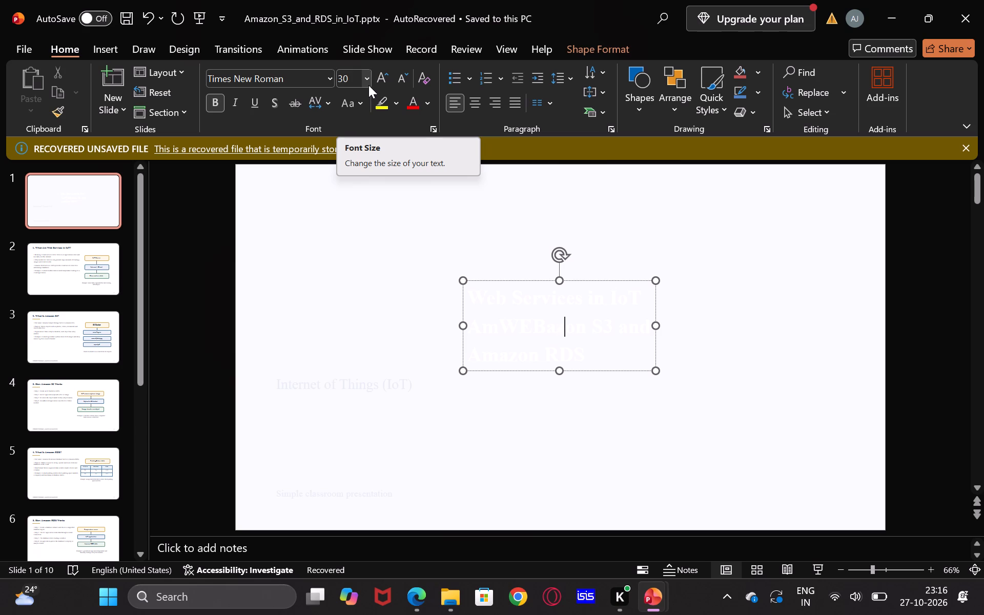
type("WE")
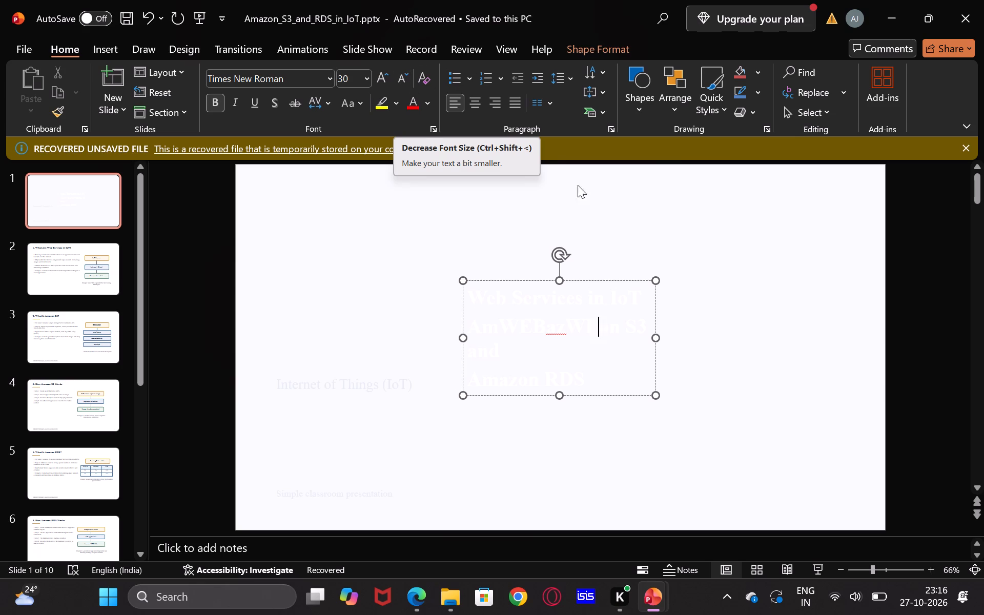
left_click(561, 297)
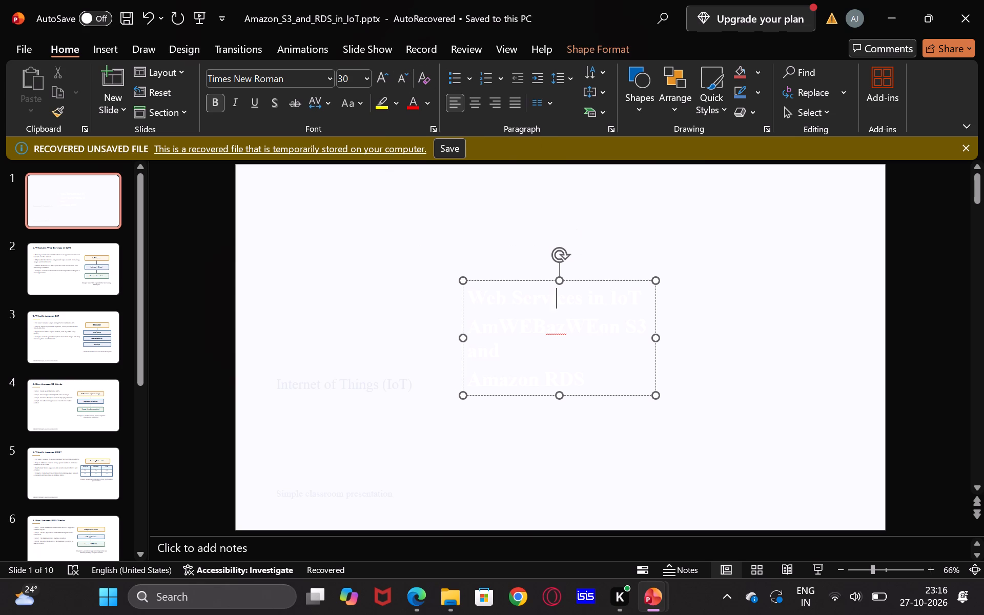
Cut the whole white "Web Services in IoT" title text box from slide 1.
right_click(491, 347)
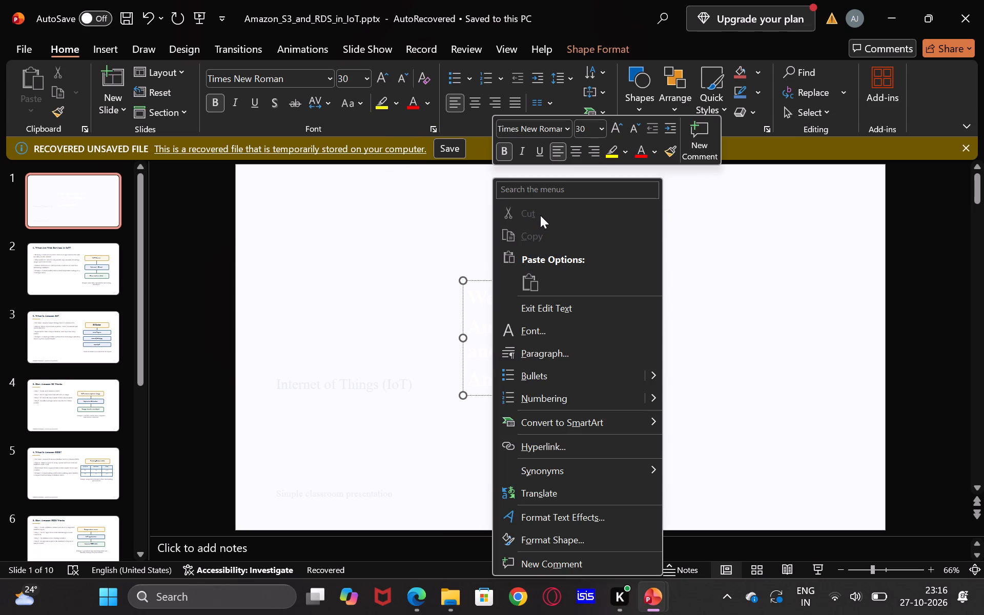
left_click(540, 215)
left_click(456, 315)
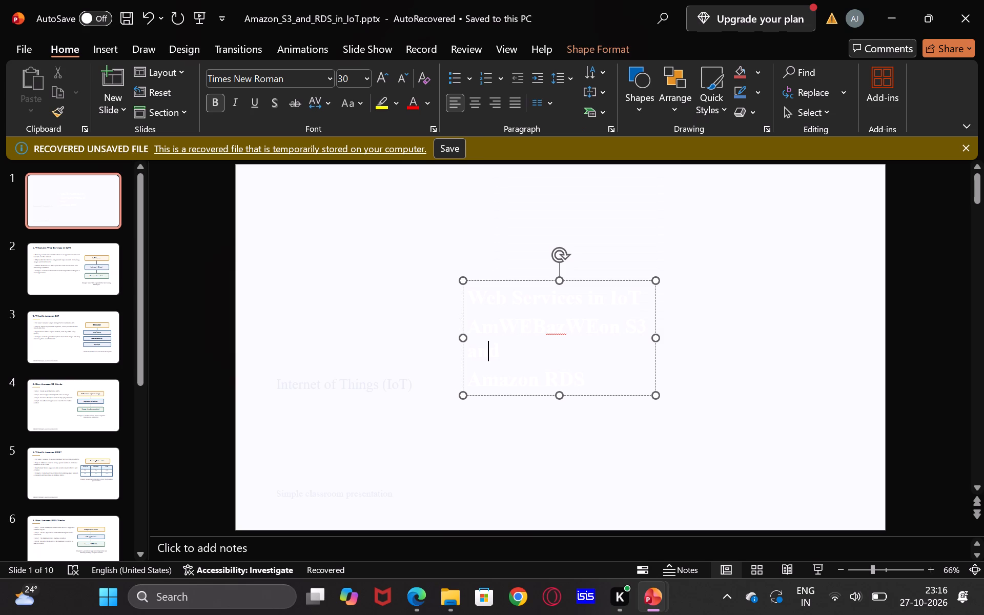
left_click(461, 285)
left_click(463, 276)
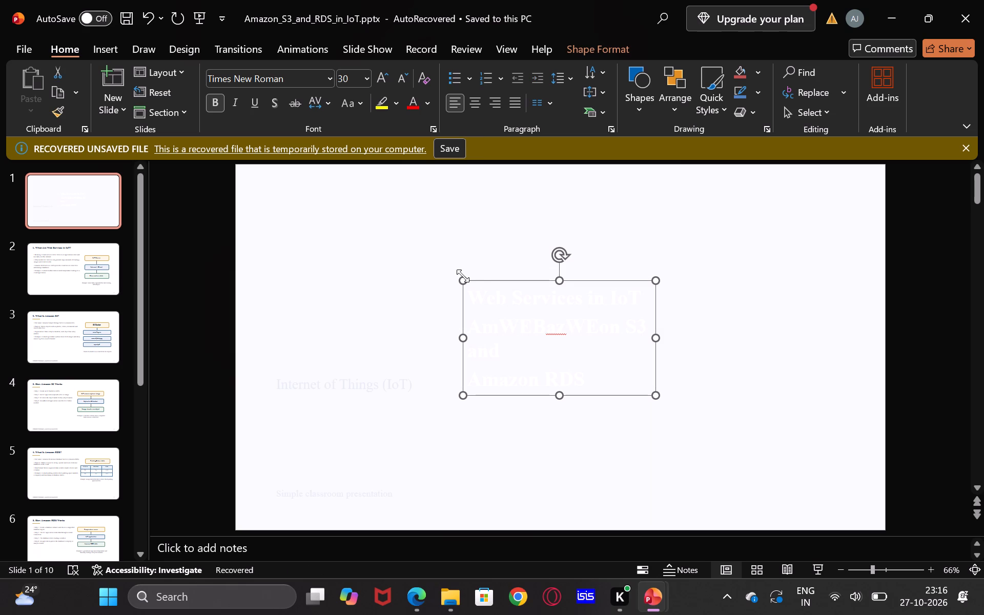
right_click(463, 276)
left_click(512, 196)
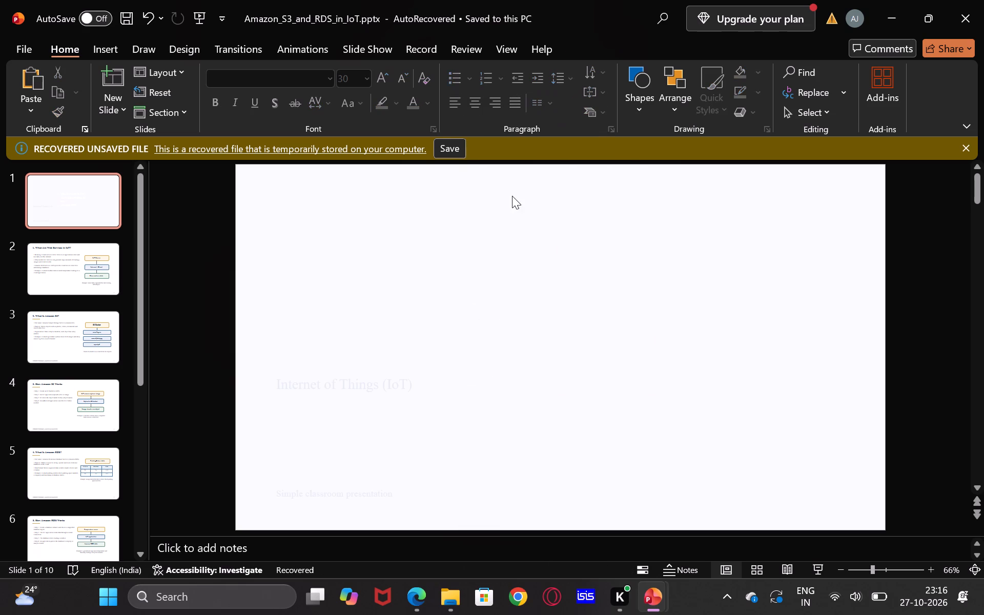
Delete the "Internet of Things (IoT)" subtitle, the "Simple classroom presentation" text and any other remaining objects from slide 1.
left_click(419, 384)
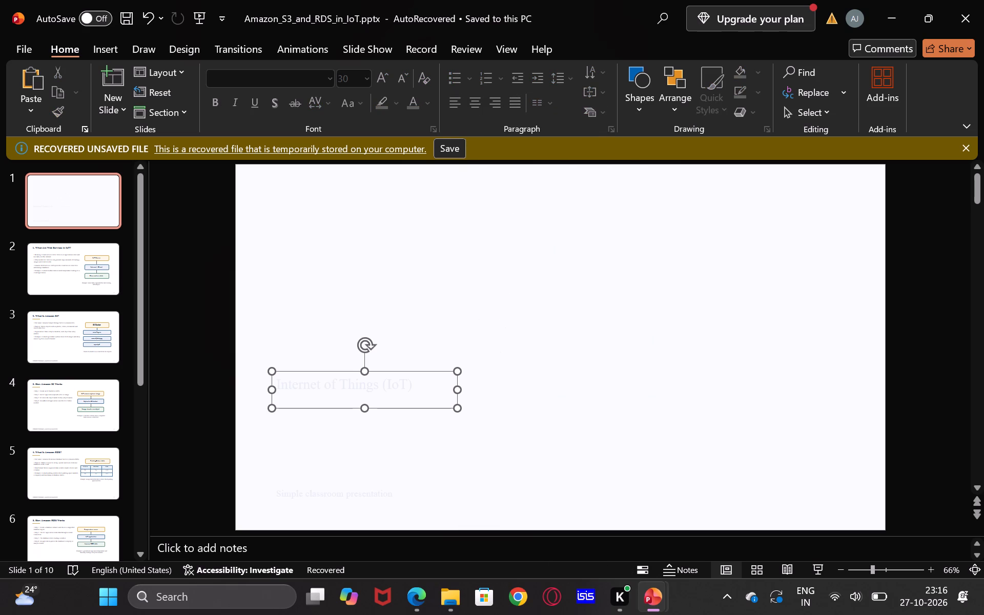
key("Delete")
triple_click(462, 355)
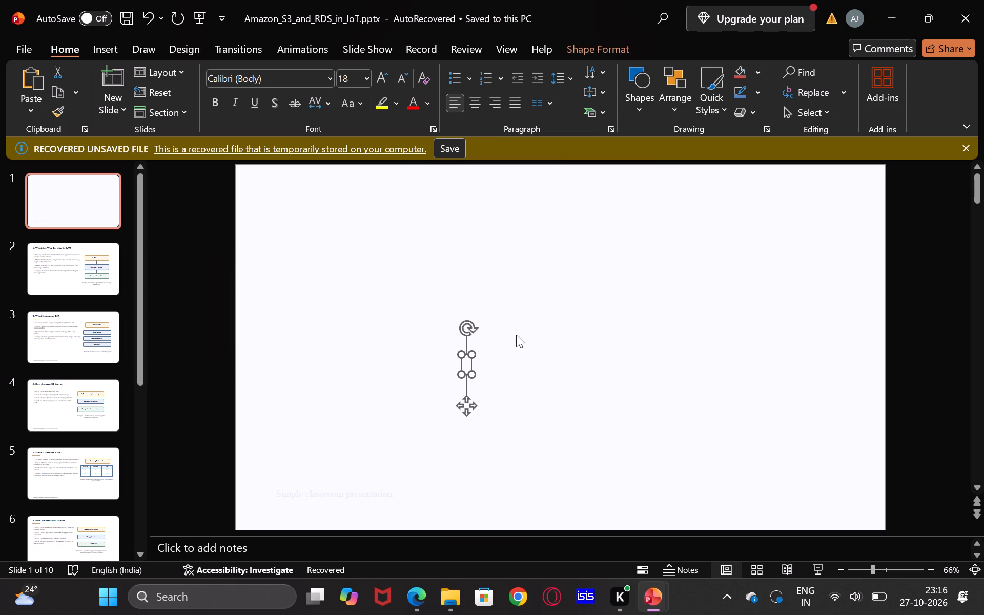
key("ctrl+a")
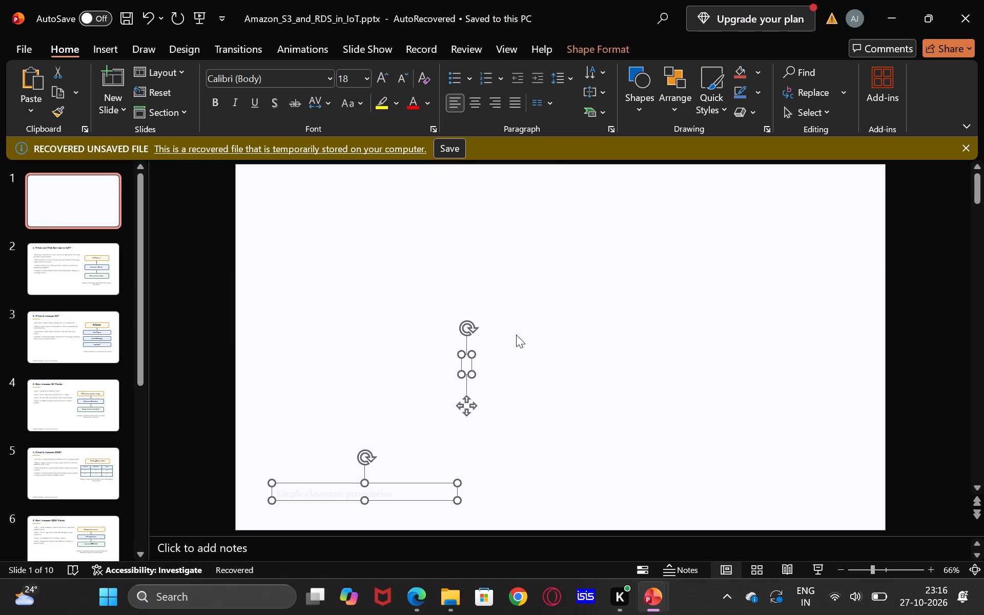
key("Delete")
left_click(523, 331)
key("ctrl+a")
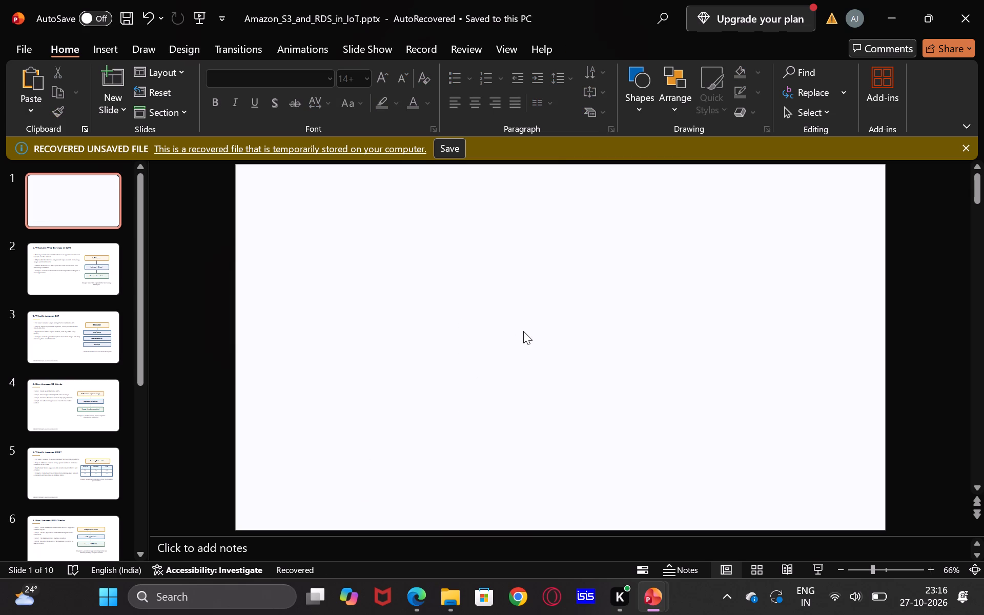
key("Delete")
Insert a text box near the middle of the empty slide 1 containing "WEB SERVICES".
left_click(108, 43)
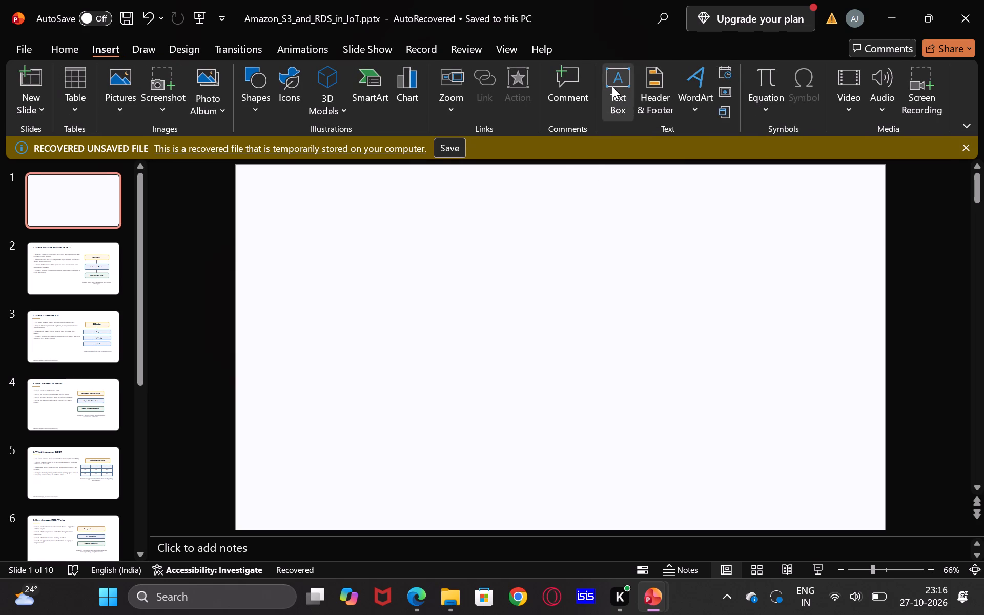
left_click(638, 100)
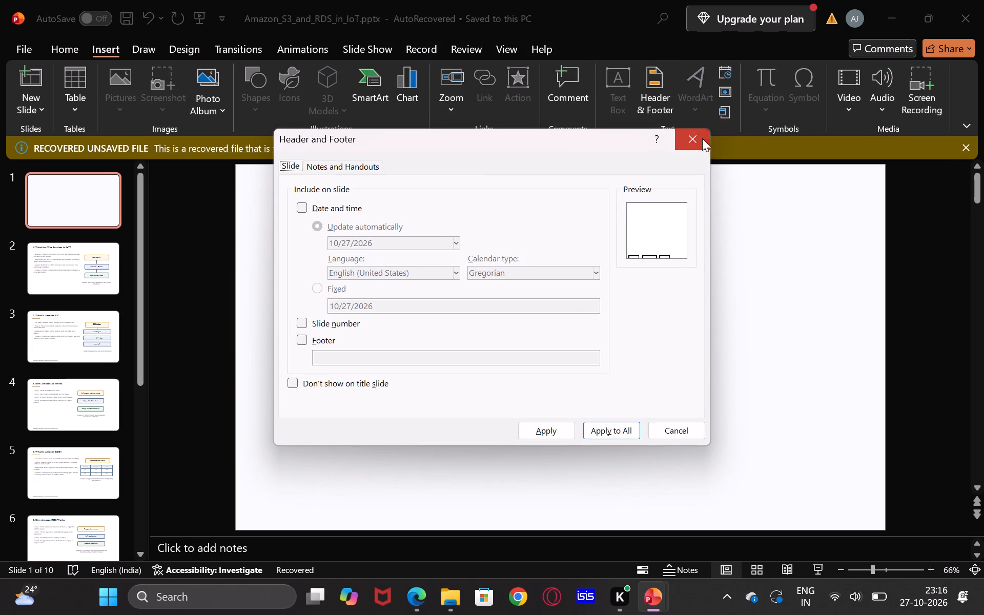
left_click(702, 138)
left_click(626, 91)
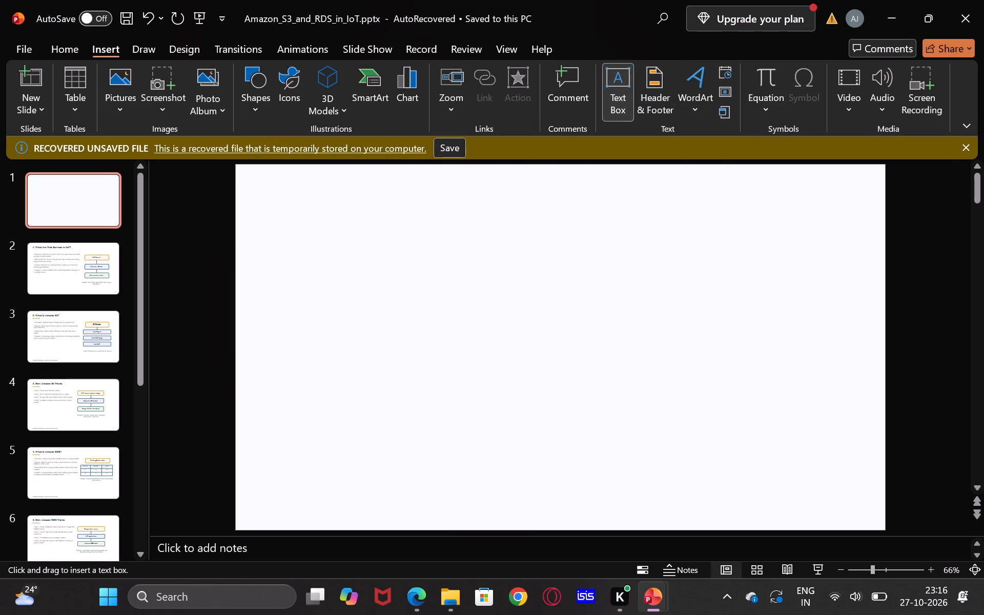
left_click(503, 329)
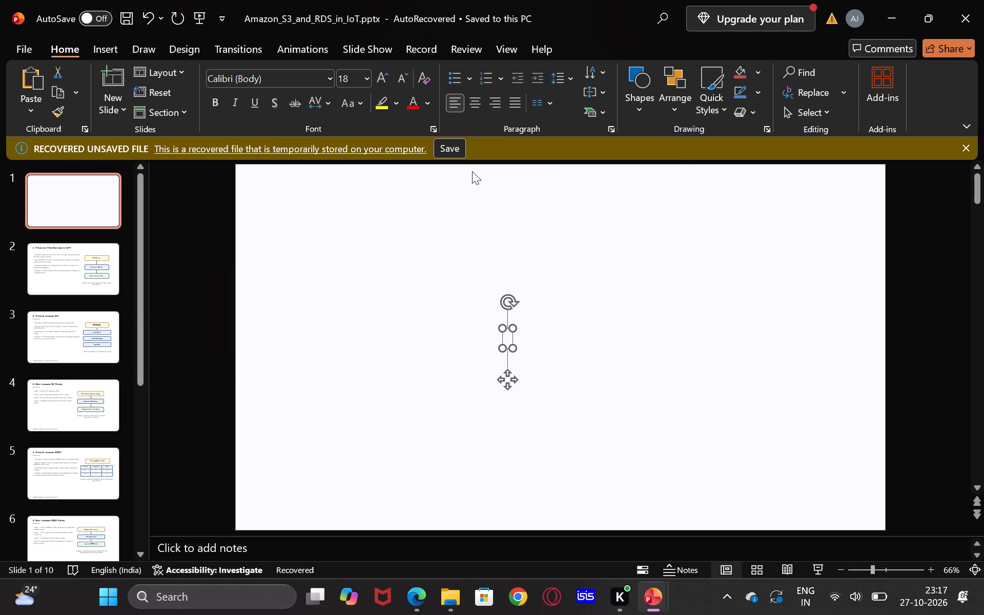
type("WEB SERVI")
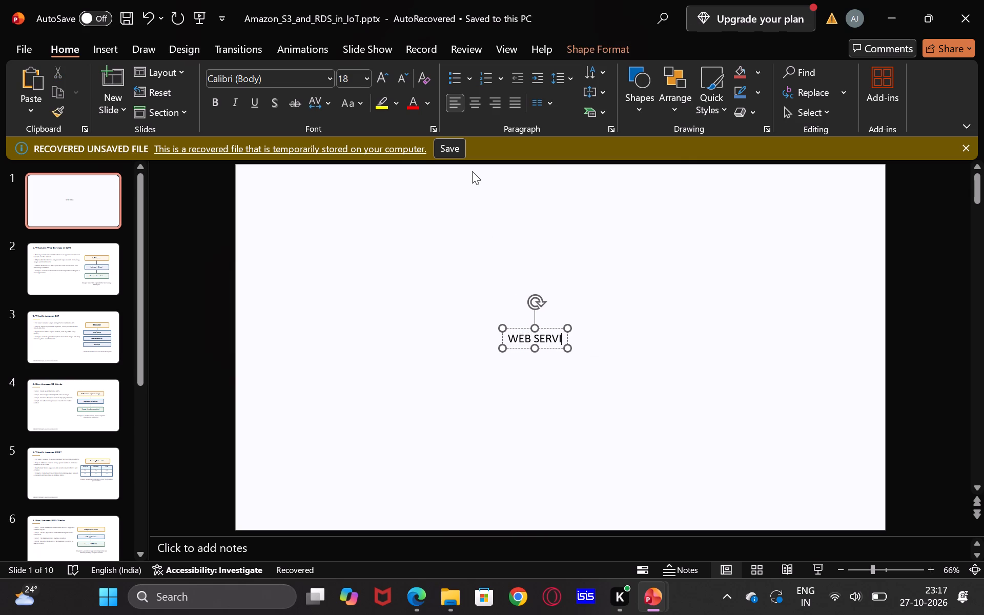
type("CES")
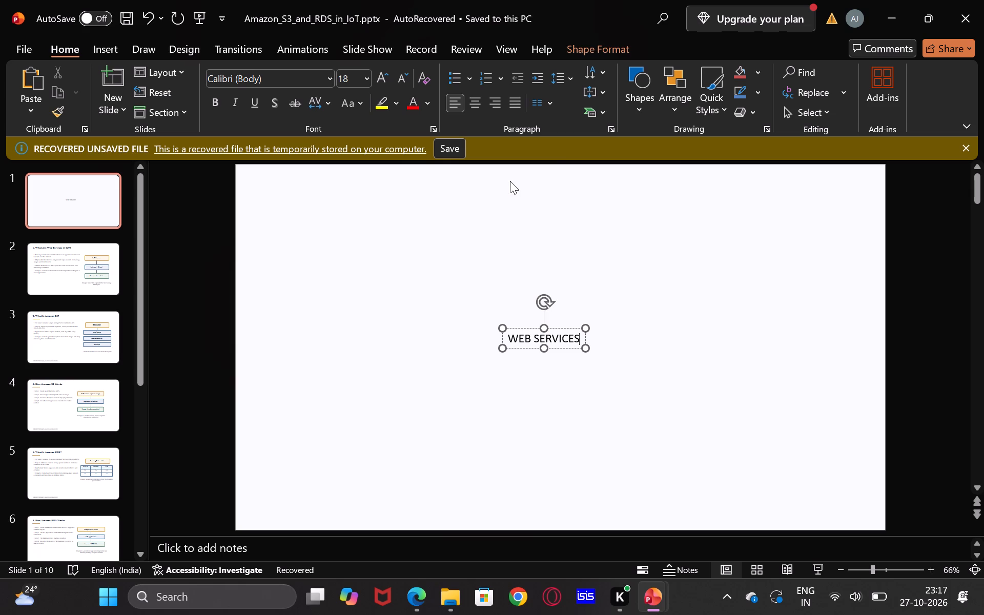
Format the "WEB SERVICES" text in Times New Roman at size 54.
key("ctrl+a")
left_click(333, 83)
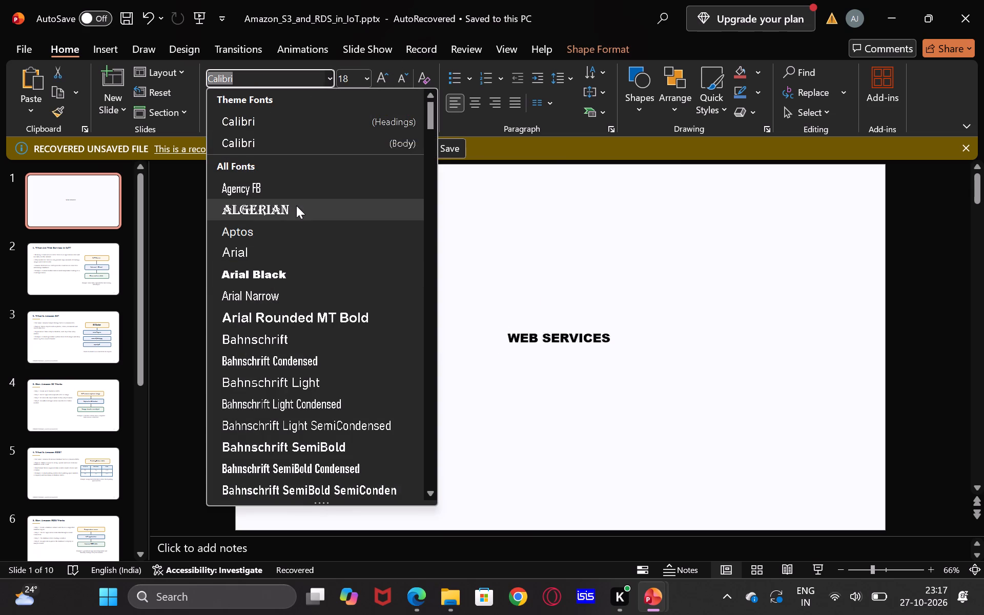
key("t")
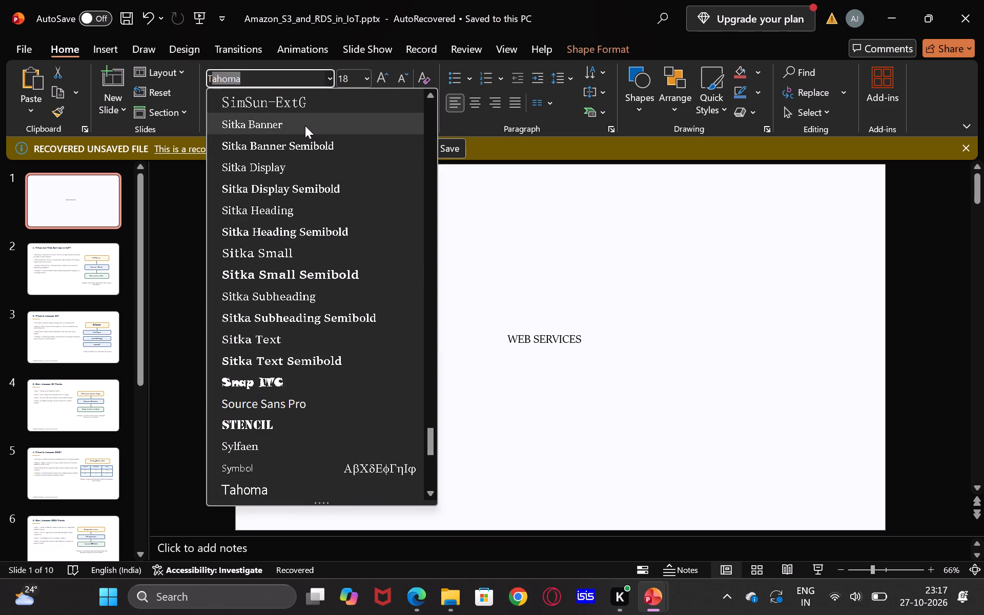
key("i")
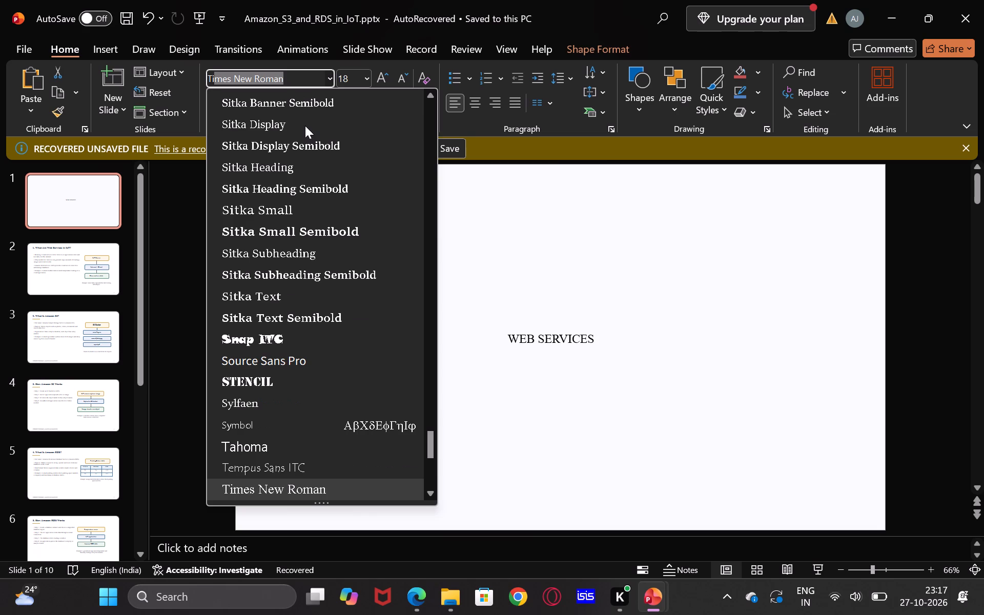
key("Return")
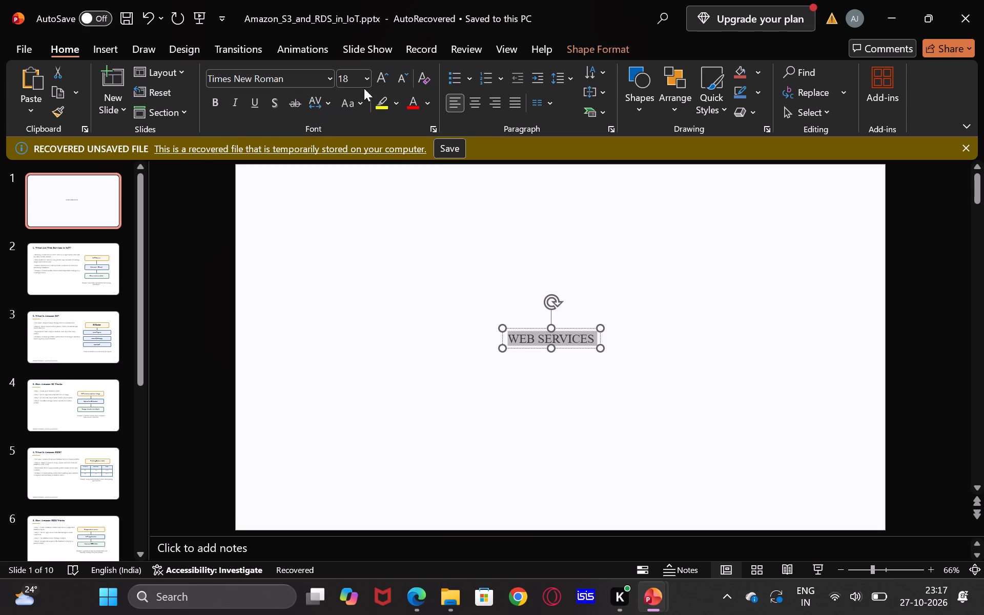
left_click(367, 78)
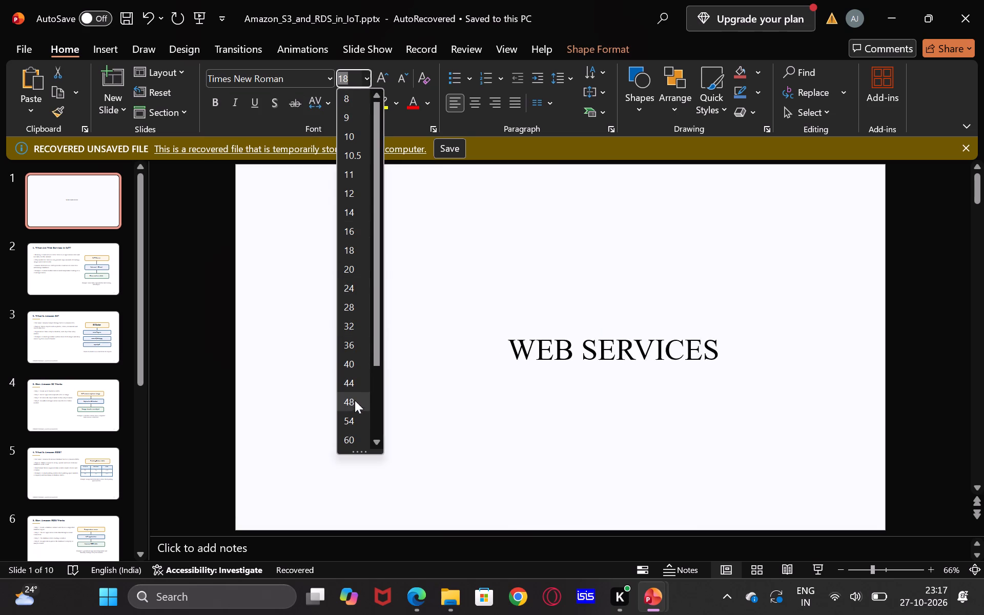
left_click(356, 421)
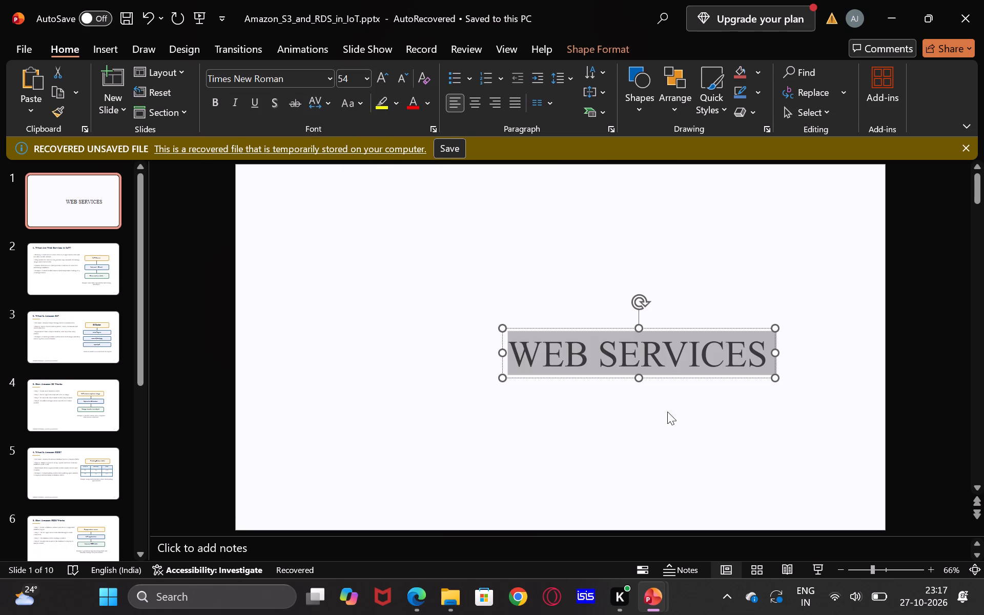
Widen the "WEB SERVICES" text box and centre it horizontally on slide 1, slightly higher than before.
left_click_drag(660, 352, 642, 321)
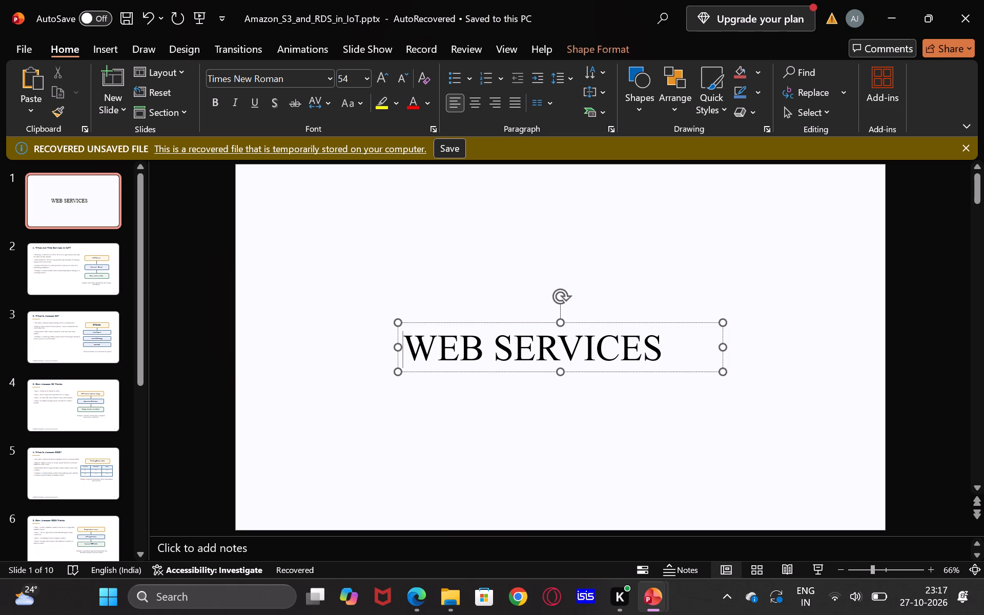
left_click_drag(552, 319, 549, 306)
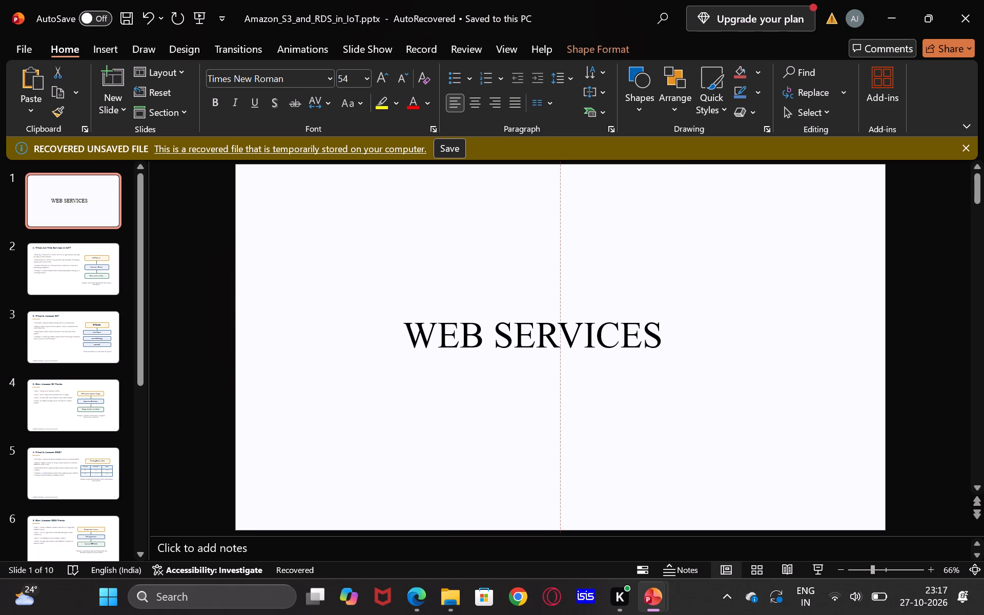
left_click_drag(549, 306, 549, 307)
left_click(720, 428)
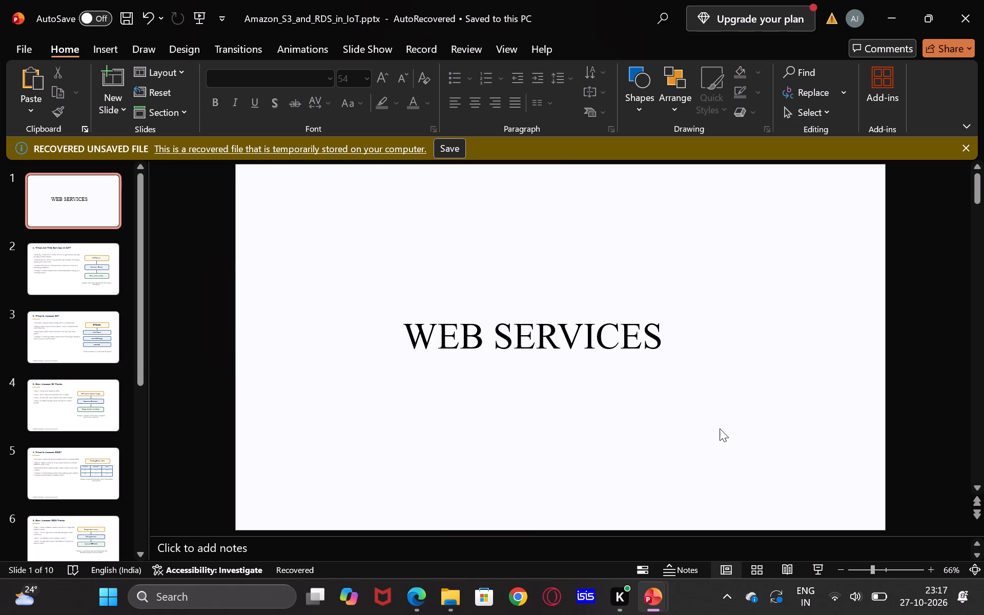
Delete the orange accent lines under the titles of slides 3, 4 and 5.
left_click(89, 286)
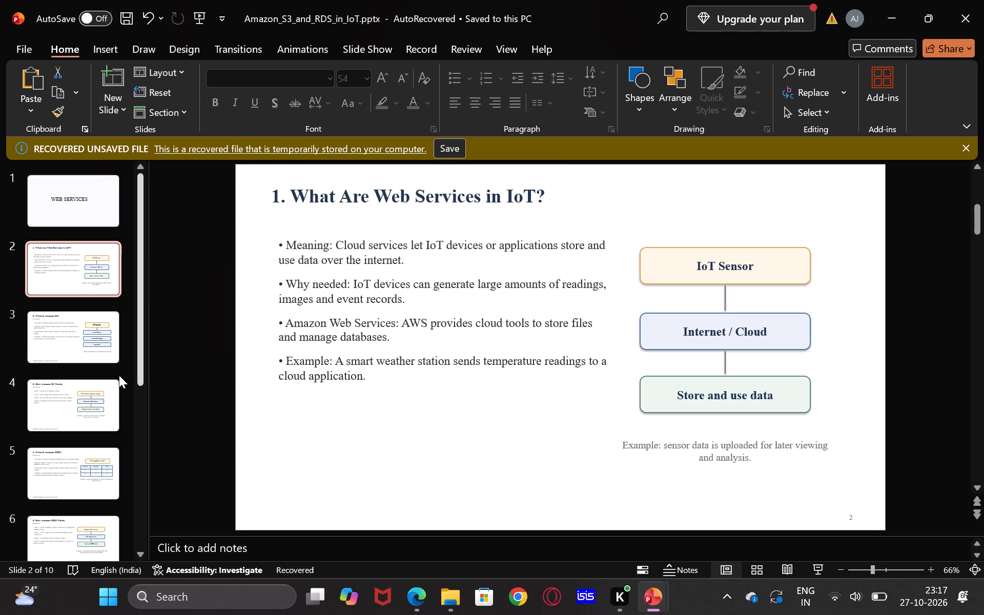
left_click(95, 343)
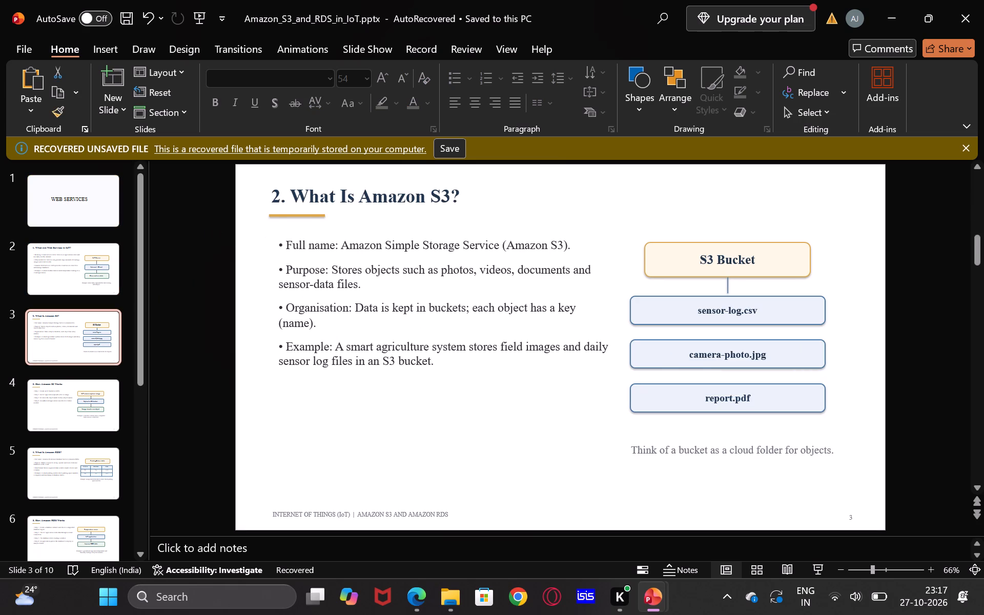
left_click(297, 214)
key("Delete")
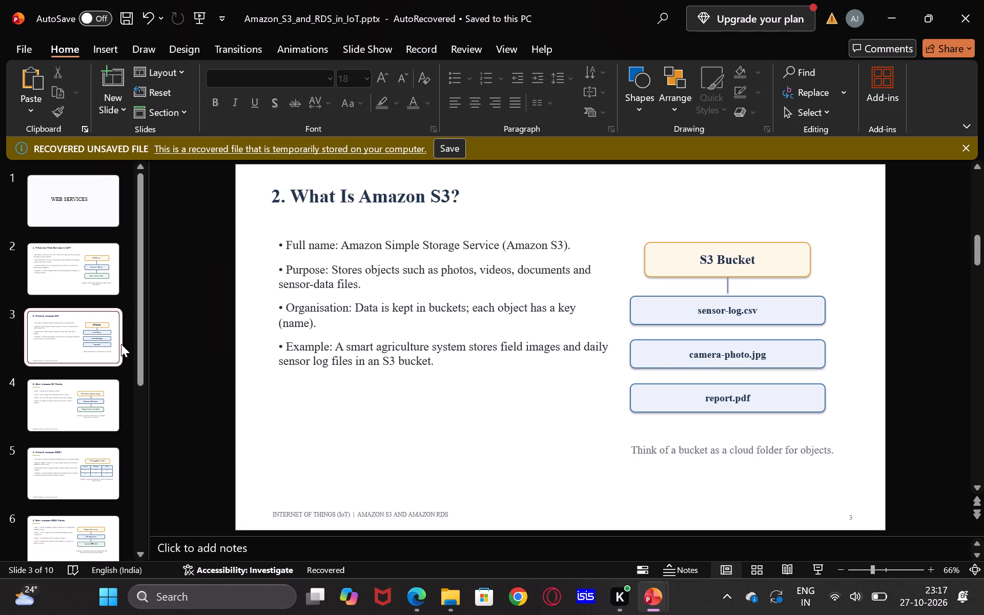
left_click(50, 396)
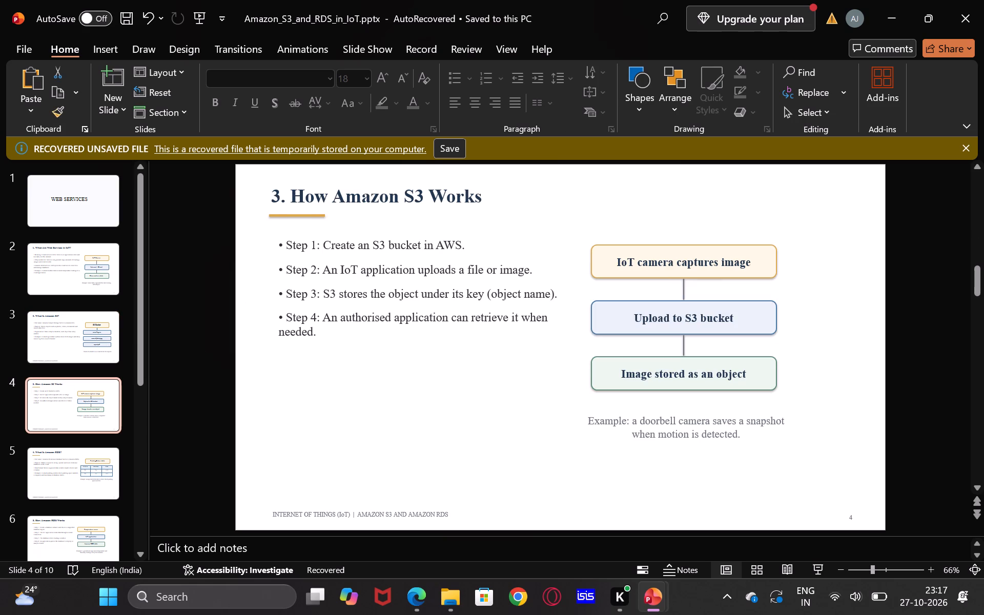
left_click(300, 216)
key("Delete")
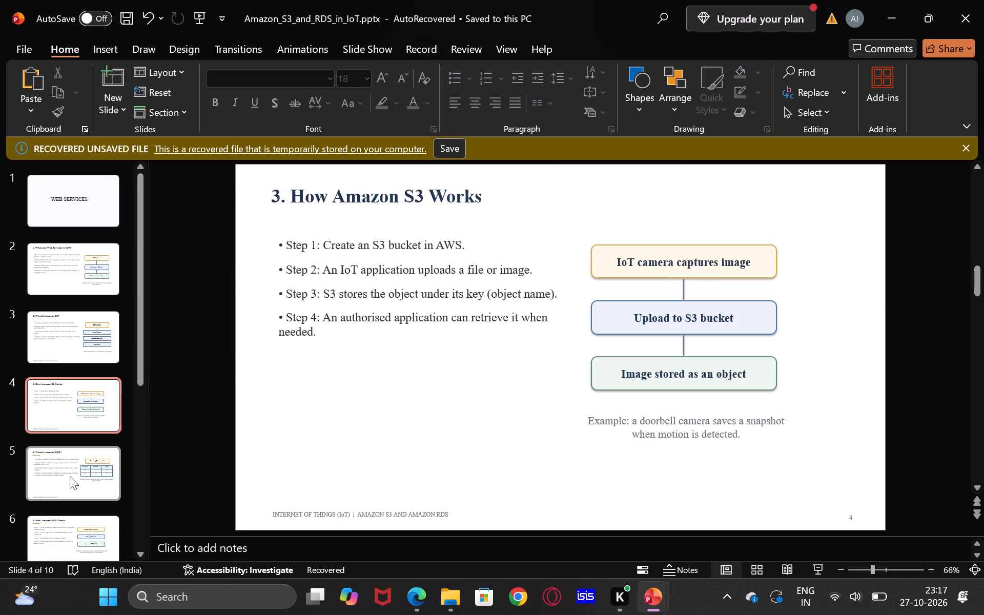
left_click(70, 476)
left_click(301, 212)
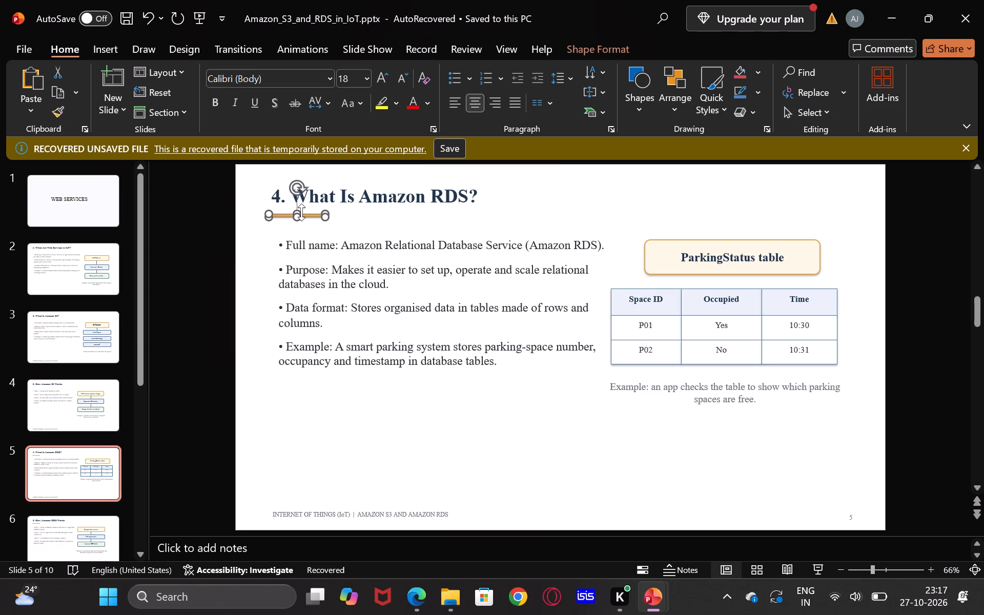
key("Delete")
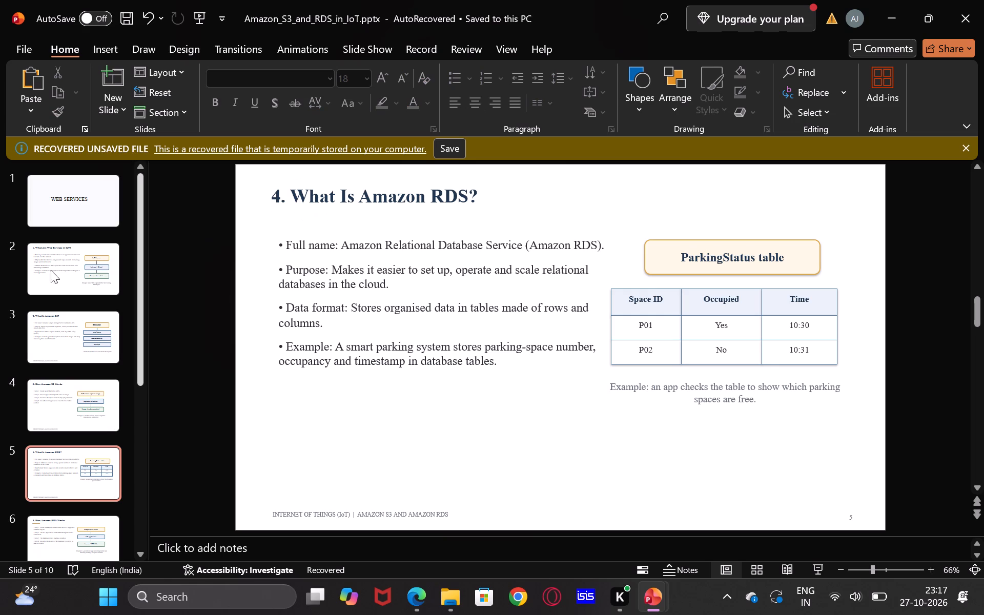
Delete the orange accent lines under the titles of slides 6 and 7.
scroll(79, 494, "down", 2)
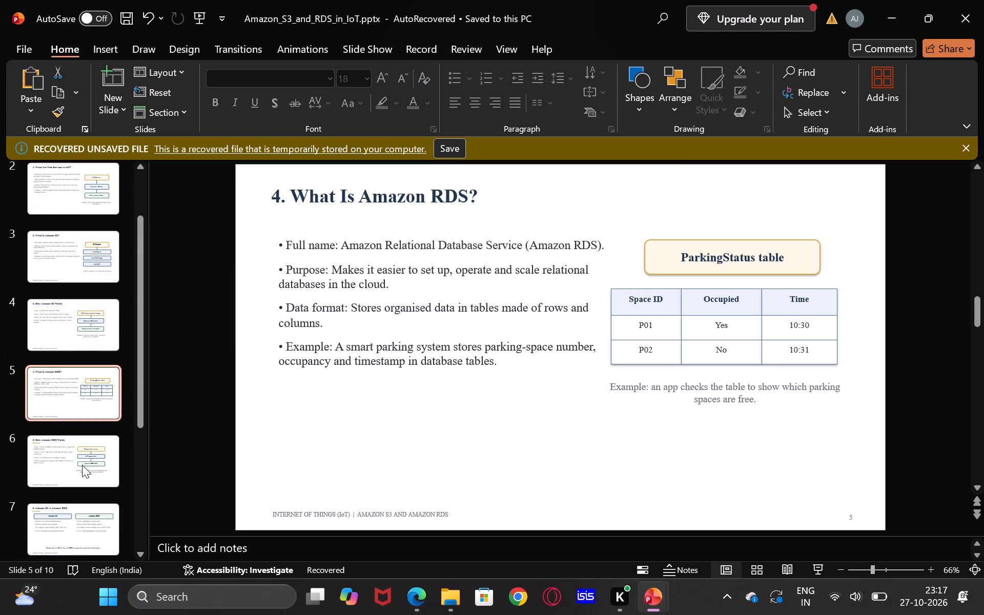
left_click(71, 486)
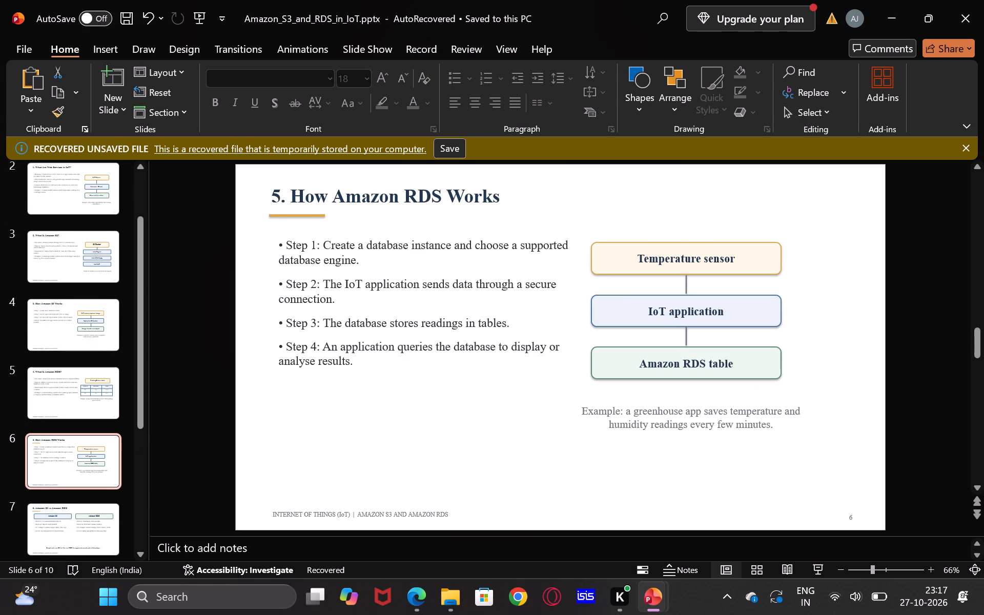
left_click(313, 213)
key("Delete")
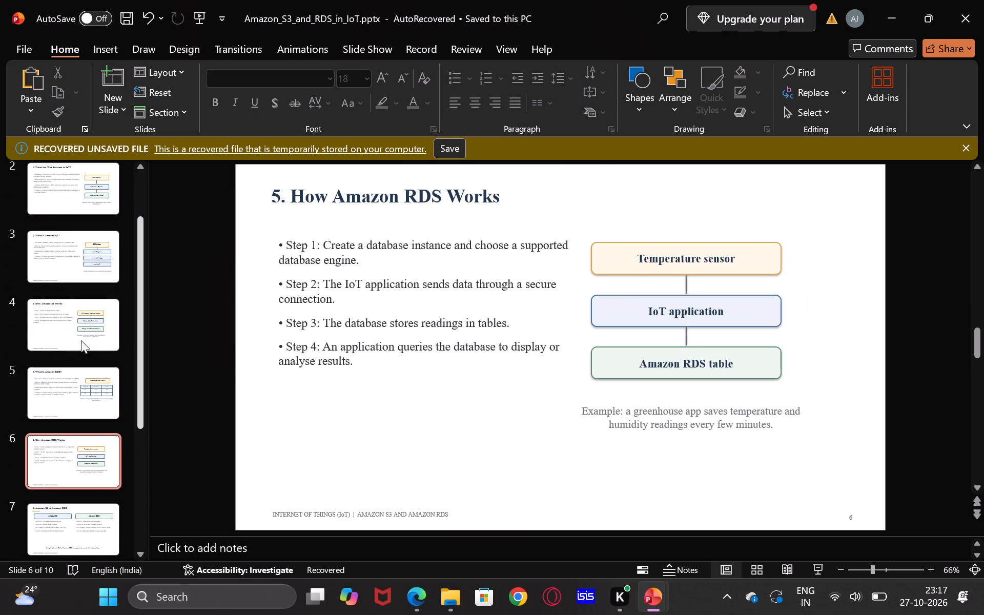
left_click(67, 527)
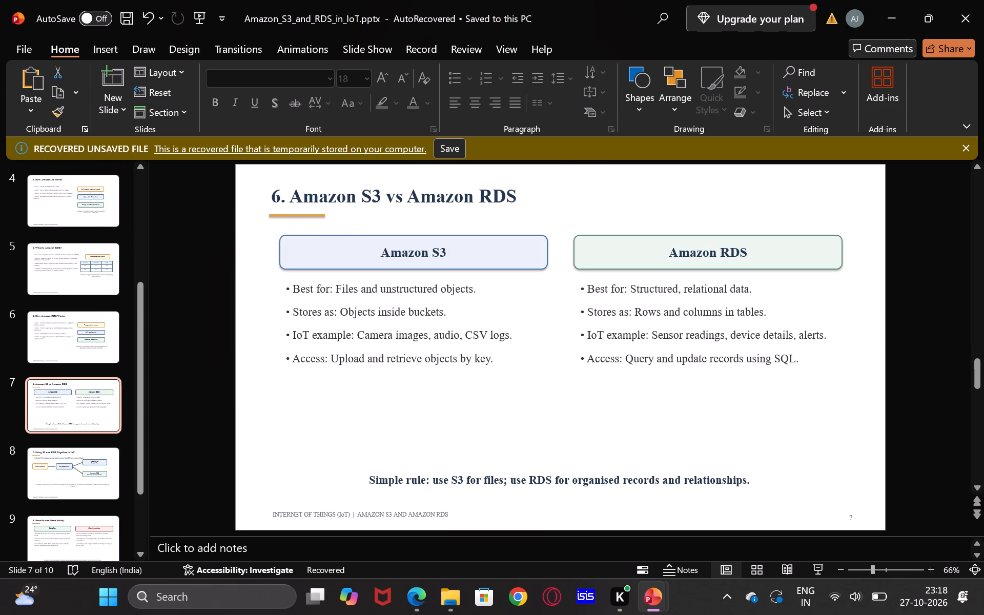
left_click(297, 211)
key("Delete")
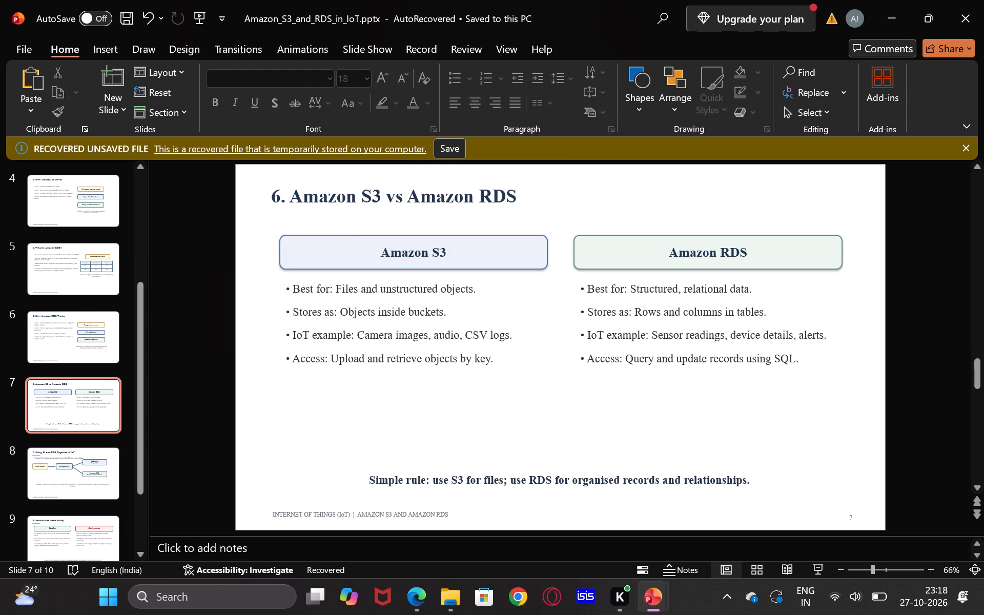
Clear the "Simple rule" sentence at the bottom of slide 7.
left_click(483, 482)
key("ctrl+a")
key("Delete")
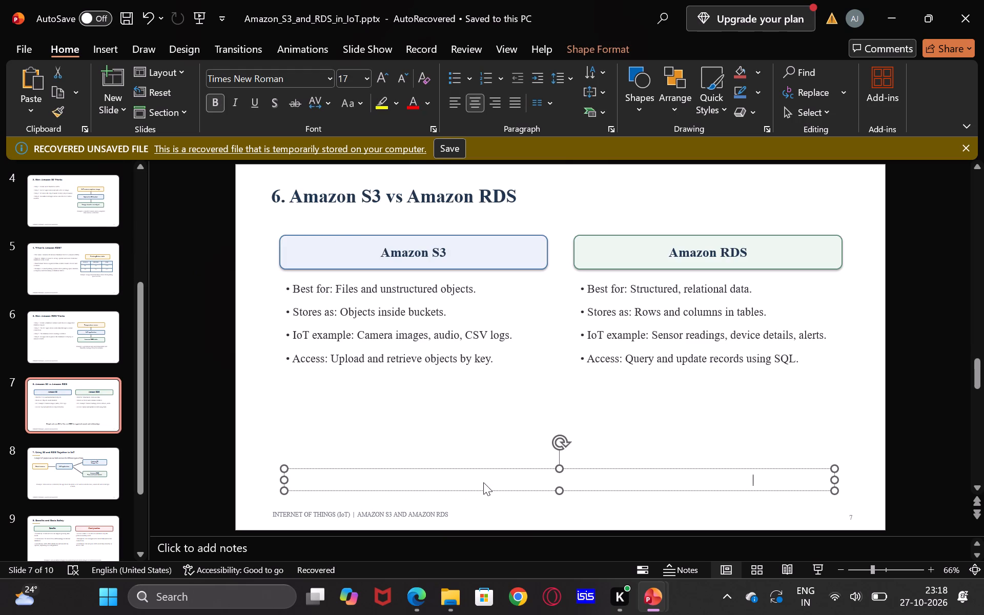
Remove the motion-detection example text and the orange accent line under the title from slide 8.
left_click(93, 482)
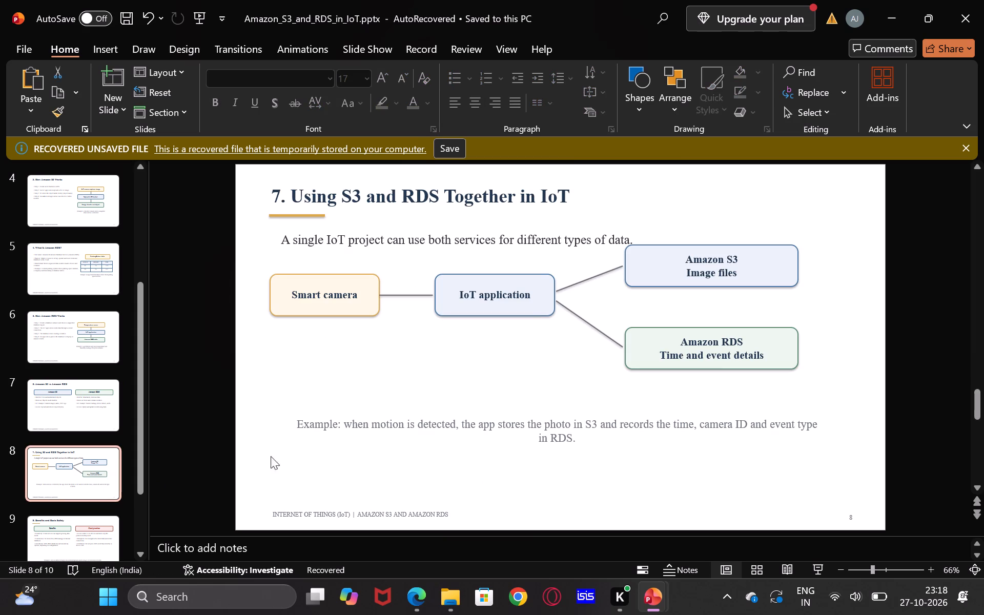
left_click(370, 425)
key("ctrl+a")
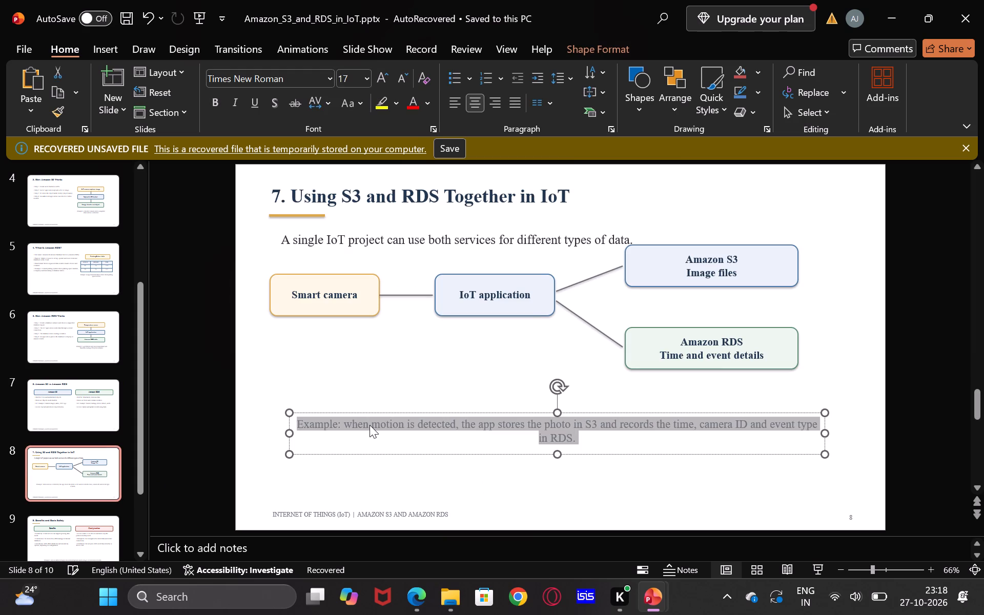
key("Delete")
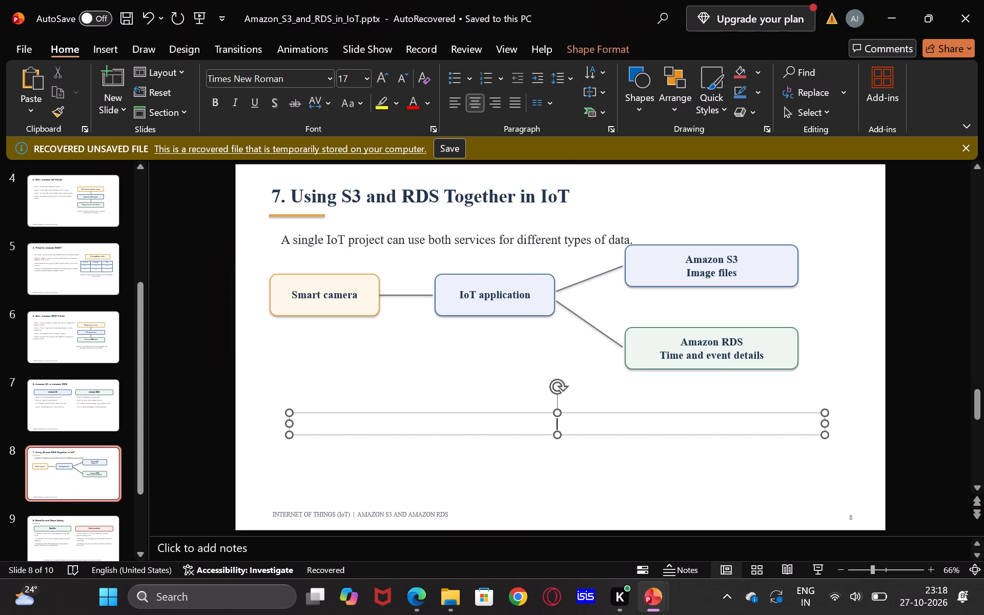
left_click(388, 473)
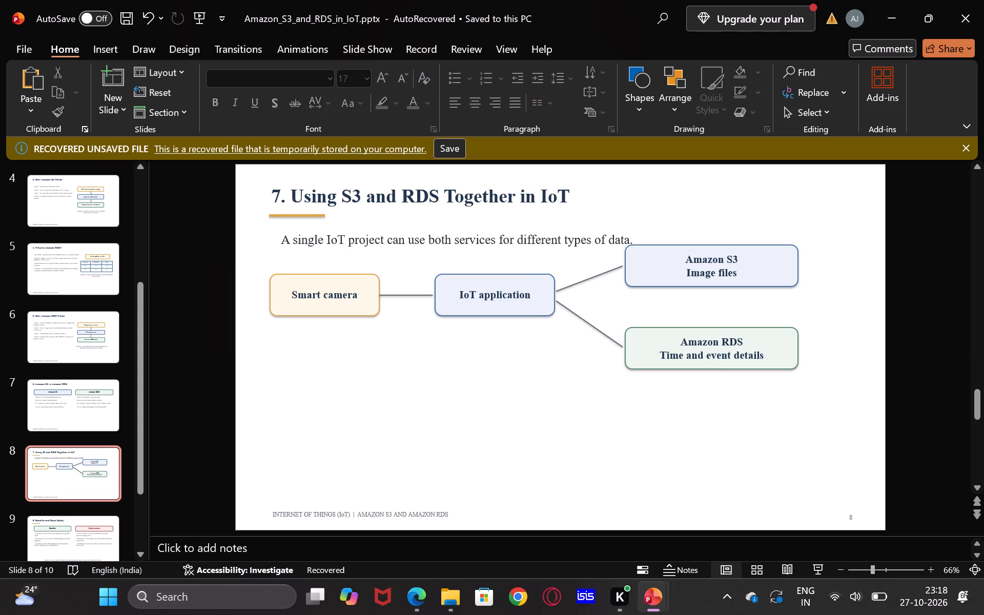
left_click(317, 219)
key("Delete")
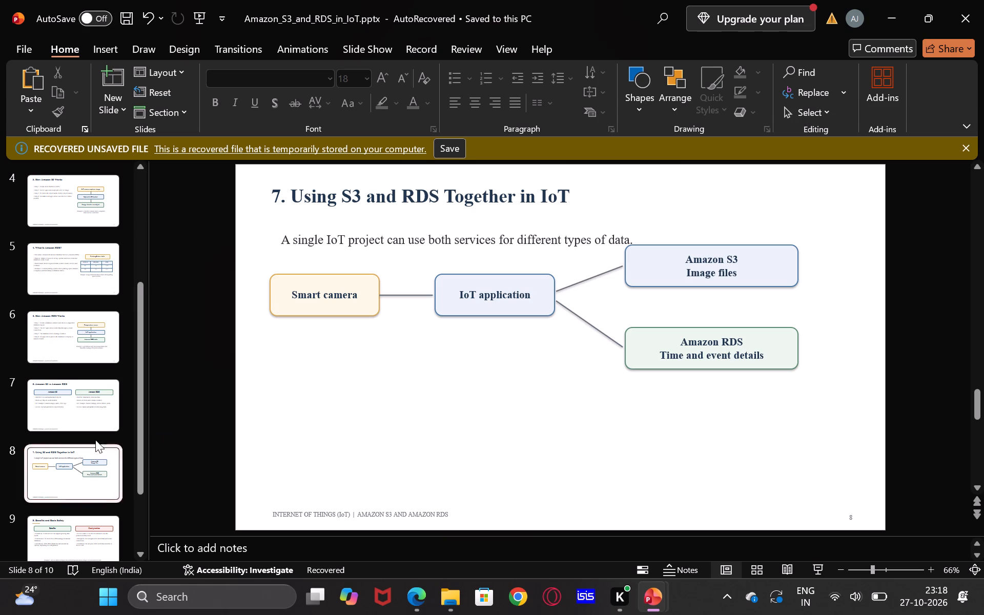
Remove the orange accent line under the title and the "Example: only an authorised application" sentence from slide 9.
scroll(82, 429, "down", 2)
left_click(73, 440)
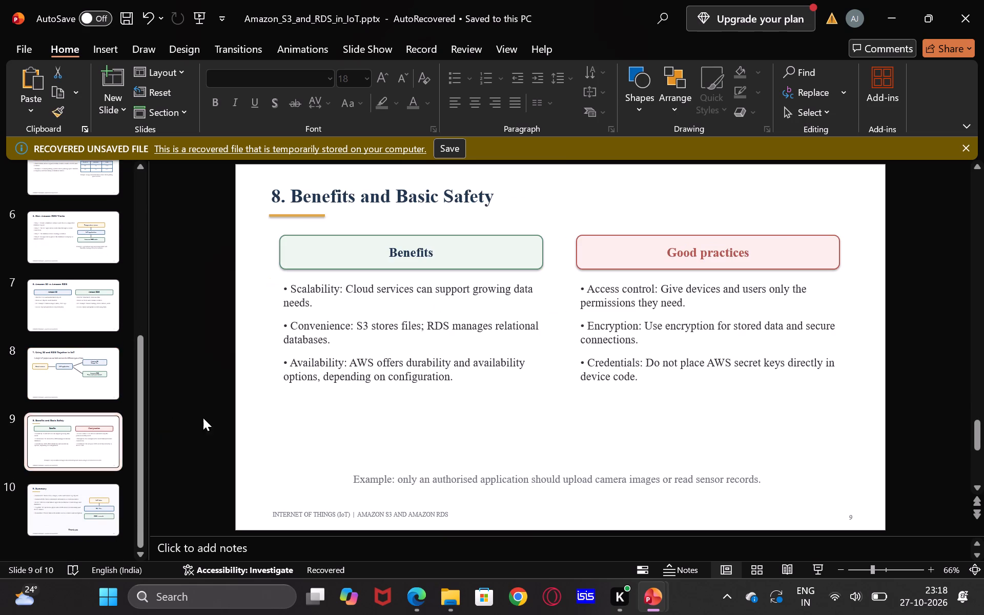
left_click(320, 215)
key("Delete")
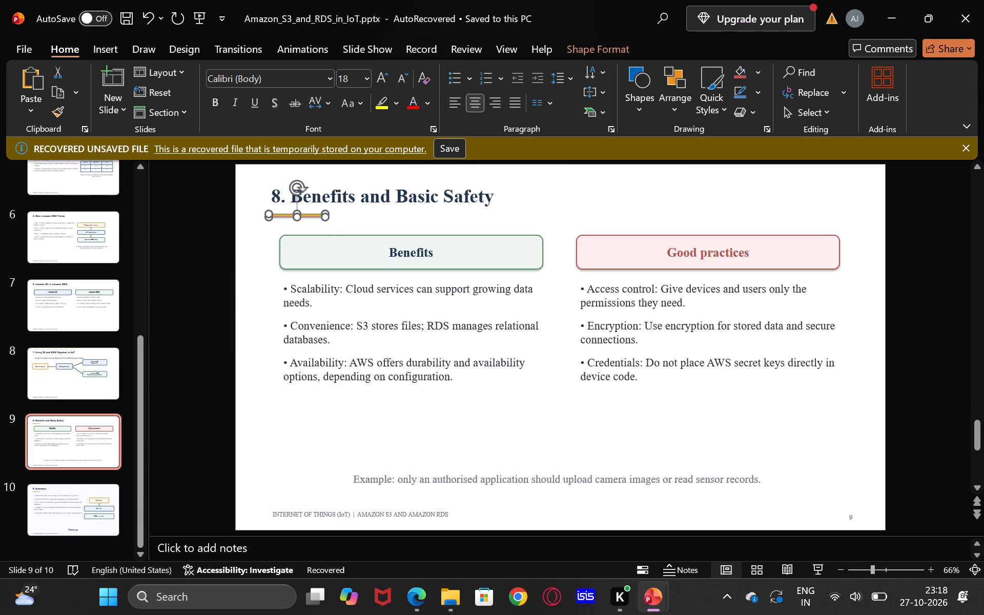
left_click(414, 482)
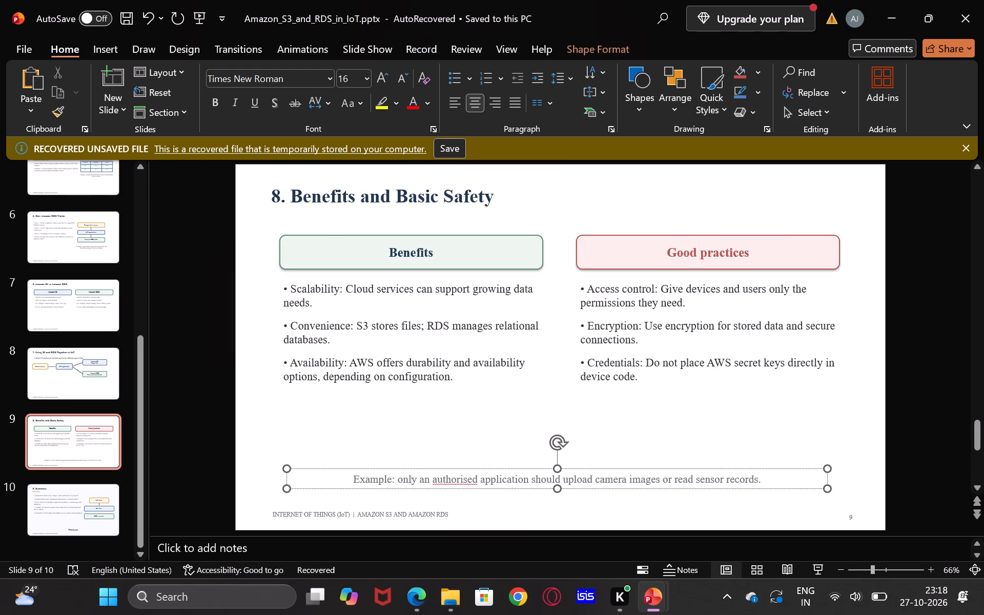
key("ctrl+a")
key("Delete")
left_click(389, 394)
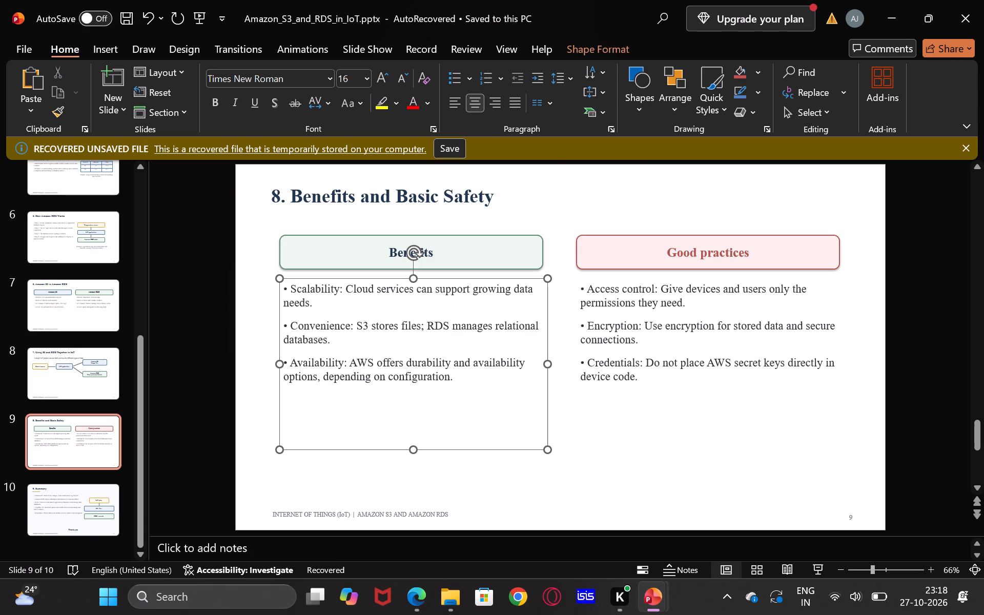
left_click(342, 490)
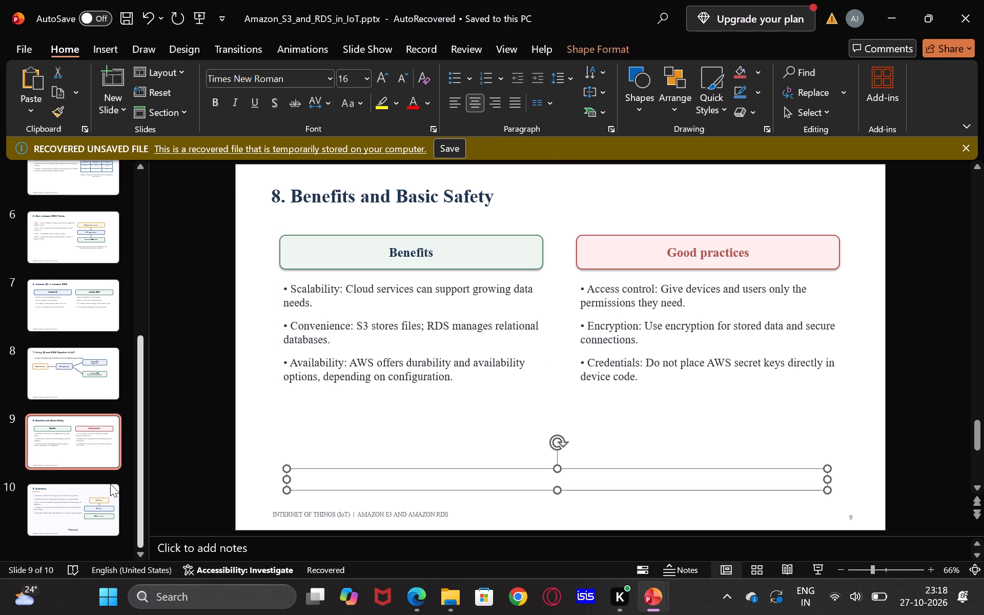
Clear all the bullet text in the body text box of slide 10.
left_click(80, 503)
left_click(508, 375)
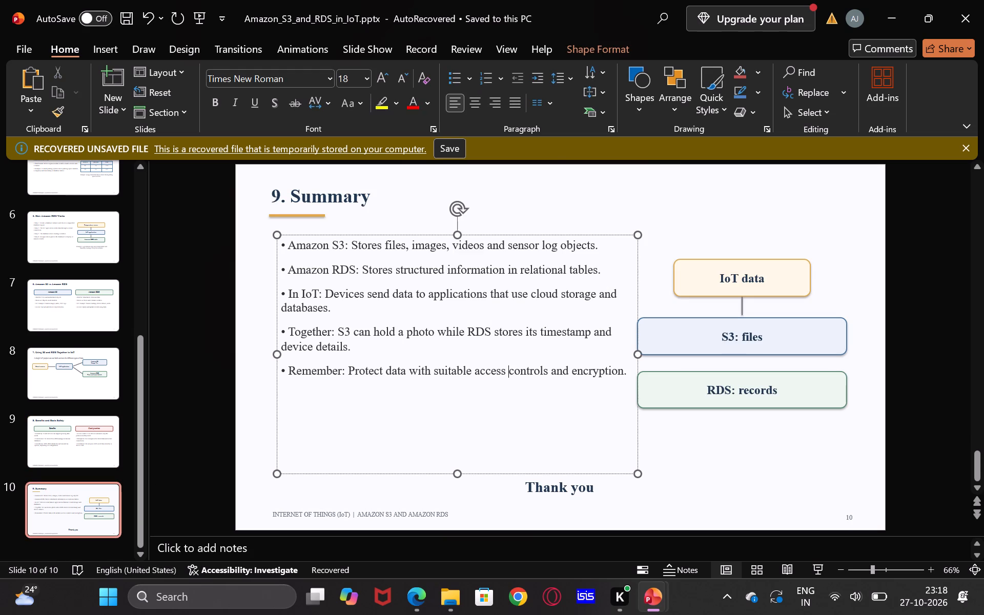
key("Delete")
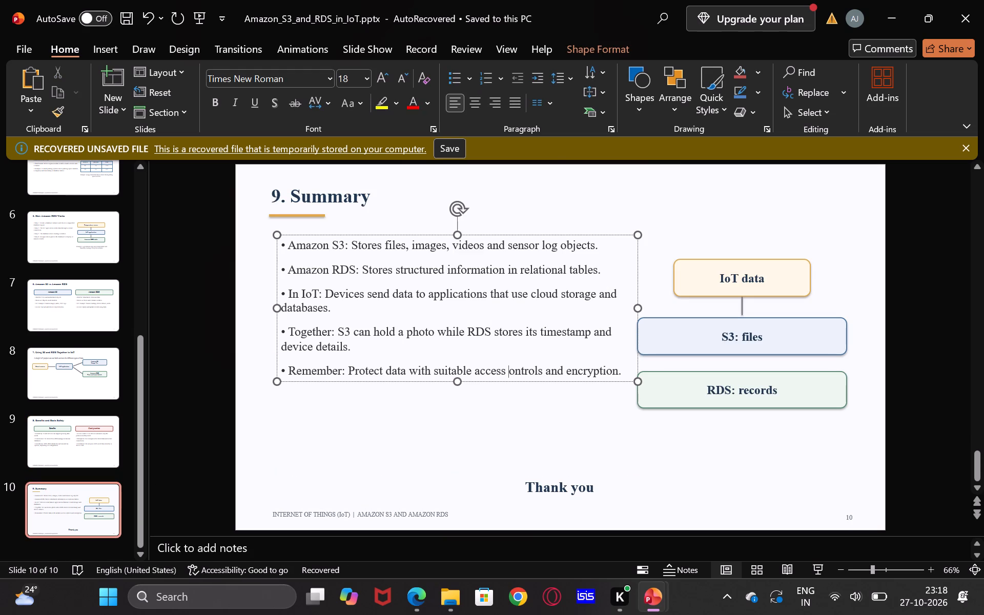
key("ctrl+a")
key("Delete")
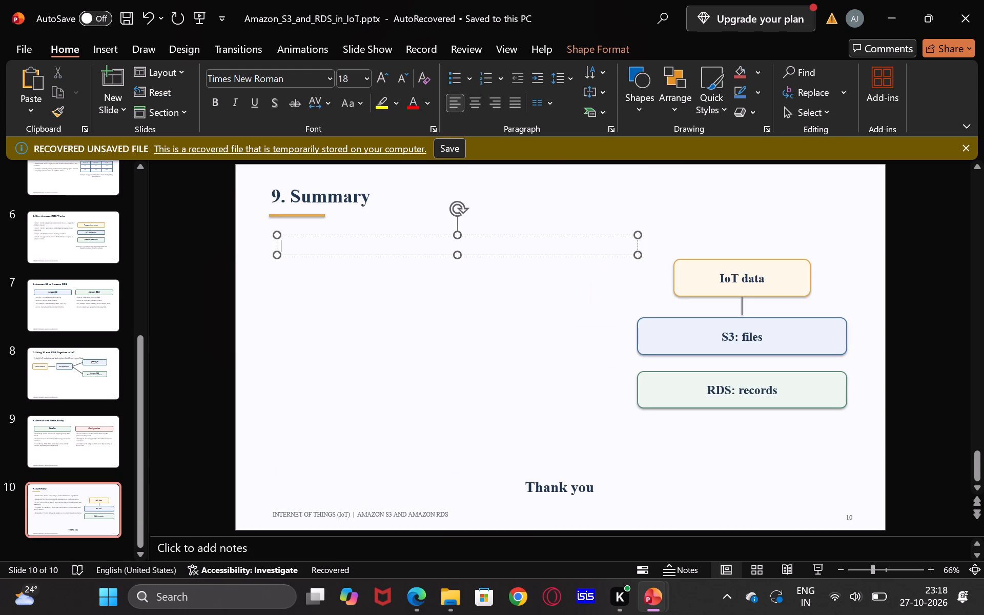
Clear the "9. Summary" title text from slide 10.
left_click(339, 194)
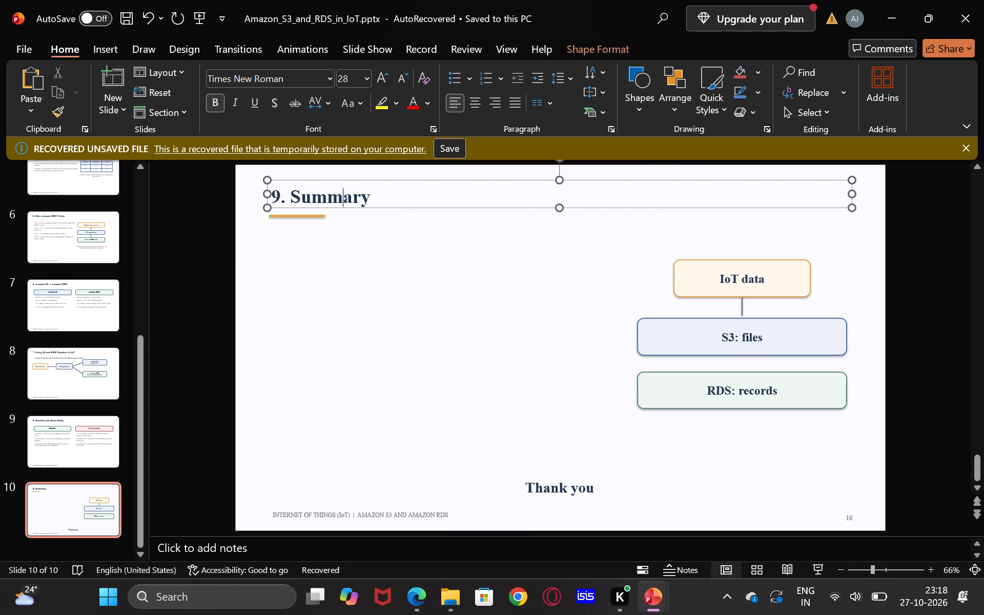
key("Delete")
key("Delete")
key("Right")
key("Delete")
key("Delete")
key("Delete")
key("Delete")
key("Delete")
key("Delete")
key("Delete")
key("Delete")
key("Delete")
key("Delete")
key("Delete")
key("Delete")
key("Delete")
key("Delete")
key("Delete")
key("Delete")
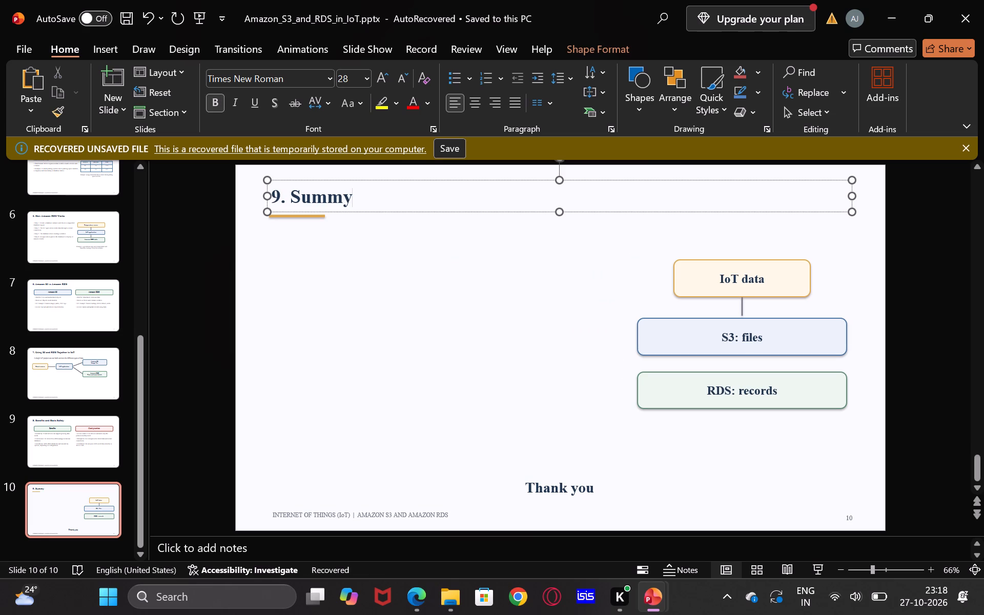
key("ctrl+a")
key("Delete")
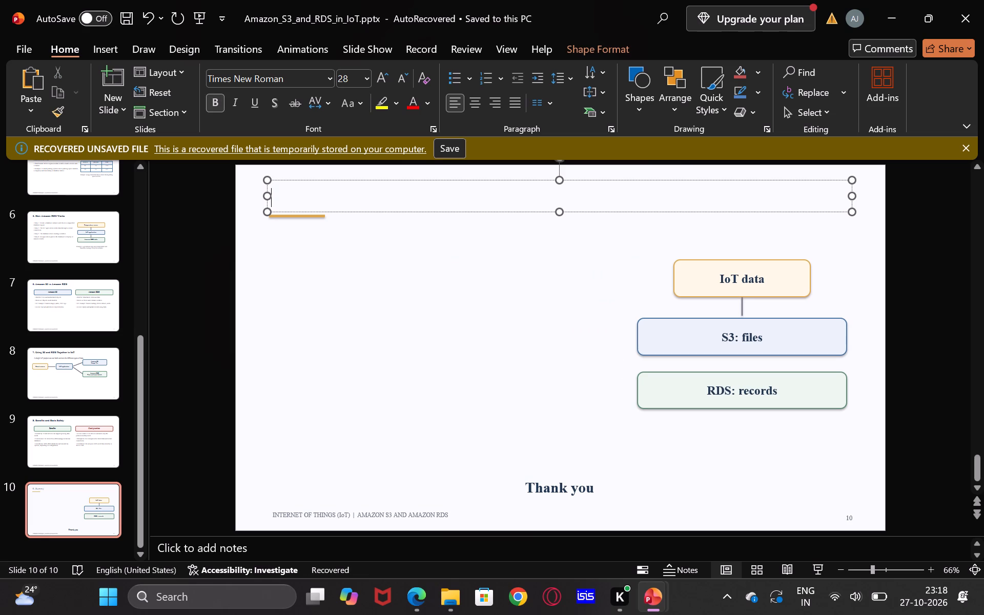
Delete the "IoT data", "S3: files" and "RDS: records" boxes and their connector line from slide 10.
left_click(709, 282)
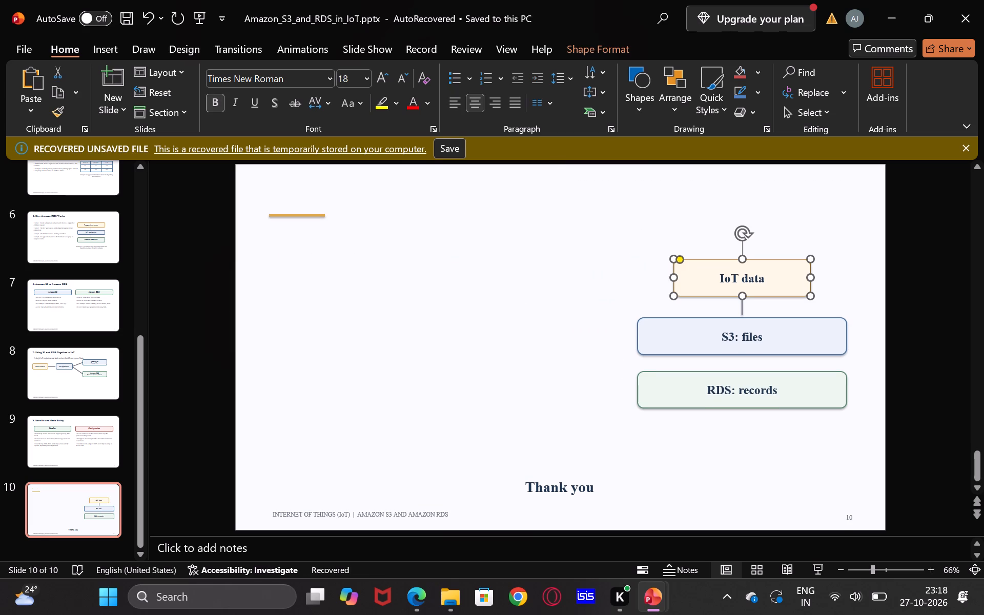
key("Delete")
key("Down")
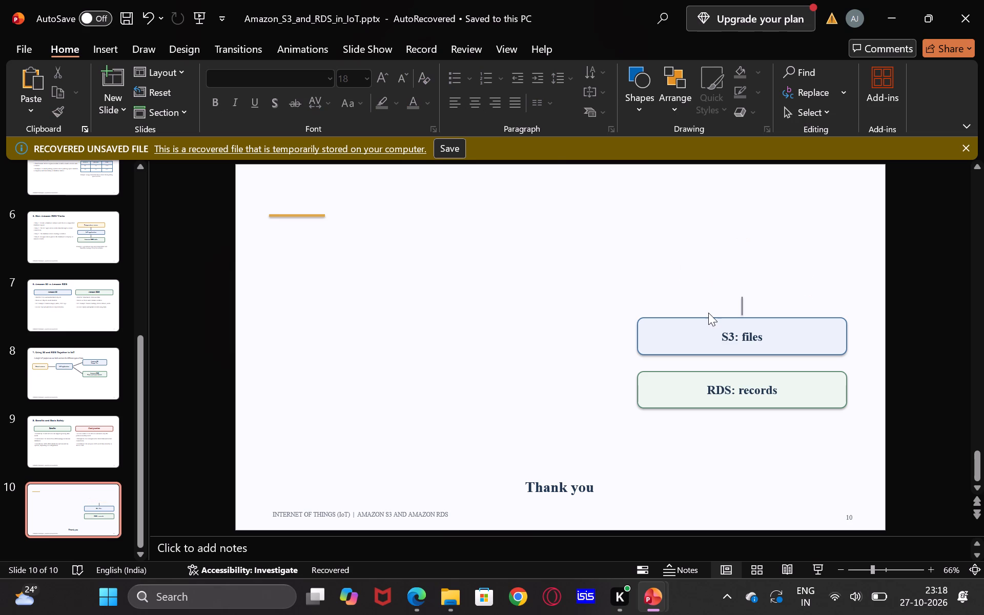
double_click(708, 313)
left_click(706, 338)
key("Delete")
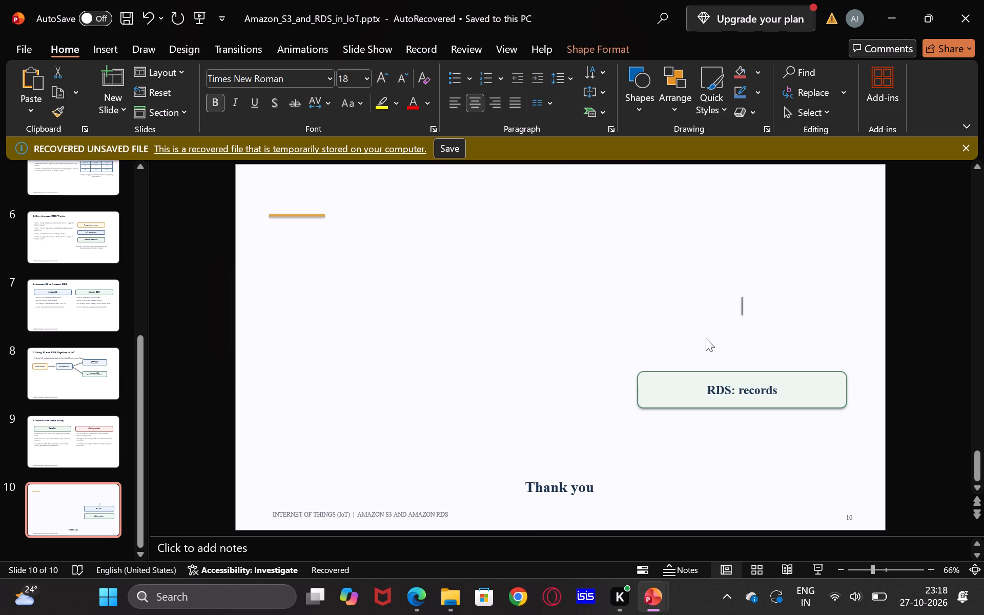
left_click(707, 380)
key("Delete")
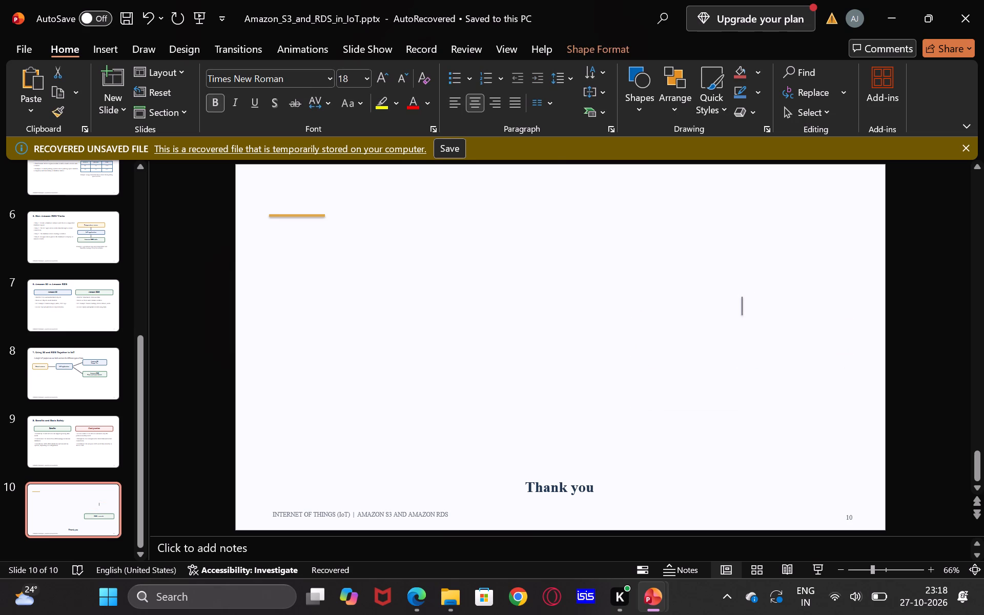
left_click(743, 301)
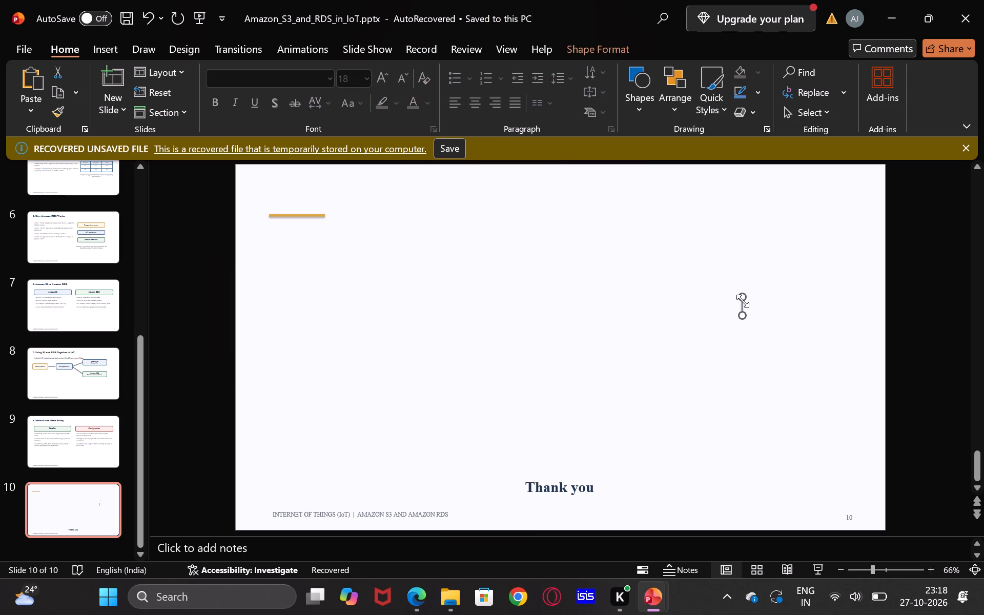
key("Delete")
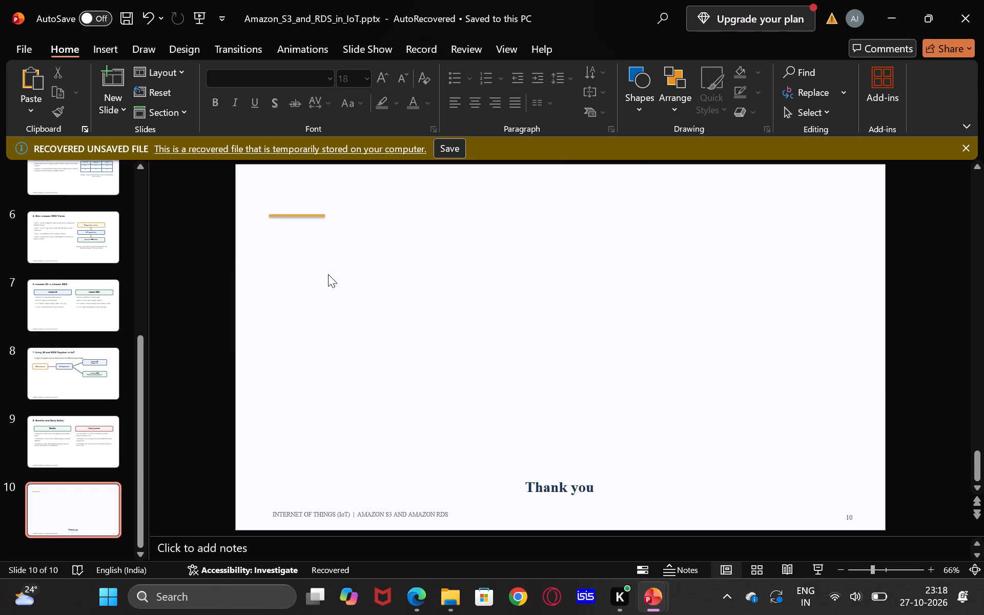
Delete the orange accent line from slide 10.
left_click(295, 219)
key("Delete")
Move the "Thank you" text box from the bottom of slide 10 up to the middle of the slide.
left_click(568, 479)
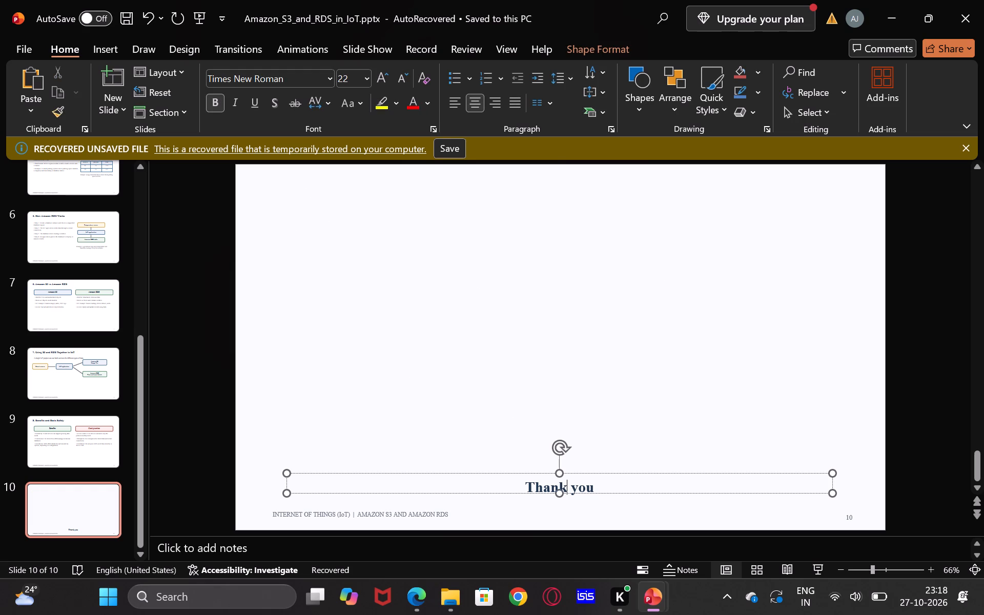
left_click_drag(564, 473, 563, 286)
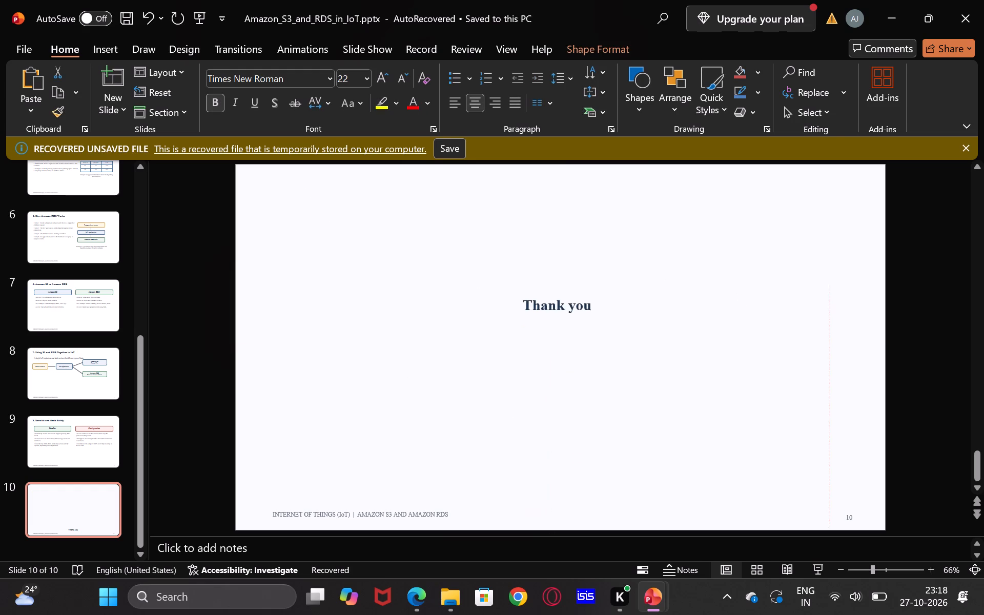
left_click_drag(563, 286, 558, 331)
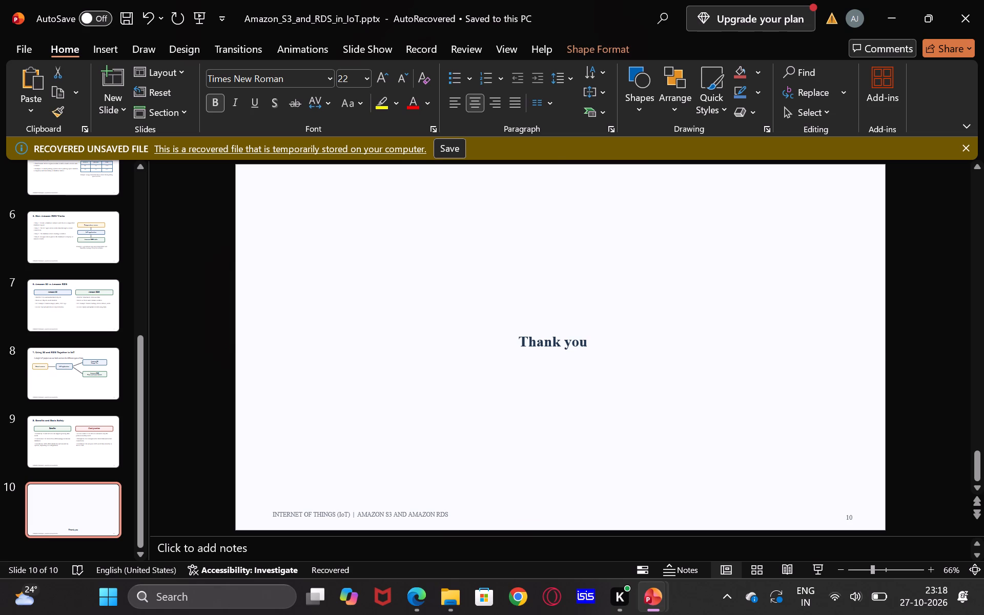
left_click_drag(558, 331, 556, 325)
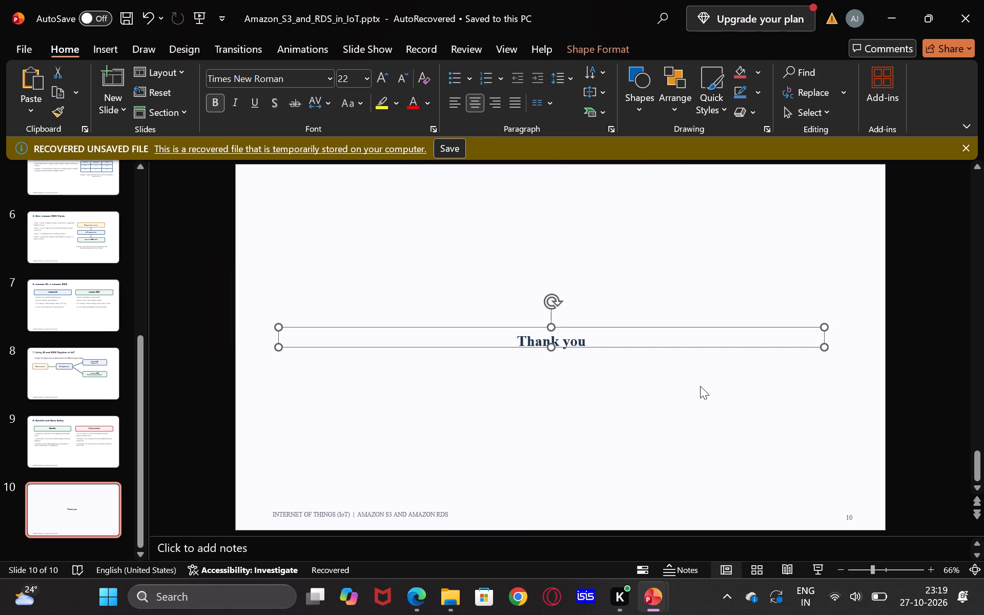
Set the font size of the "Thank you" text to 60.
key("ctrl+a")
left_click(640, 340)
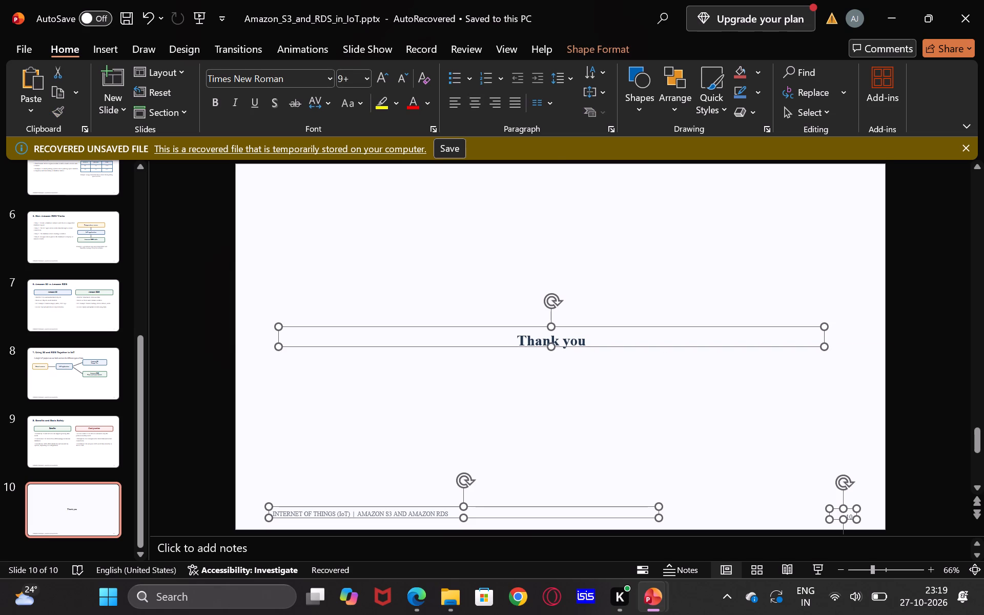
left_click(625, 340)
left_click(573, 339)
key("ctrl+a")
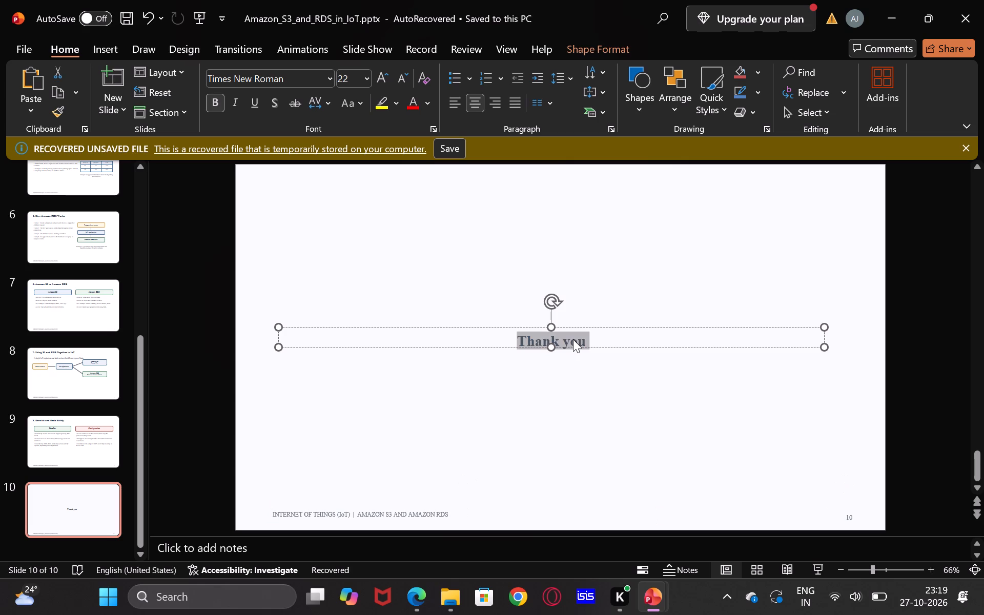
left_click(368, 80)
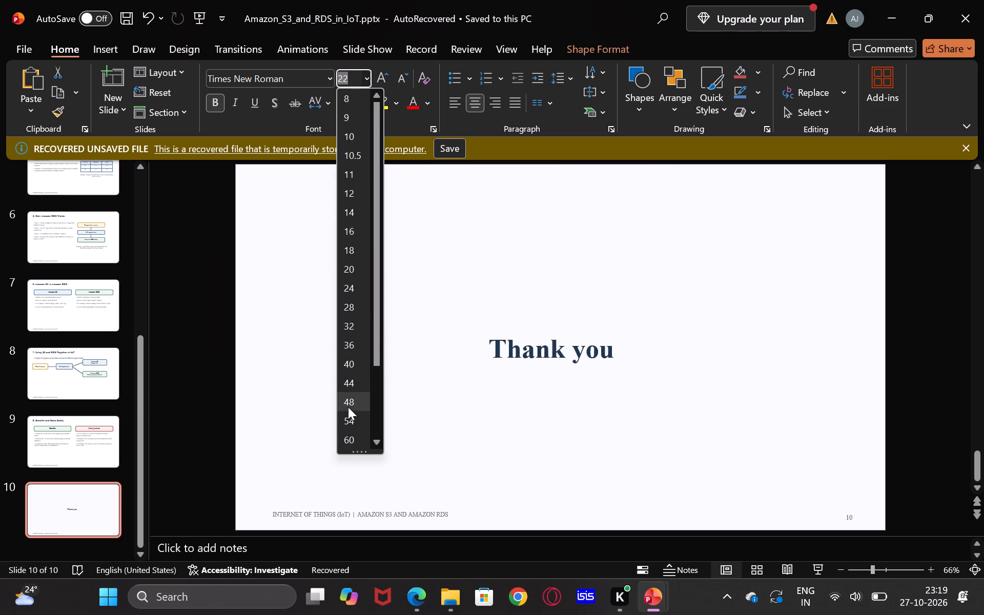
left_click(348, 437)
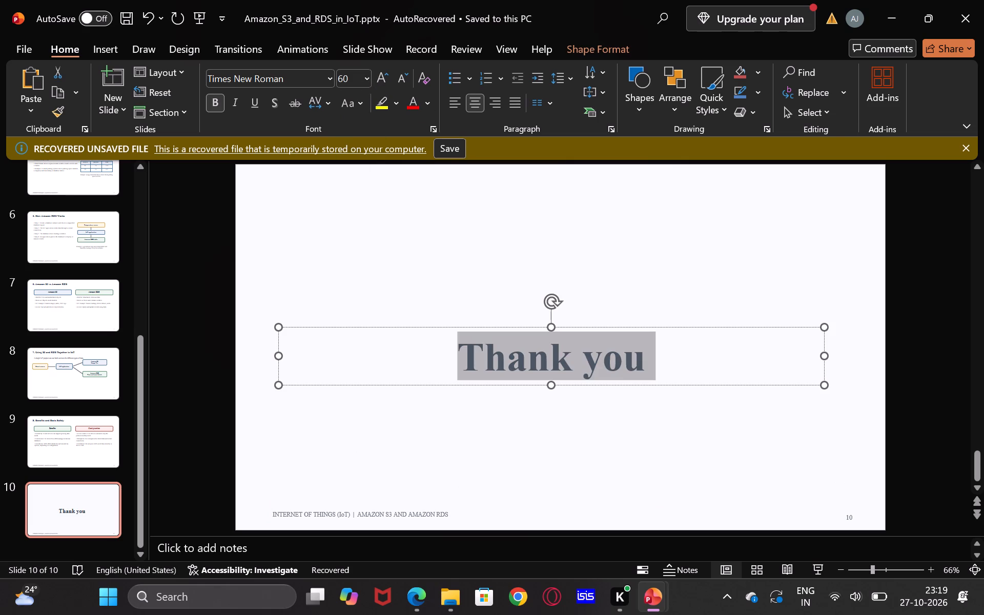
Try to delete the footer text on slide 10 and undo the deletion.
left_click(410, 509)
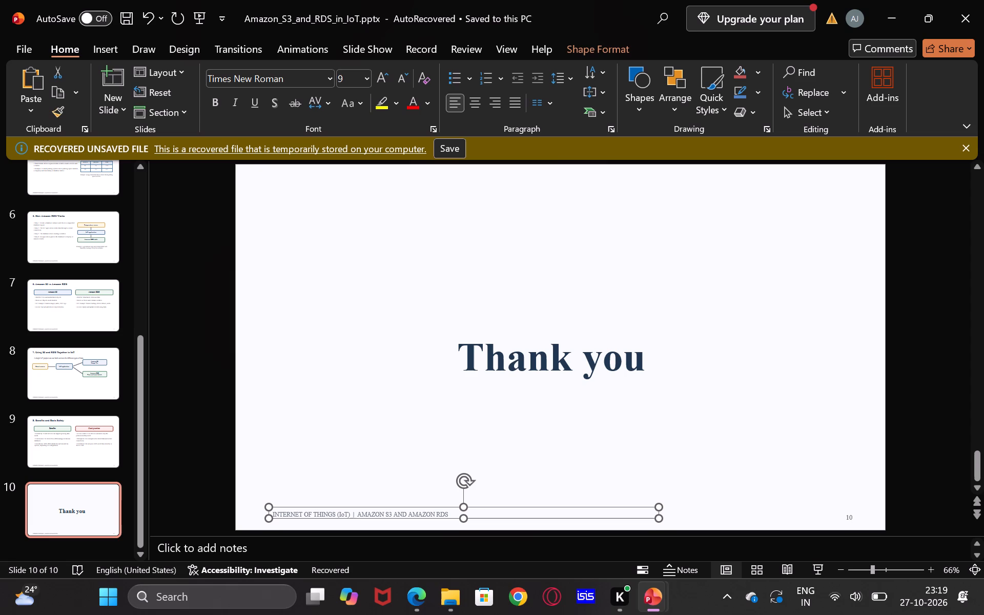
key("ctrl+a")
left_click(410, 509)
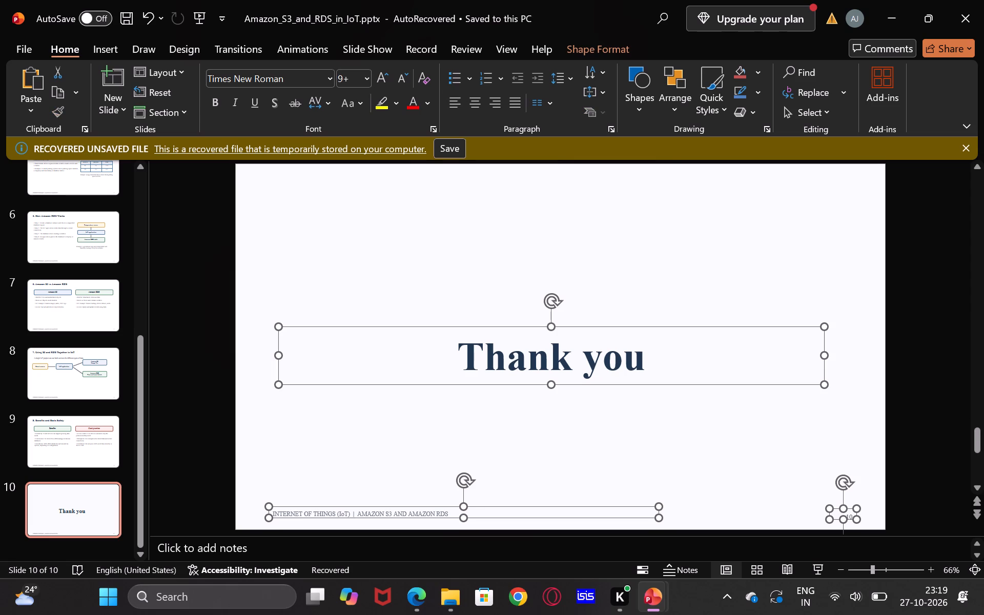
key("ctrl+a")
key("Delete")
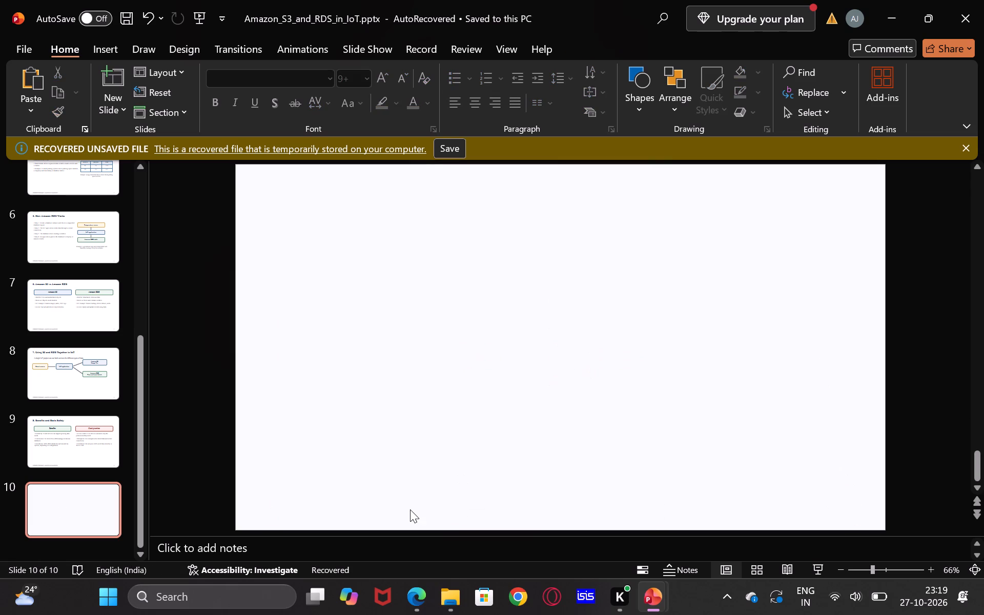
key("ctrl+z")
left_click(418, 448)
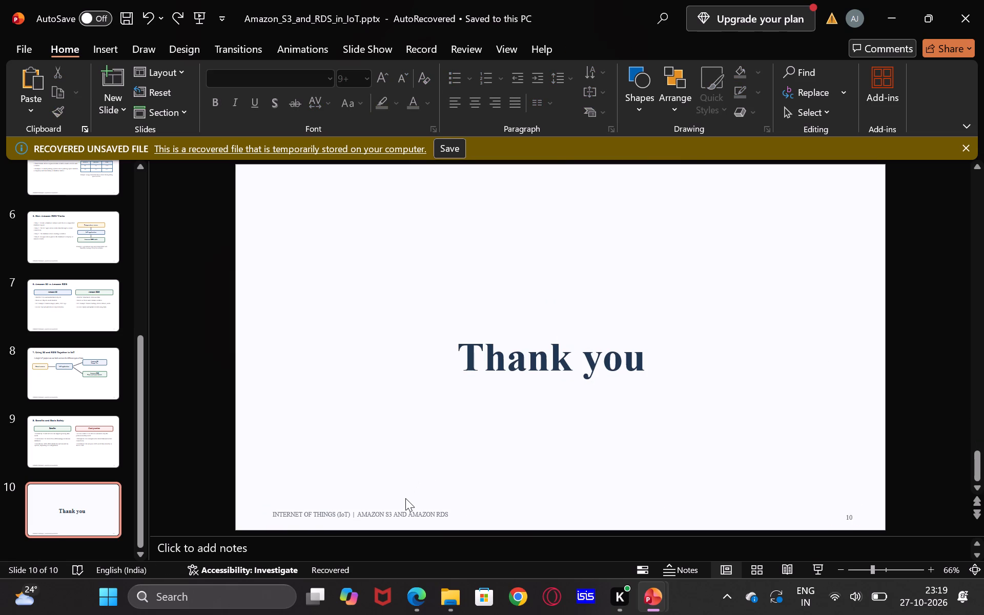
Clear the footer text "INTERNET OF THINGS (IoT) | AMAZON S3 AND AMAZON RDS" from slide 10.
left_click(399, 516)
key("ctrl+a")
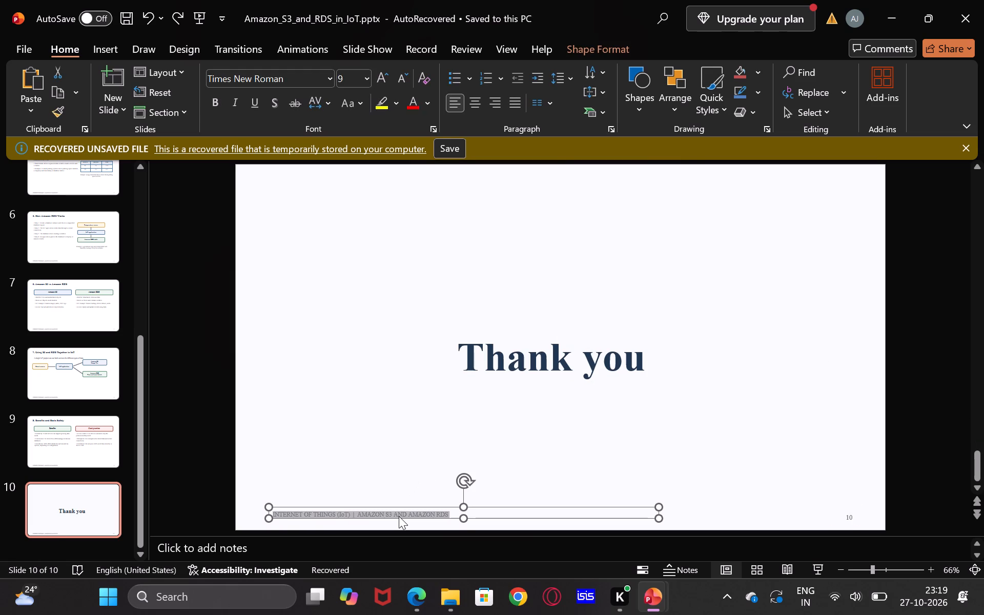
key("Delete")
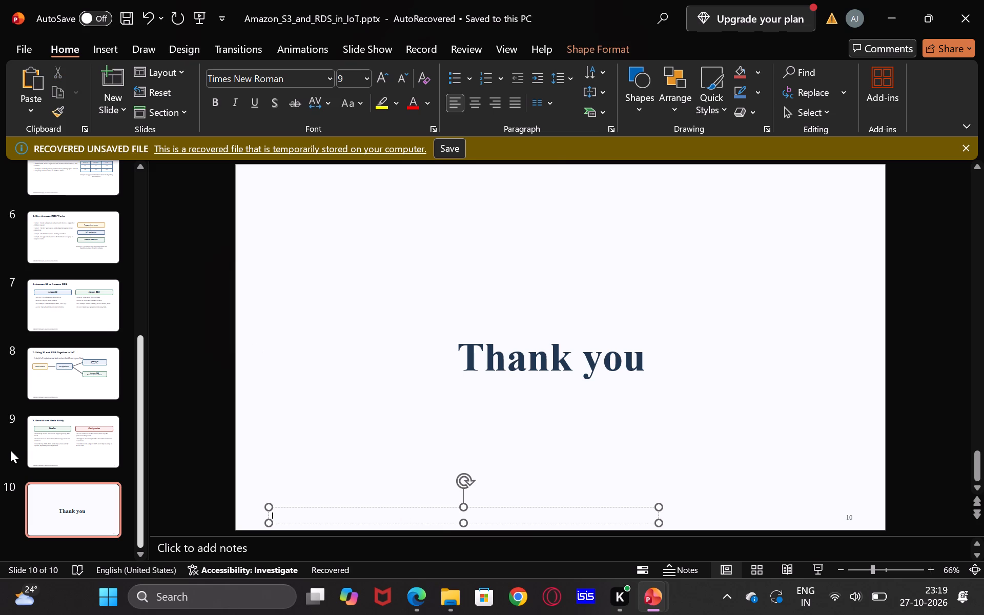
Look over the other slides, including 9, 1, 4, 8 and 7, to check their content and layout.
left_click(64, 450)
scroll(89, 283, "up", 9)
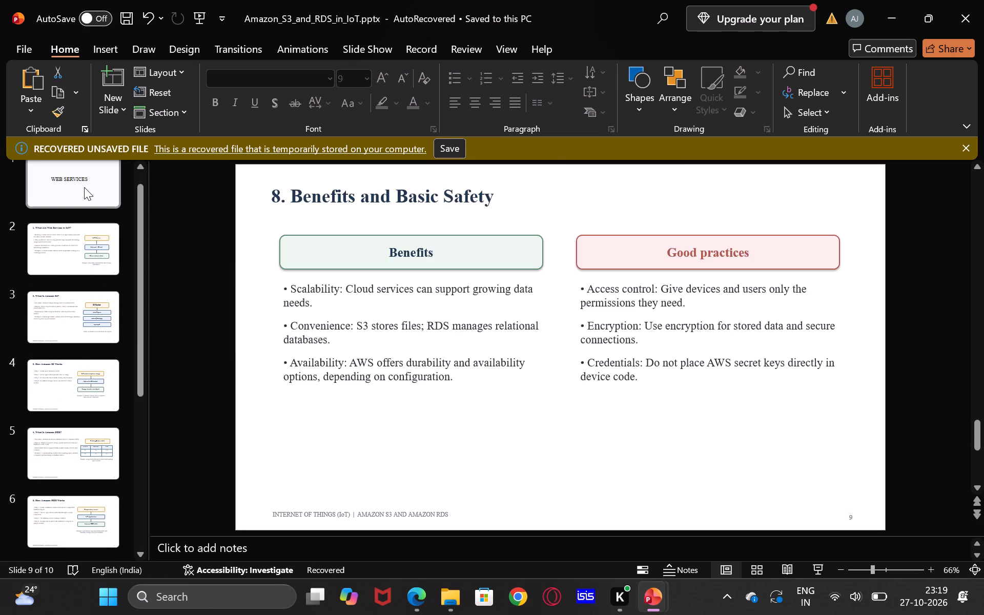
left_click(84, 187)
left_click(102, 409)
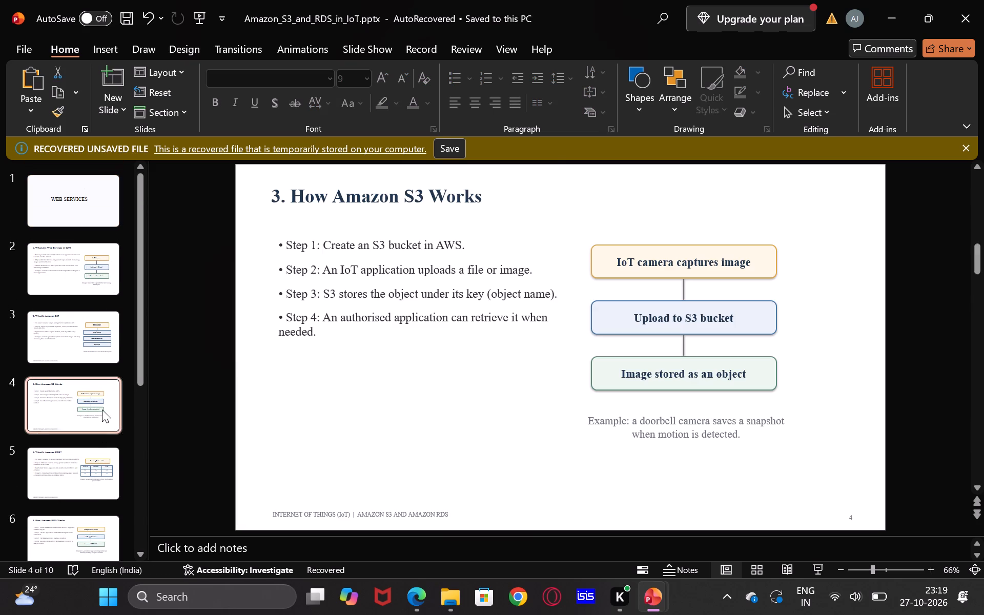
scroll(63, 511, "down", 5)
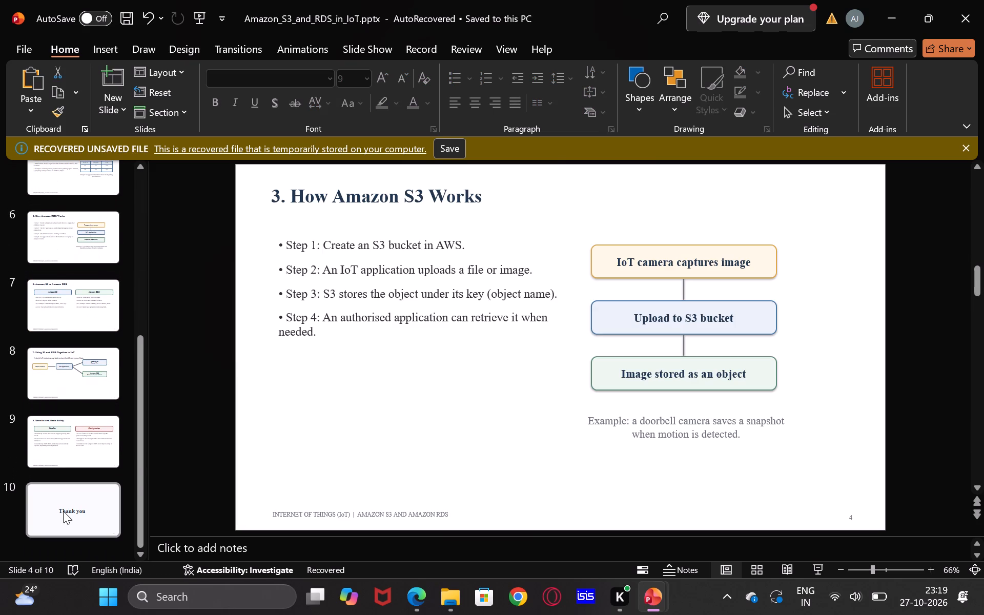
left_click(59, 474)
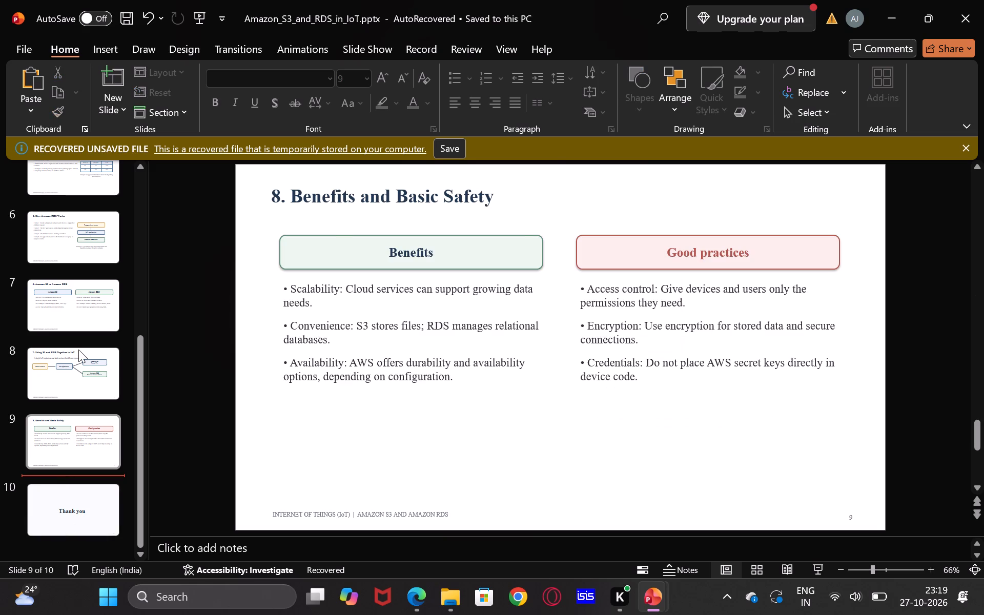
left_click(78, 350)
left_click(83, 281)
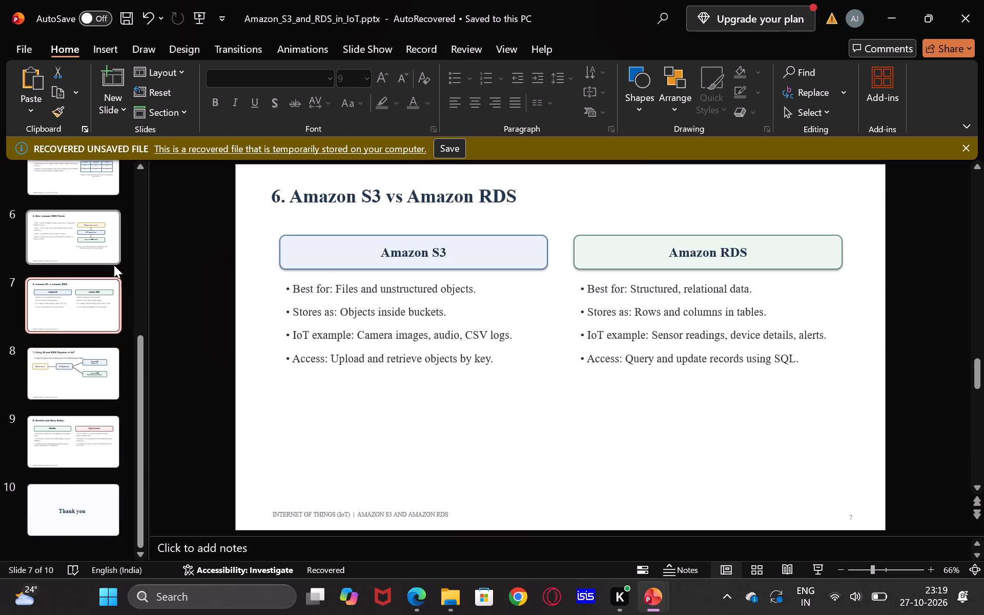
On slide 8, move the "Smart camera" box down until it is level with the "Amazon RDS" box.
left_click(80, 380)
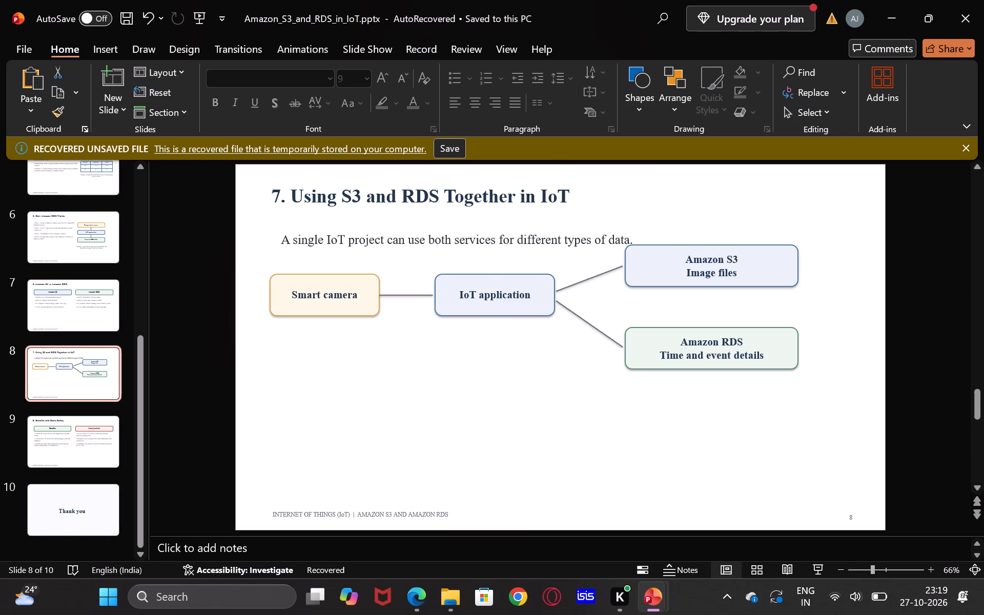
left_click(544, 318)
left_click(332, 293)
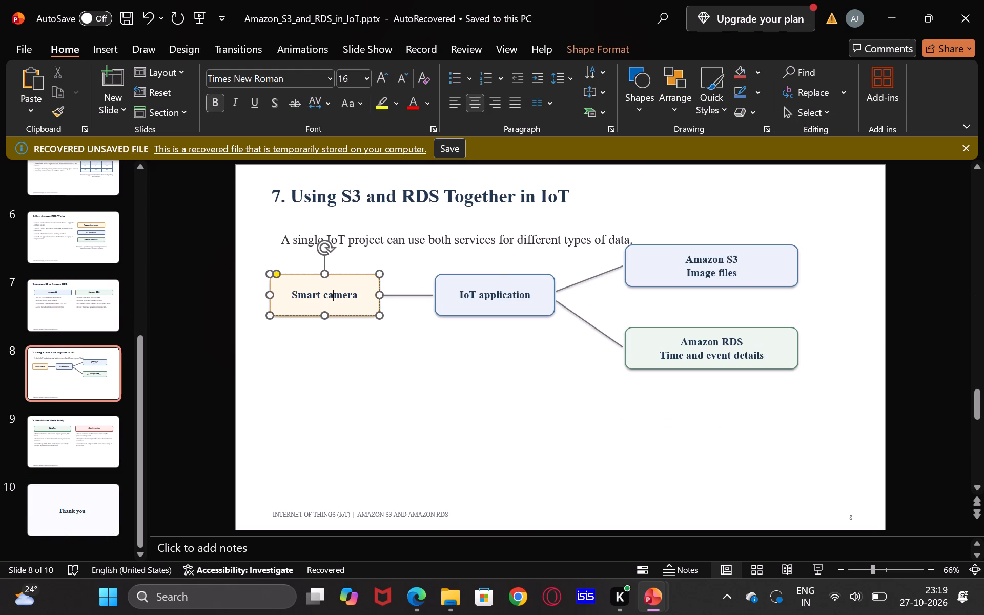
left_click_drag(318, 275, 324, 321)
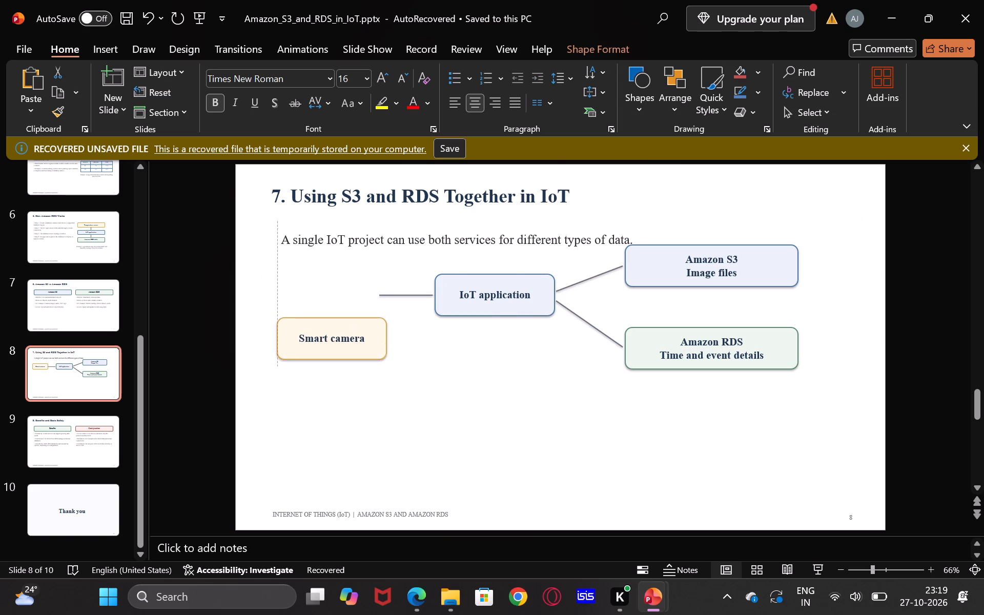
left_click_drag(324, 321, 324, 327)
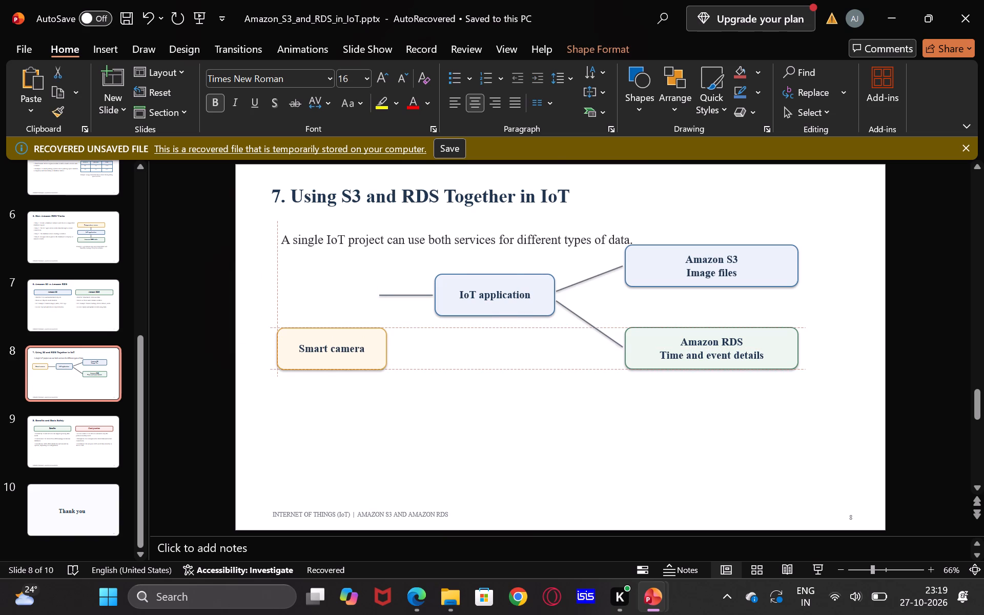
left_click_drag(324, 327, 325, 330)
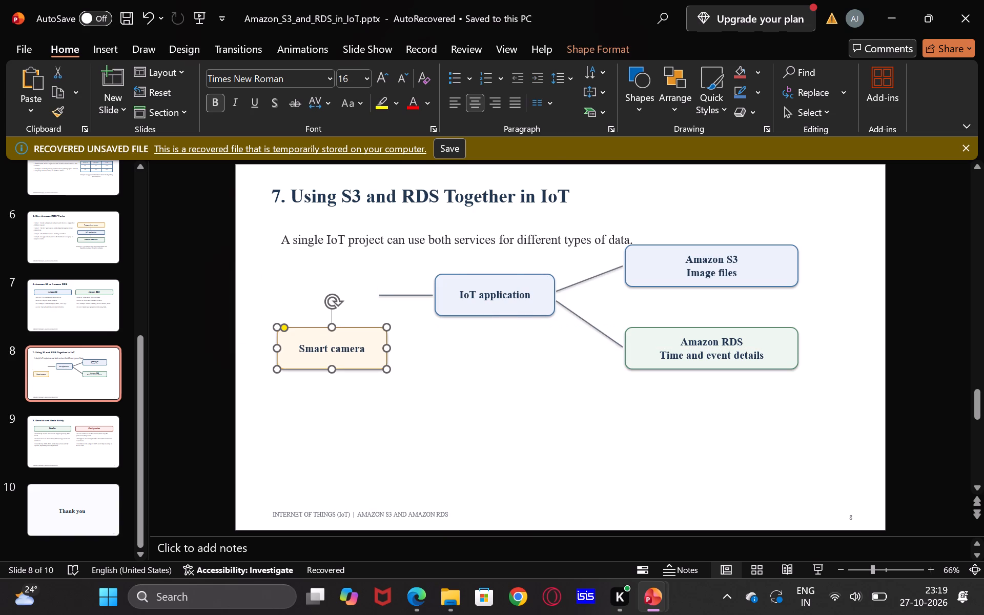
Move the horizontal connector and the "IoT application" box down in line with the "Smart camera" box, joined by the connector.
left_click(417, 299)
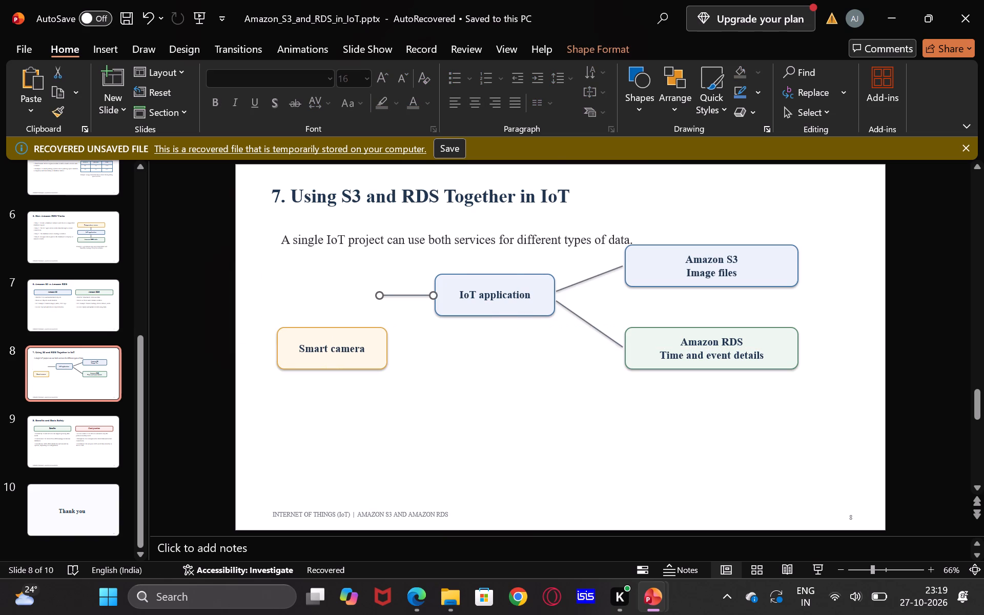
left_click_drag(416, 297, 426, 350)
left_click_drag(426, 350, 426, 350)
left_click(470, 289)
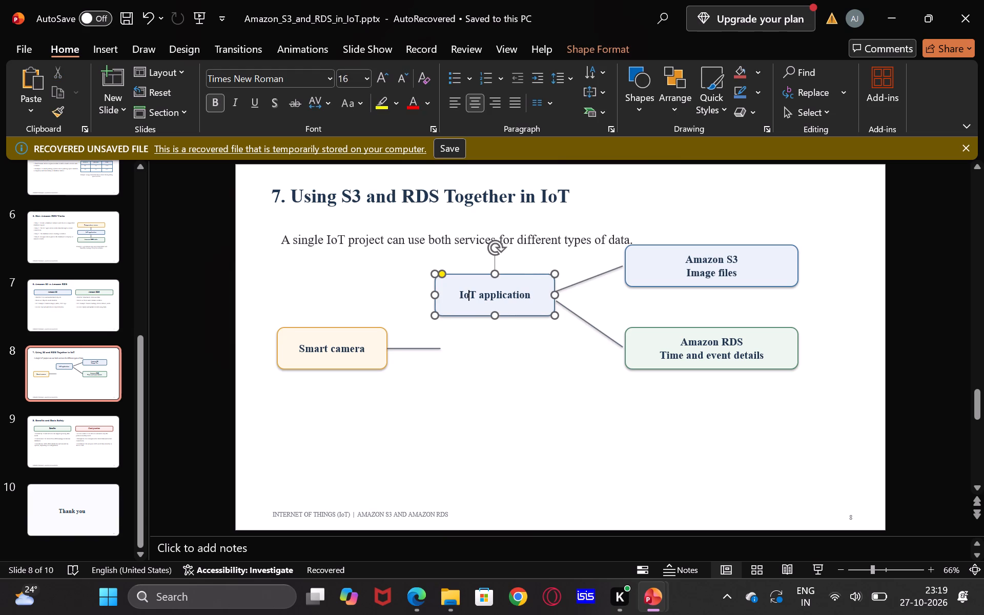
left_click_drag(489, 272, 496, 325)
Move the "Amazon RDS" box further down slide 8, below the level of the "IoT application" box.
left_click(664, 355)
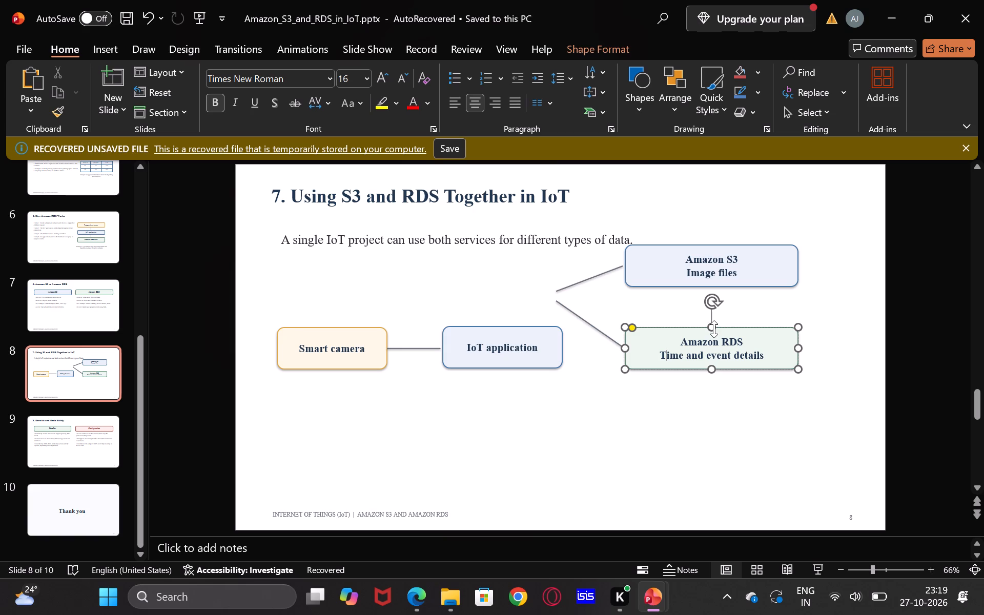
left_click_drag(711, 335, 721, 405)
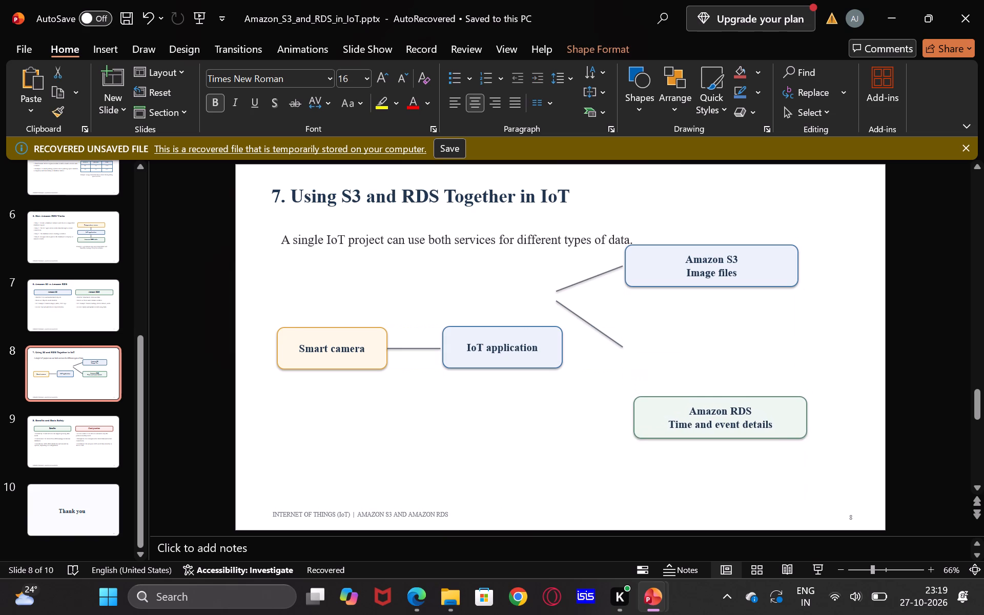
left_click_drag(721, 405, 724, 420)
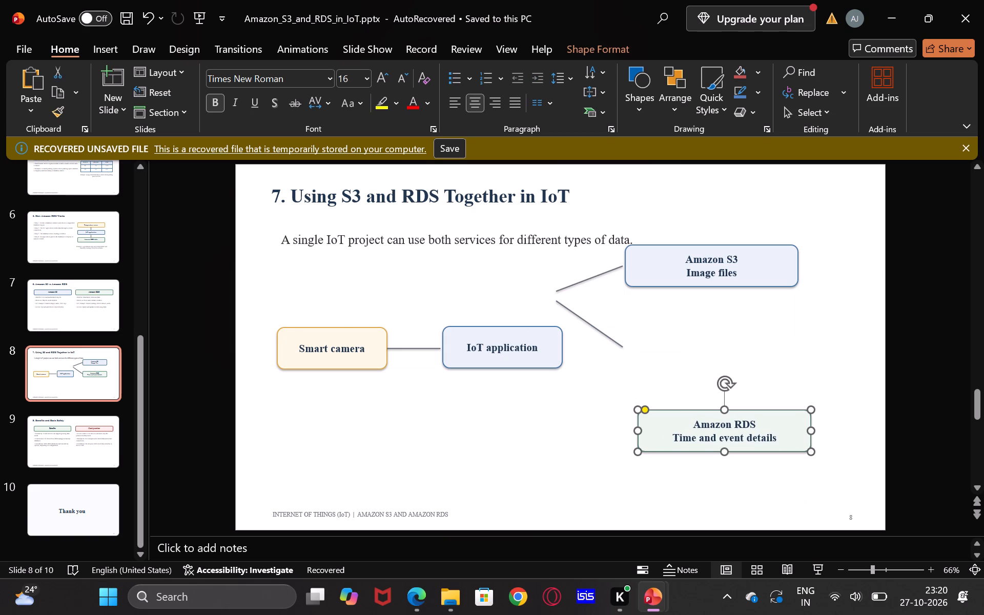
Move the "Amazon S3" box down clear of the introductory sentence, vertically aligned above the "Amazon RDS" box.
left_click(708, 263)
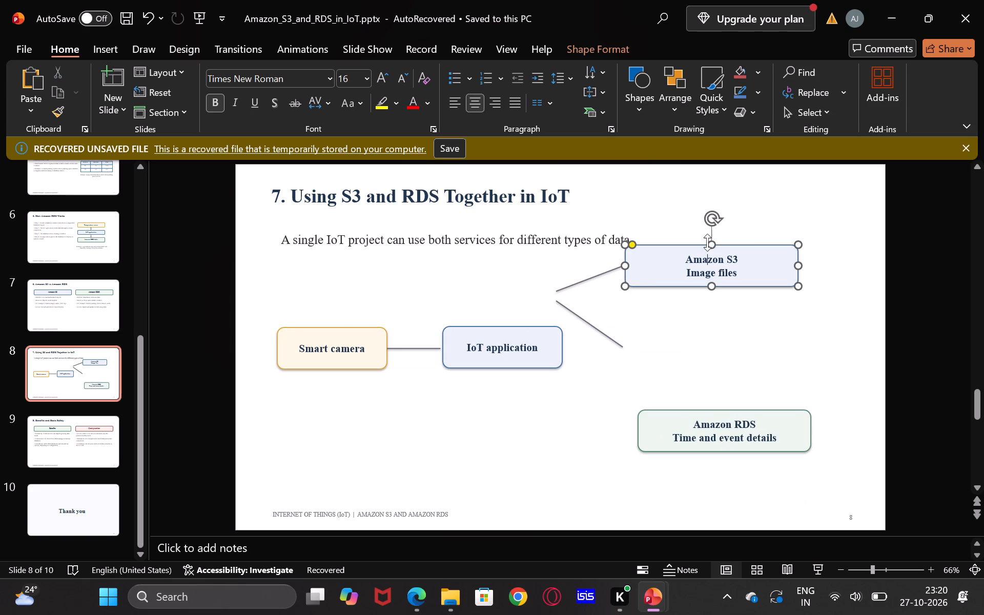
left_click_drag(707, 242, 712, 247)
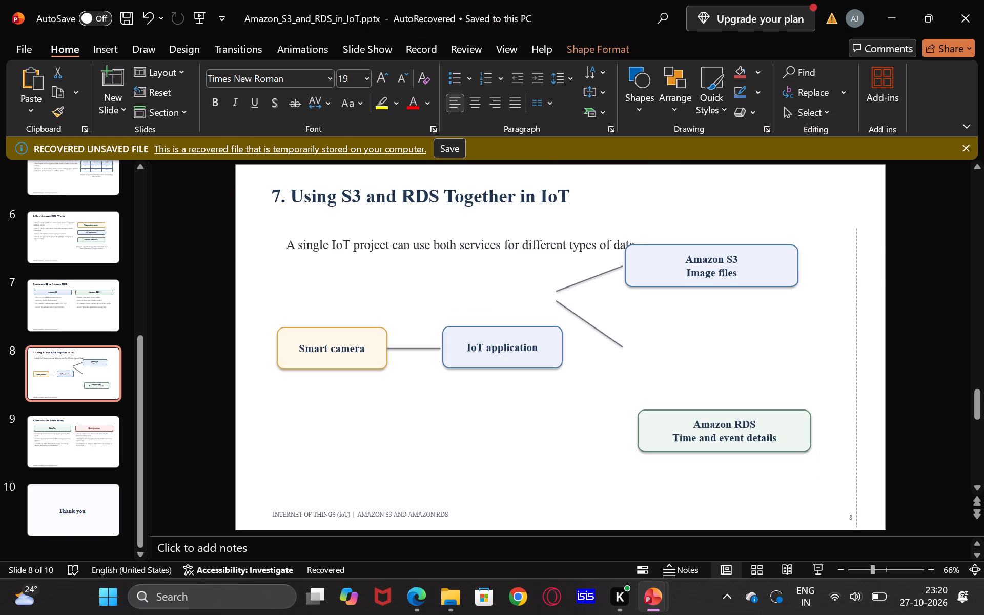
left_click_drag(712, 247, 711, 243)
left_click(716, 264)
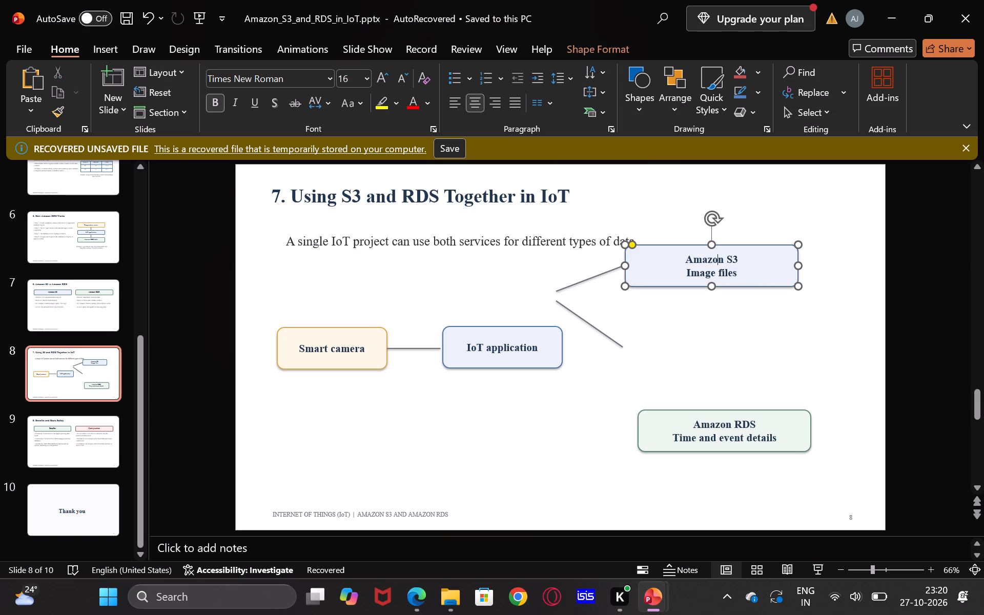
left_click_drag(715, 248, 727, 273)
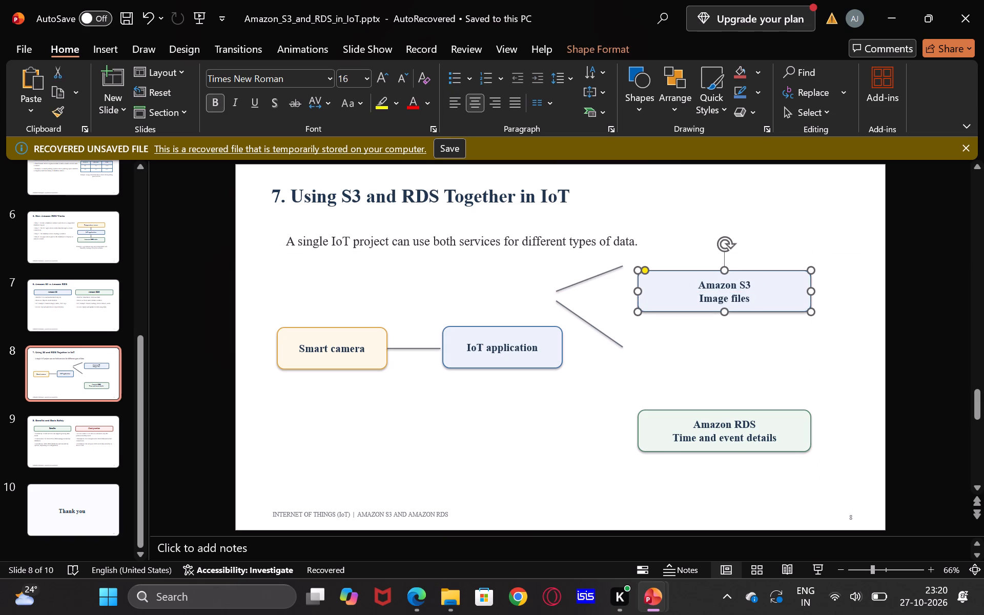
Move the two diagonal connectors down so they run from the "IoT application" box towards the "Amazon RDS" and "Amazon S3" boxes.
left_click_drag(594, 329, 604, 394)
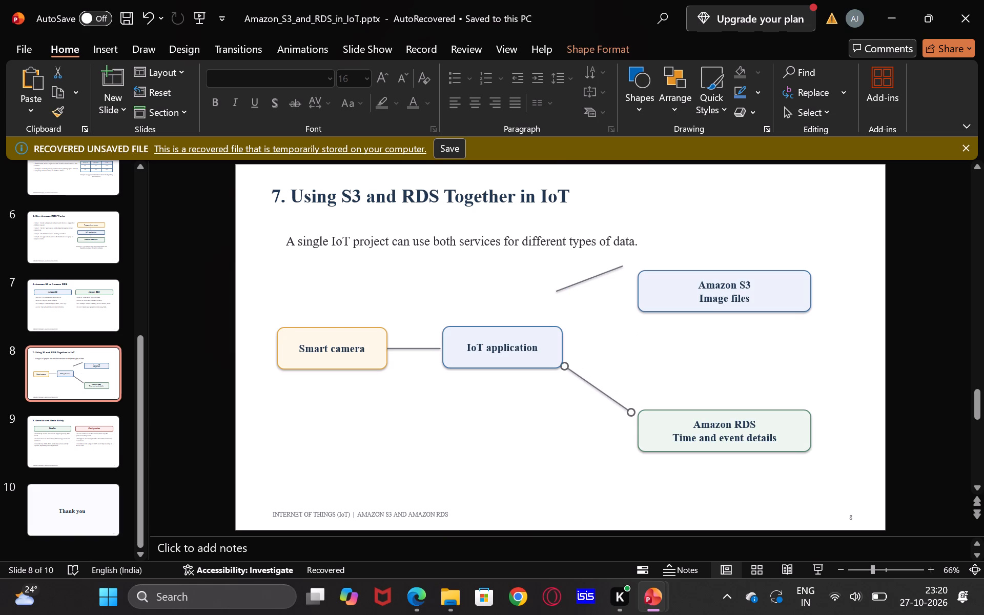
left_click_drag(589, 277, 591, 280)
left_click_drag(591, 280, 599, 316)
Nudge the "Amazon S3" and "Amazon RDS" boxes to meet the ends of the diagonal connectors, keeping both boxes vertically aligned with each other.
left_click(690, 297)
left_click_drag(690, 297, 685, 301)
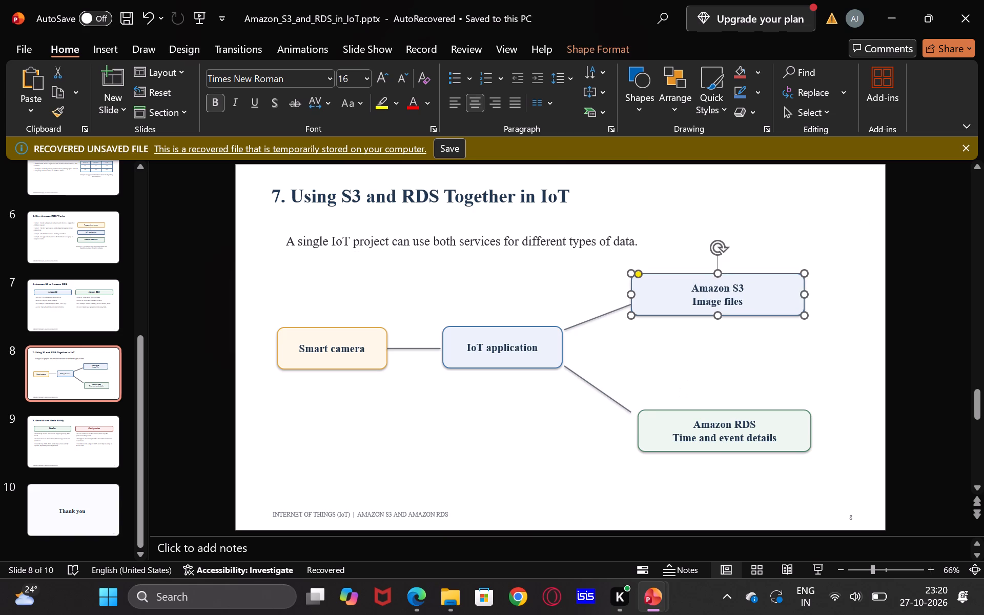
left_click_drag(678, 426, 662, 422)
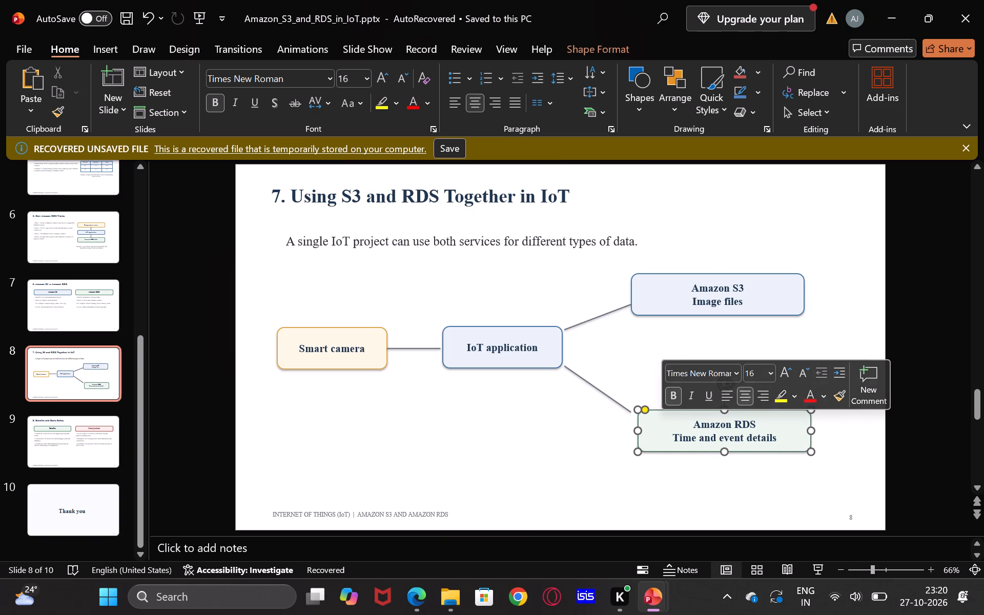
left_click_drag(660, 423, 652, 421)
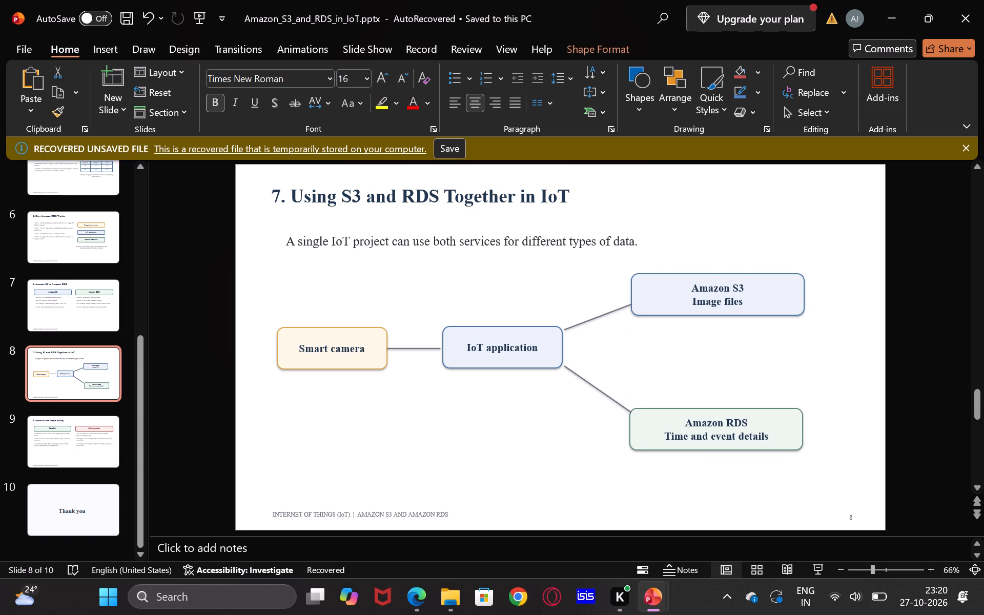
left_click_drag(652, 421, 652, 421)
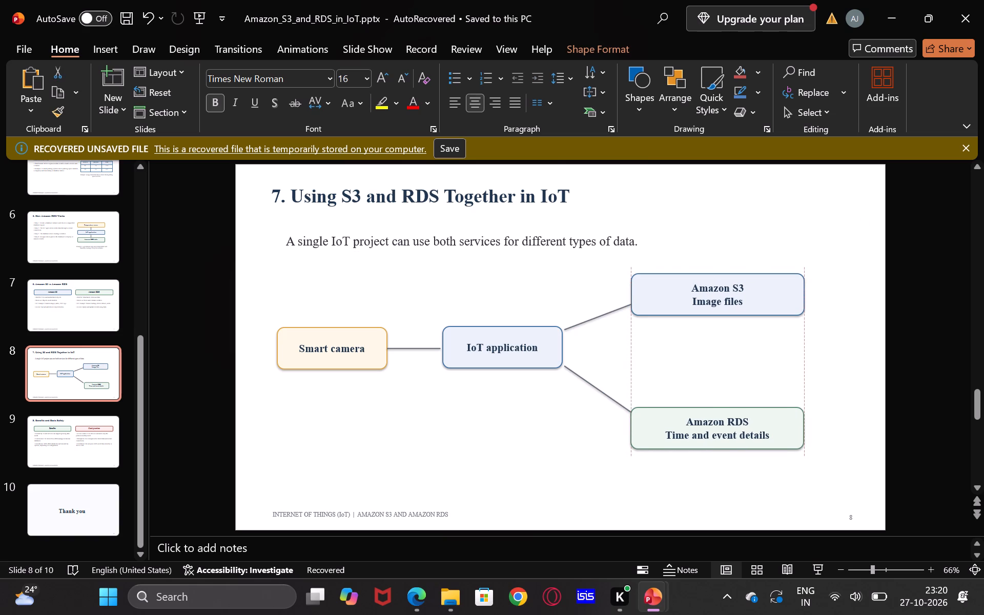
left_click_drag(652, 421, 652, 421)
left_click(546, 457)
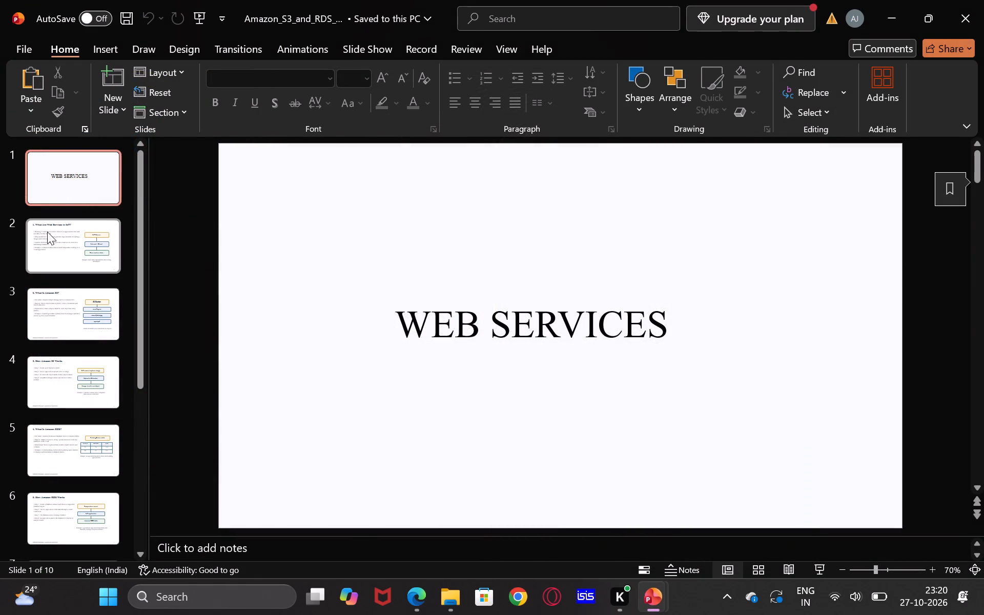
left_click(47, 232)
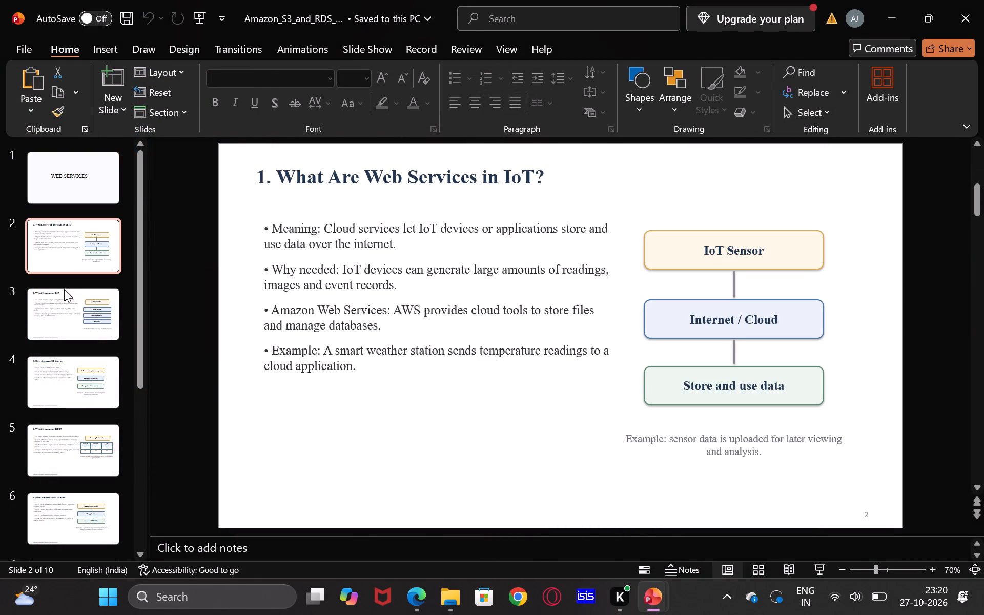
left_click(64, 399)
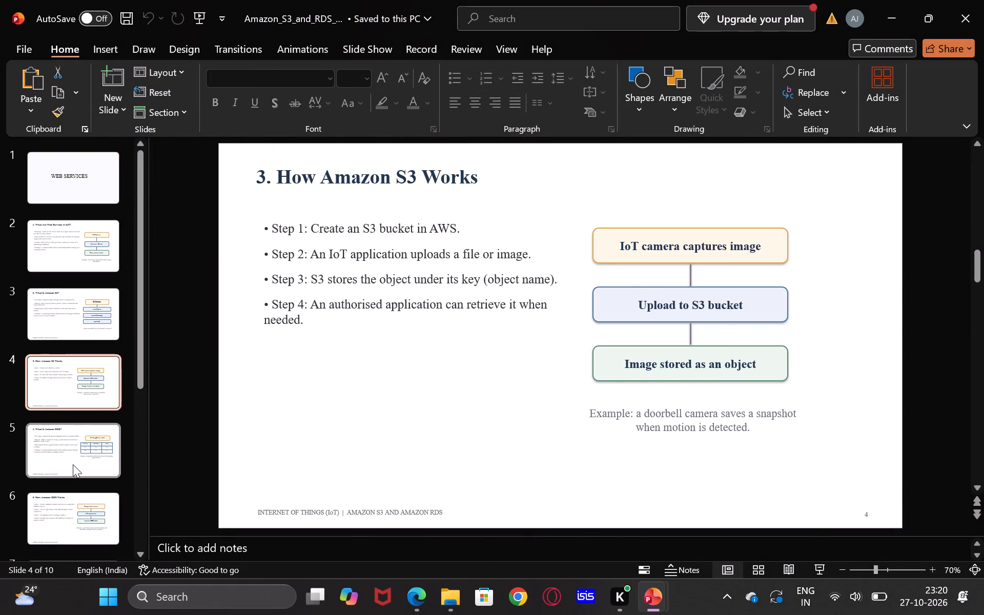
left_click(73, 464)
key("ctrl+s")
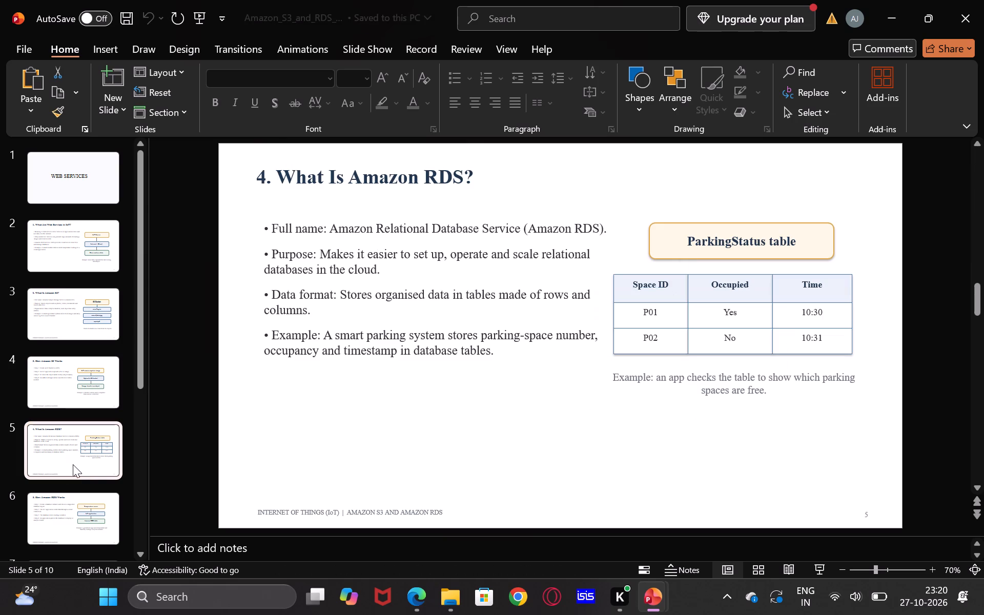
left_click(77, 511)
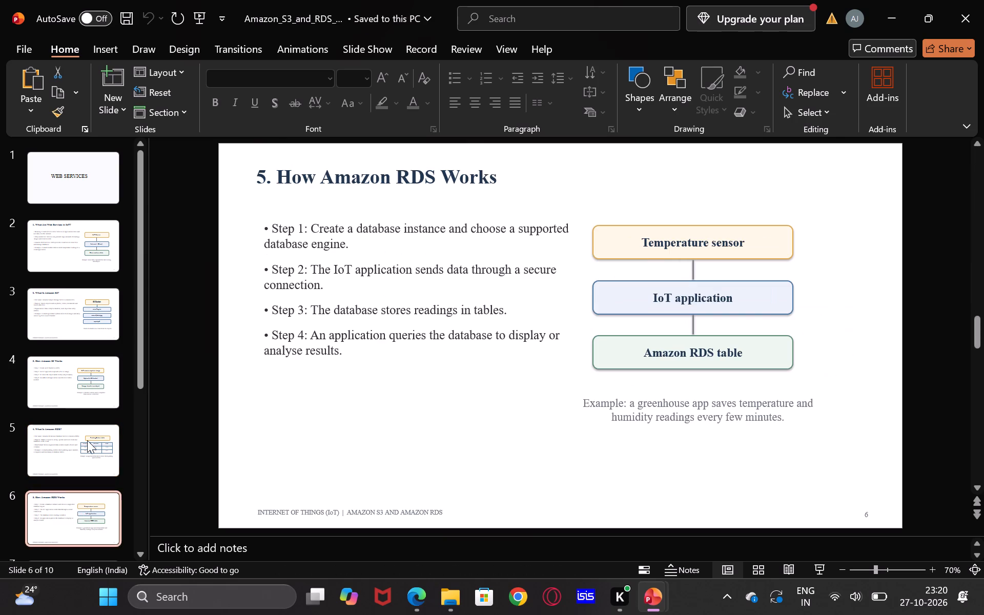
scroll(87, 440, "down", 2)
left_click(75, 414)
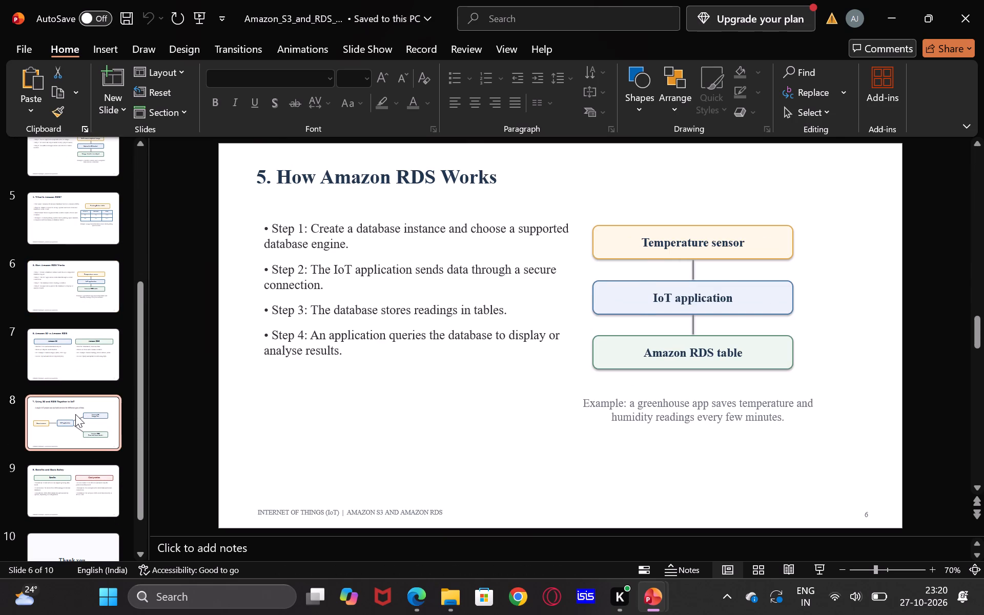
left_click(79, 342)
left_click(86, 288)
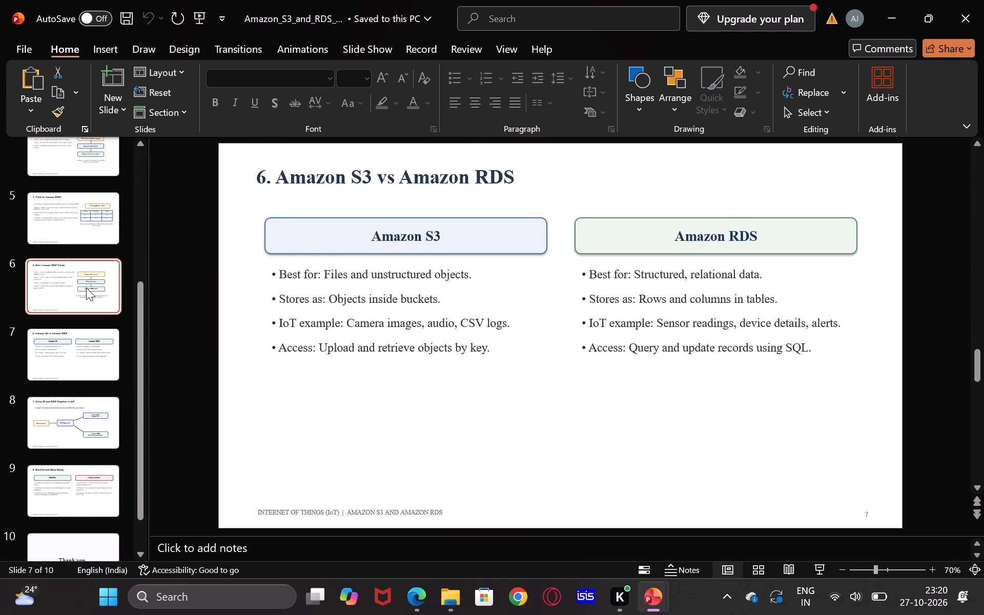